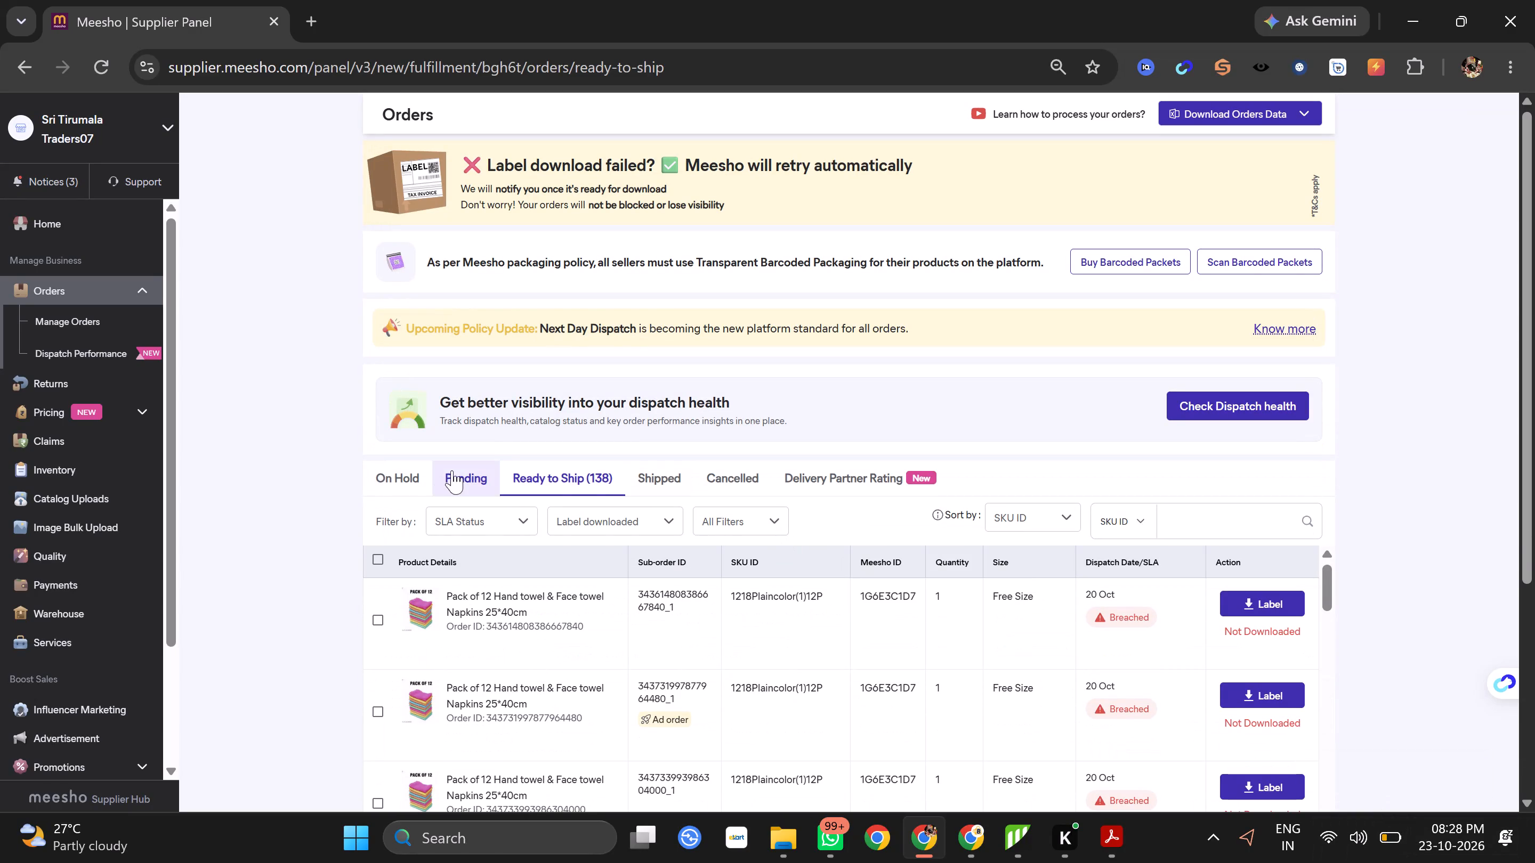
Select all orders in the Pending list, accept them in bulk, and acknowledge the acceptance.
click(467, 466)
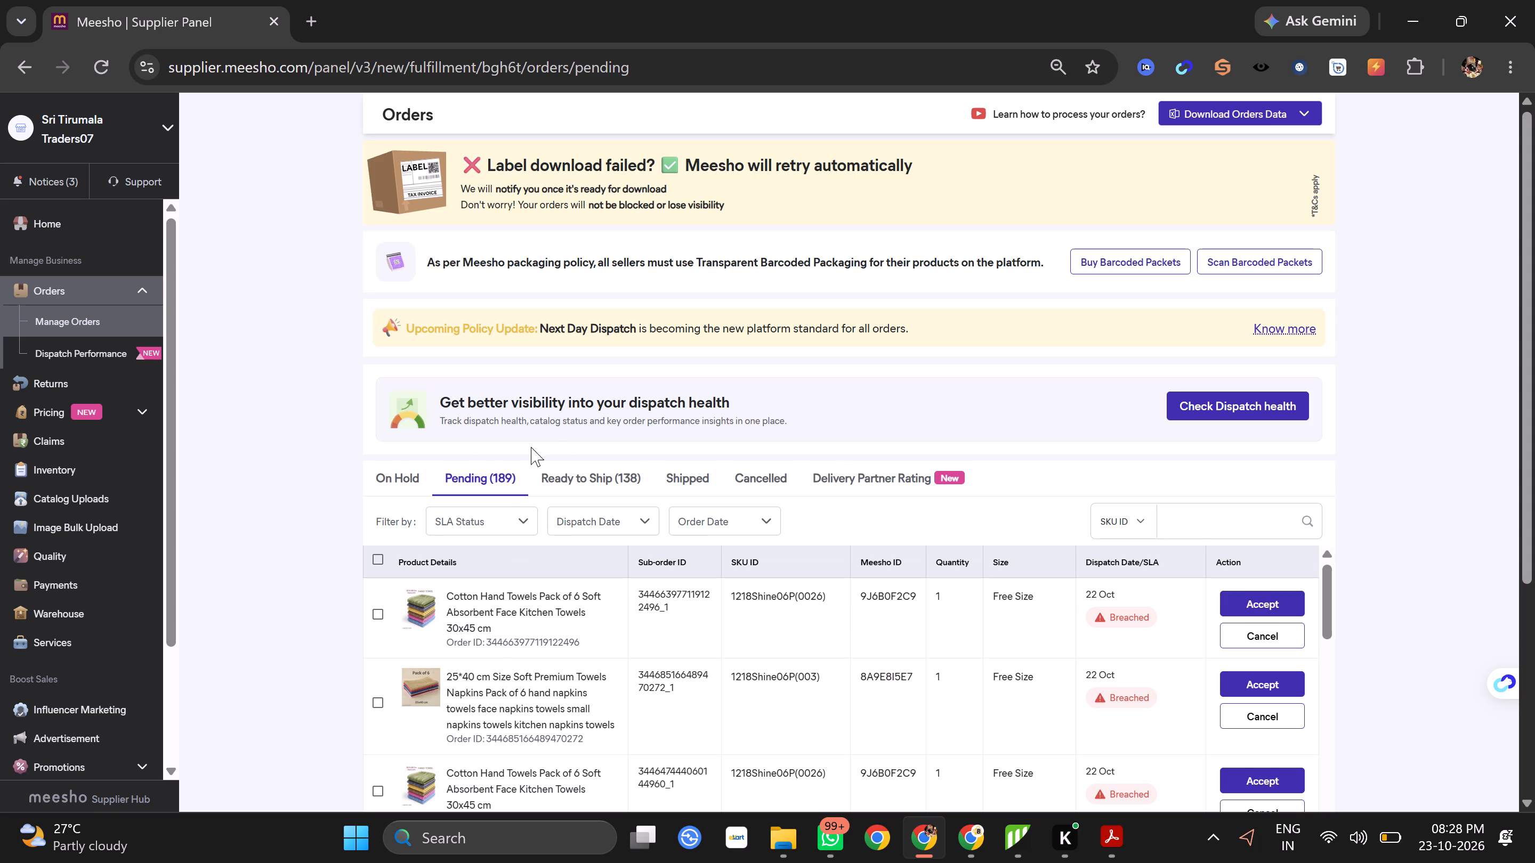
scroll(571, 434, down, 2)
scroll(983, 472, down, 2)
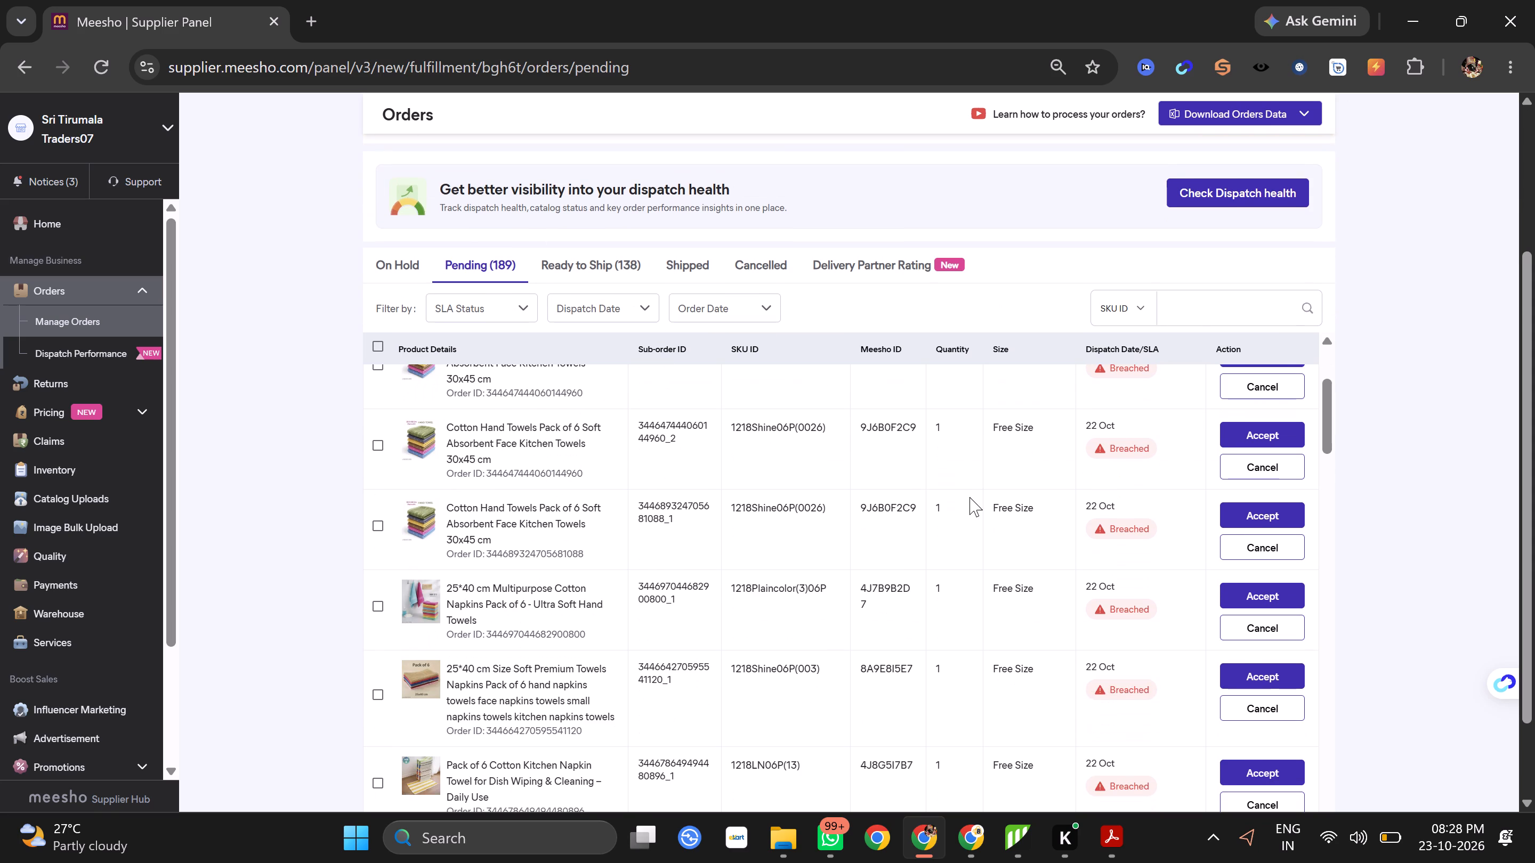
scroll(978, 463, down, 1)
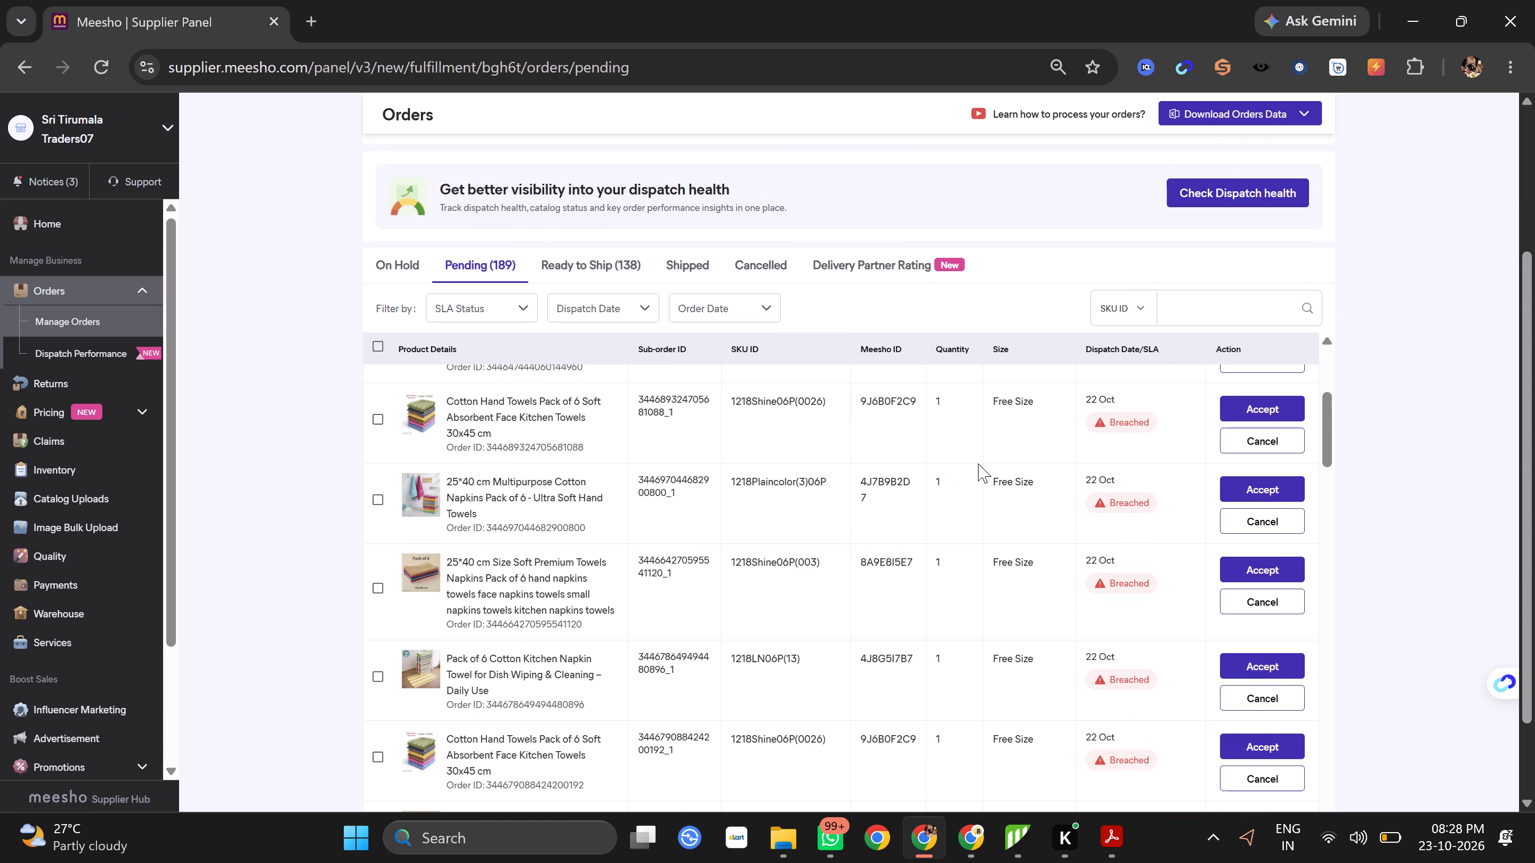
scroll(680, 569, up, 2)
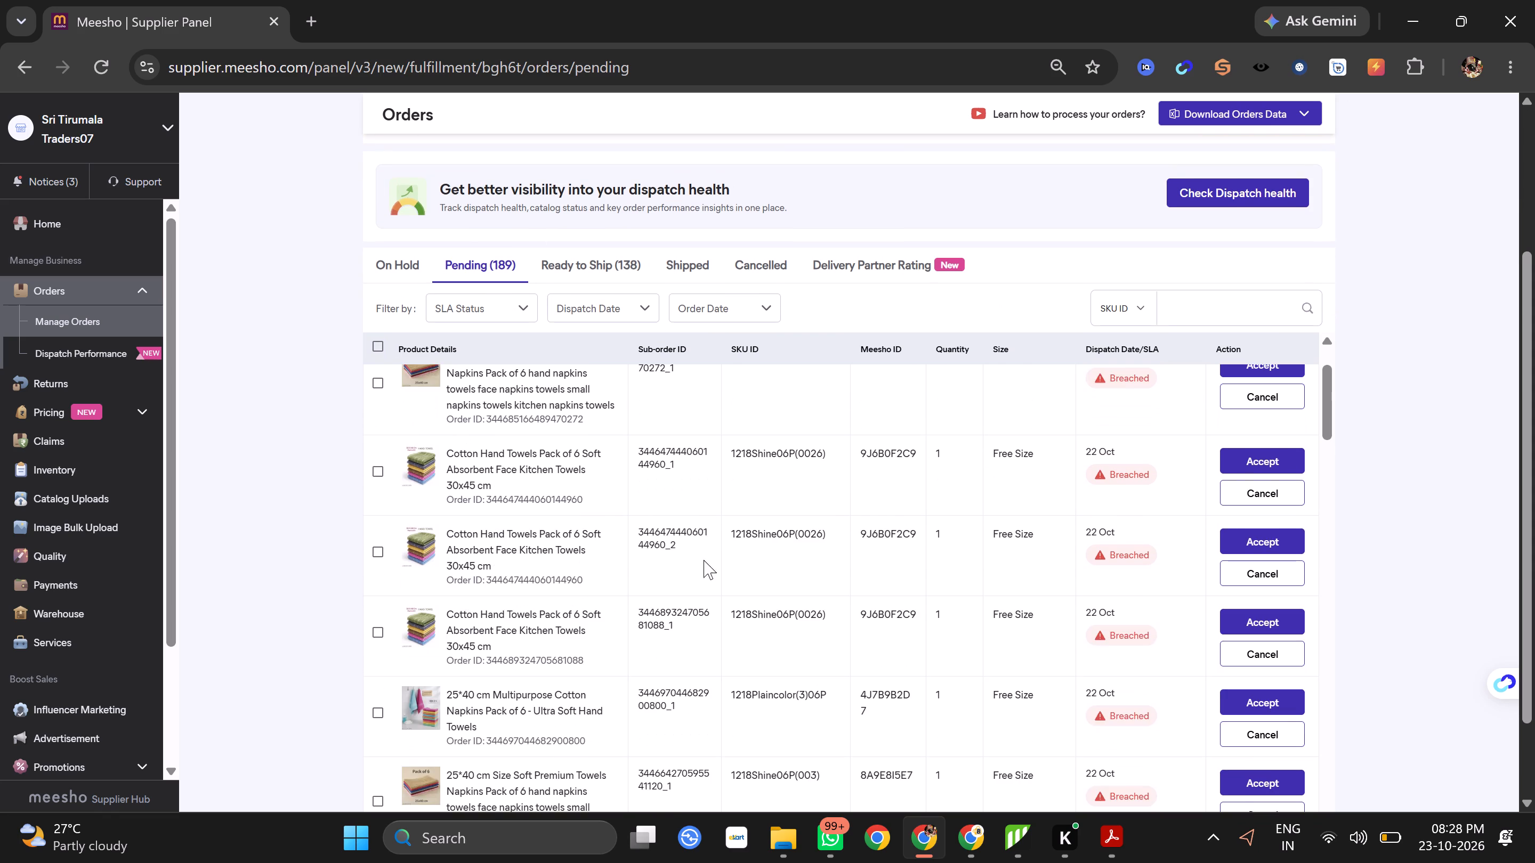
scroll(856, 566, up, 3)
scroll(942, 564, up, 4)
scroll(1116, 197, down, 3)
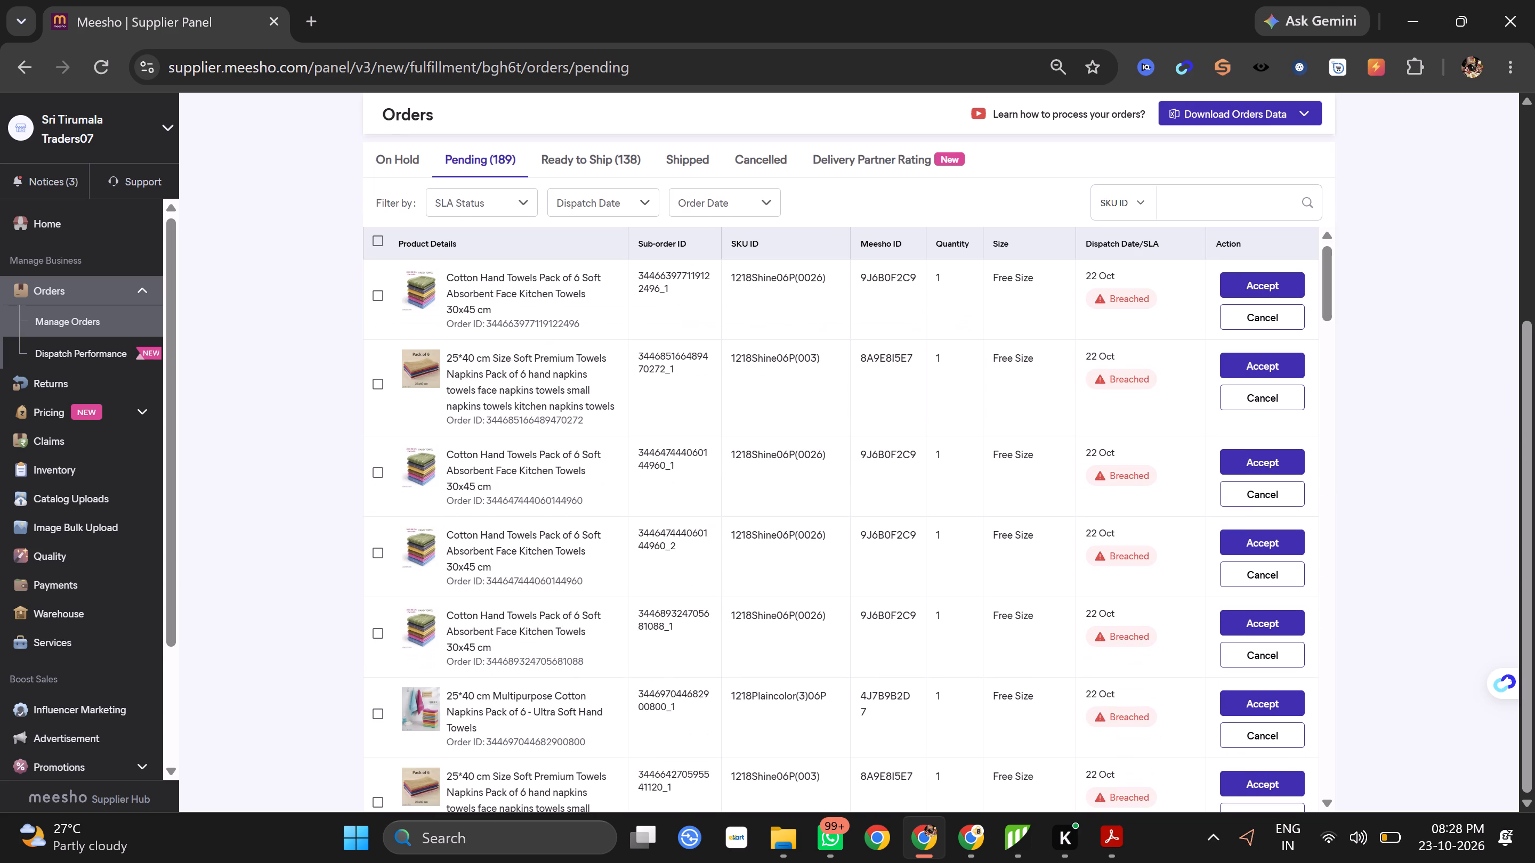
click(376, 239)
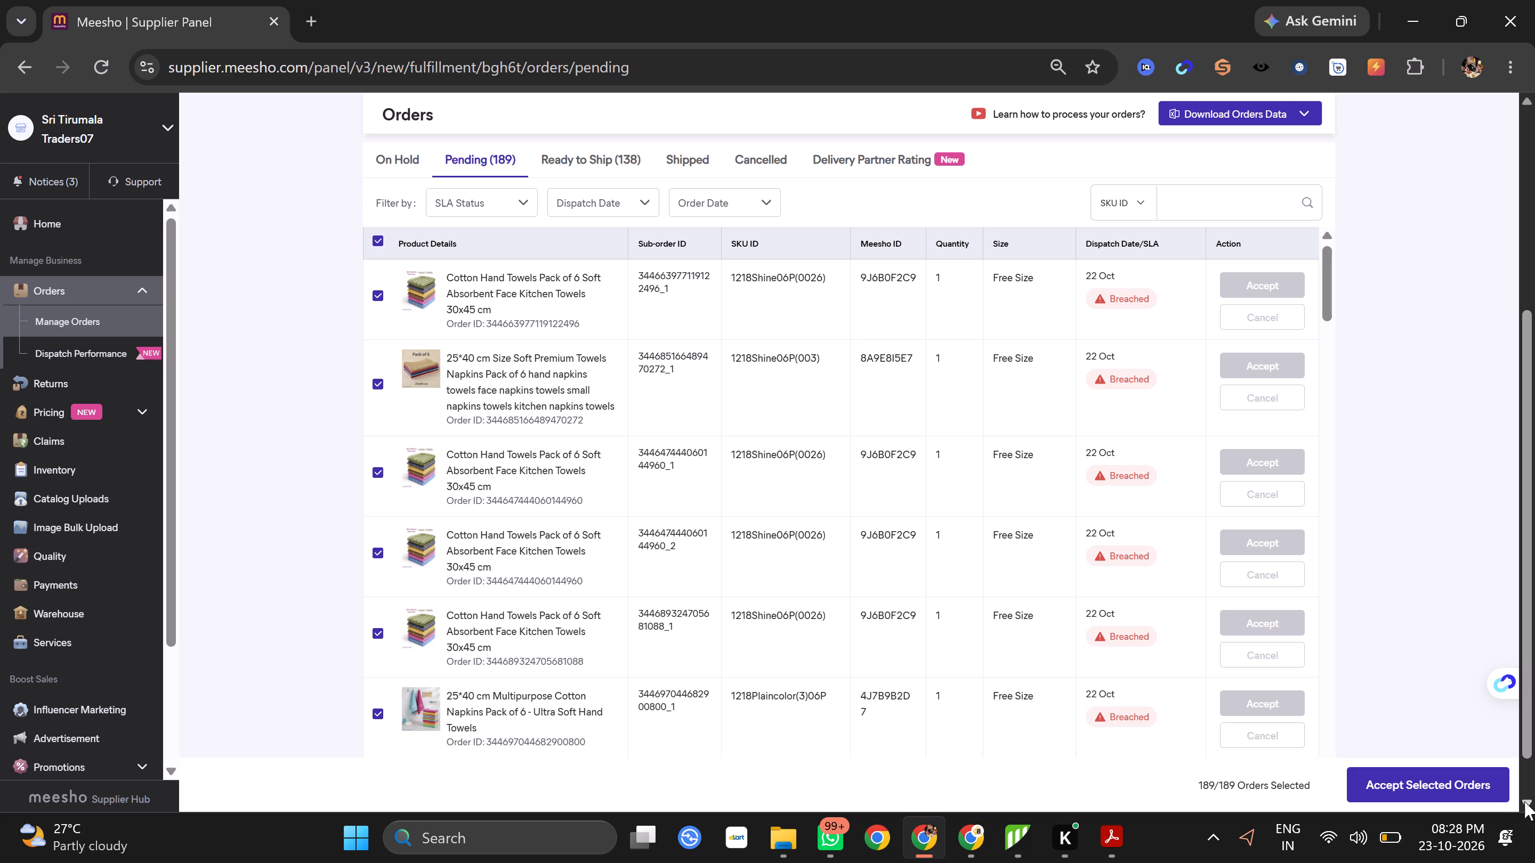
click(1455, 779)
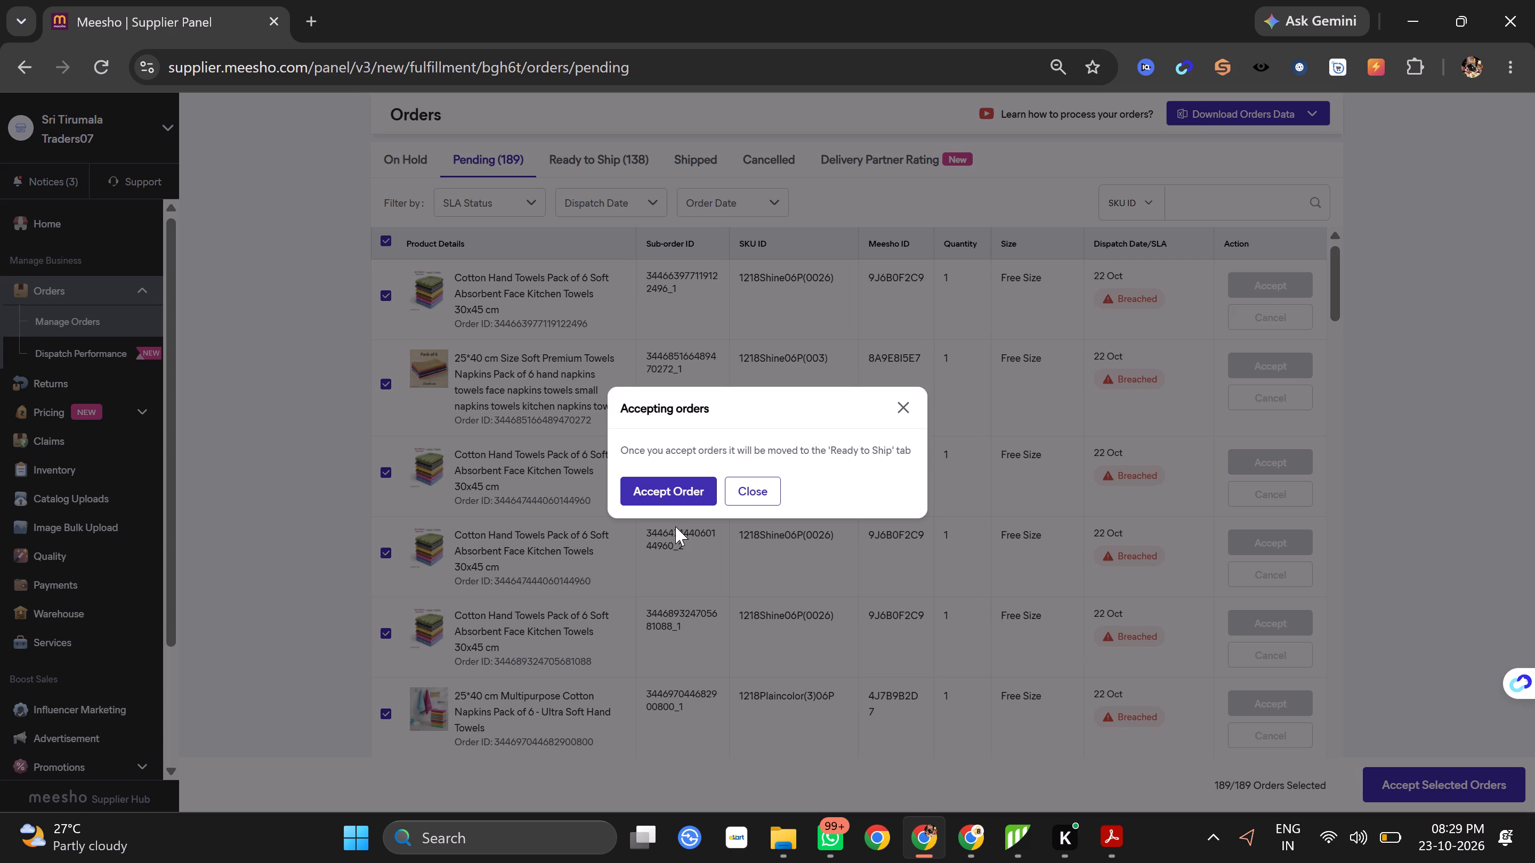
click(664, 486)
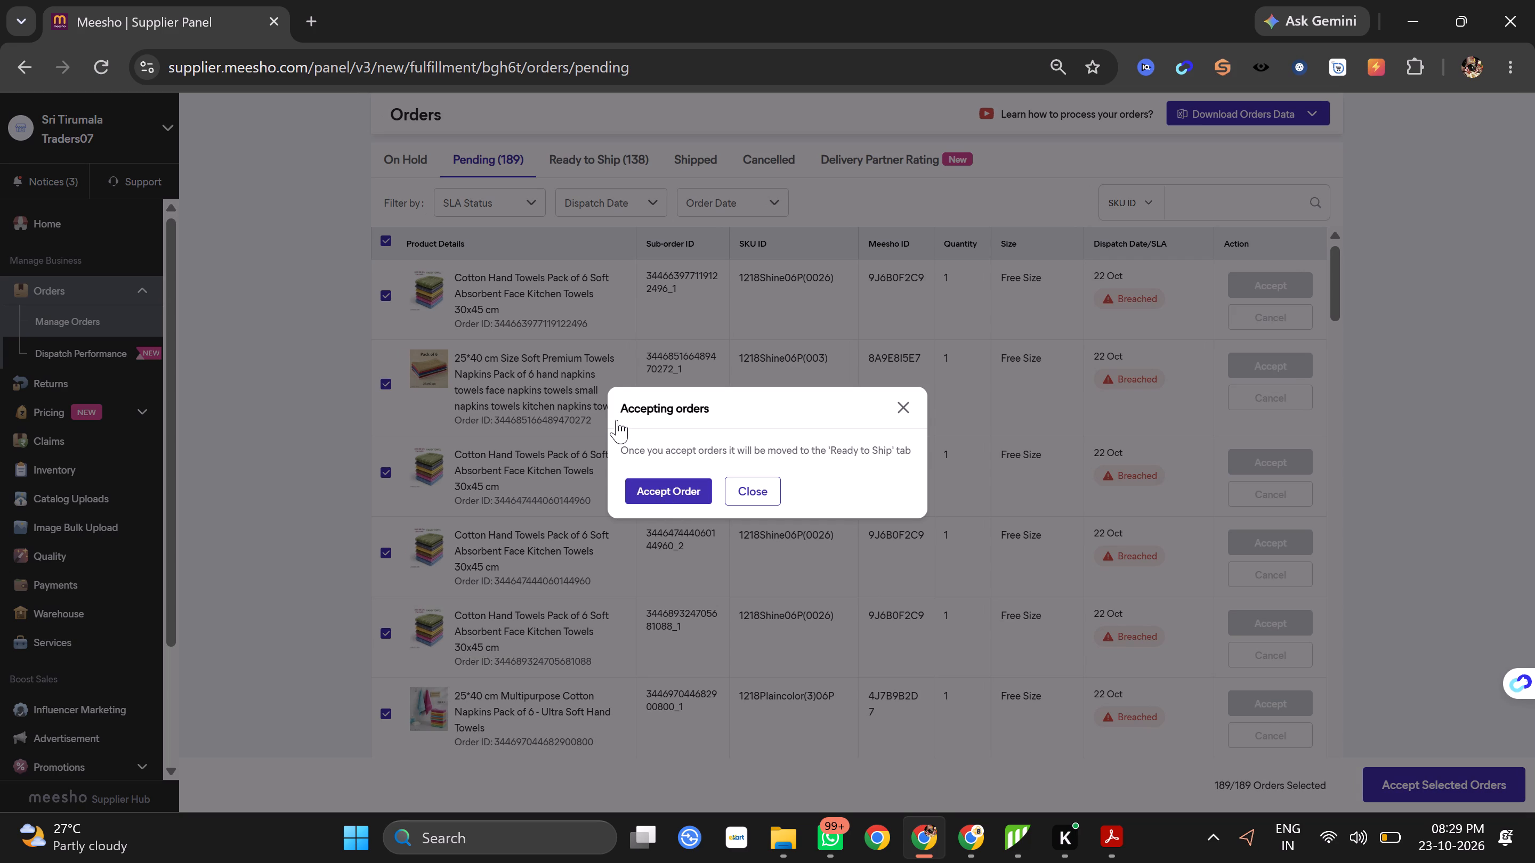
click(676, 500)
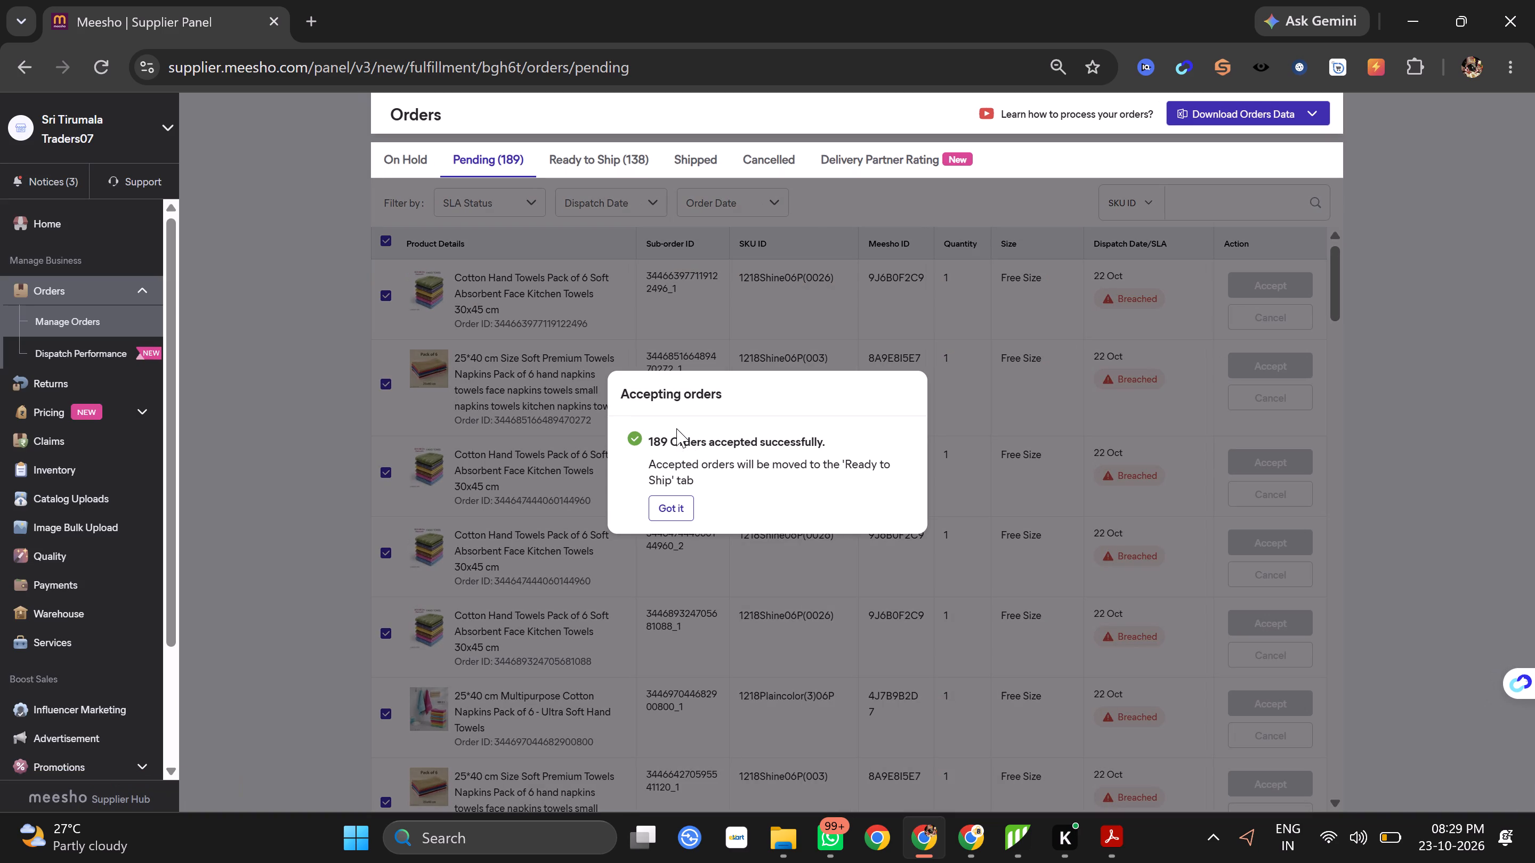
click(680, 512)
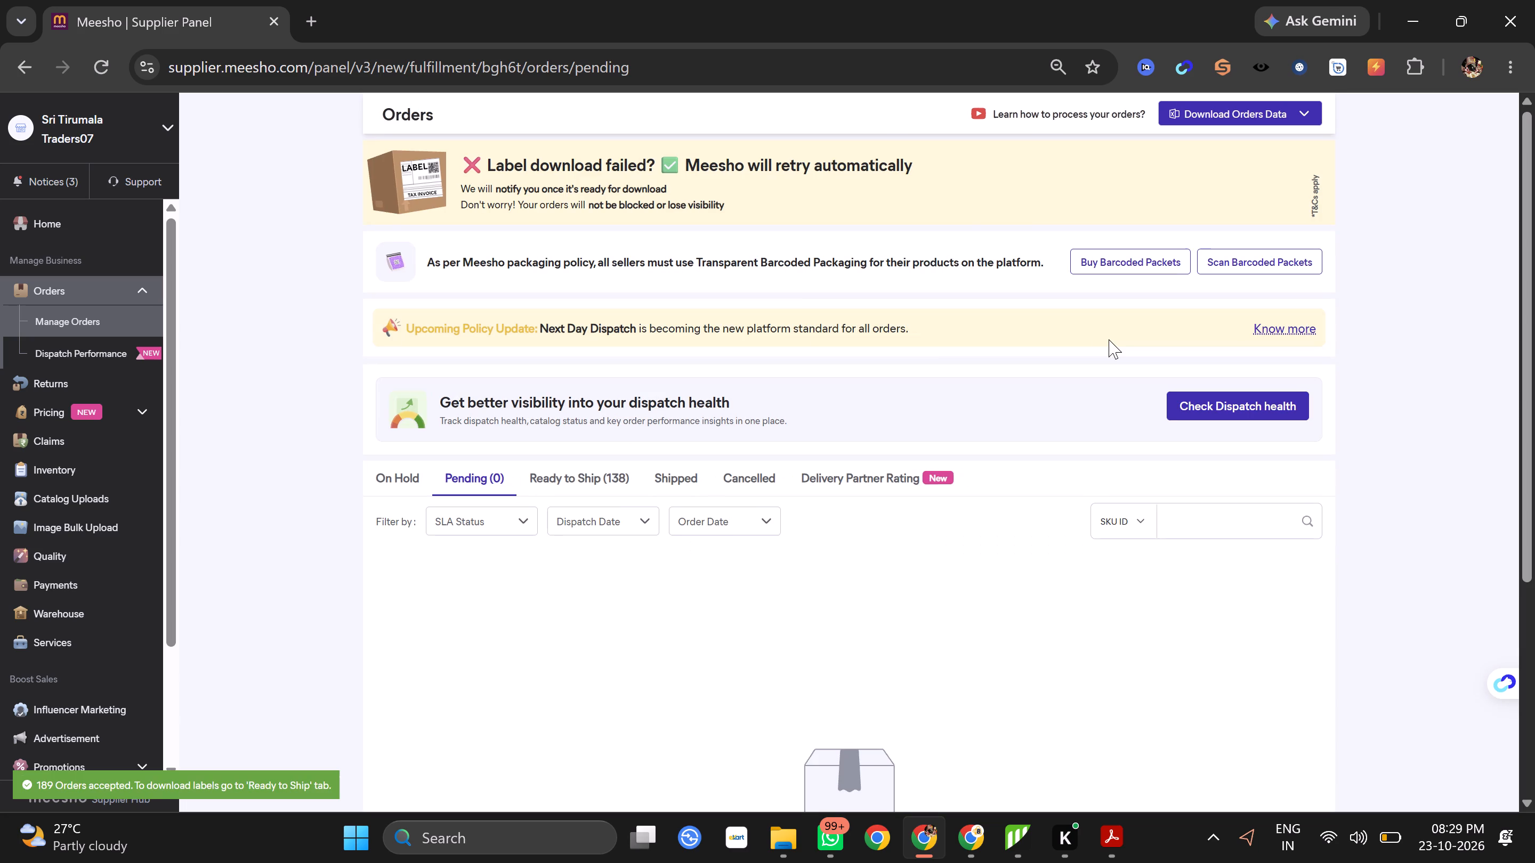
Reload the orders page and bring up the Ready to Ship order list.
click(105, 66)
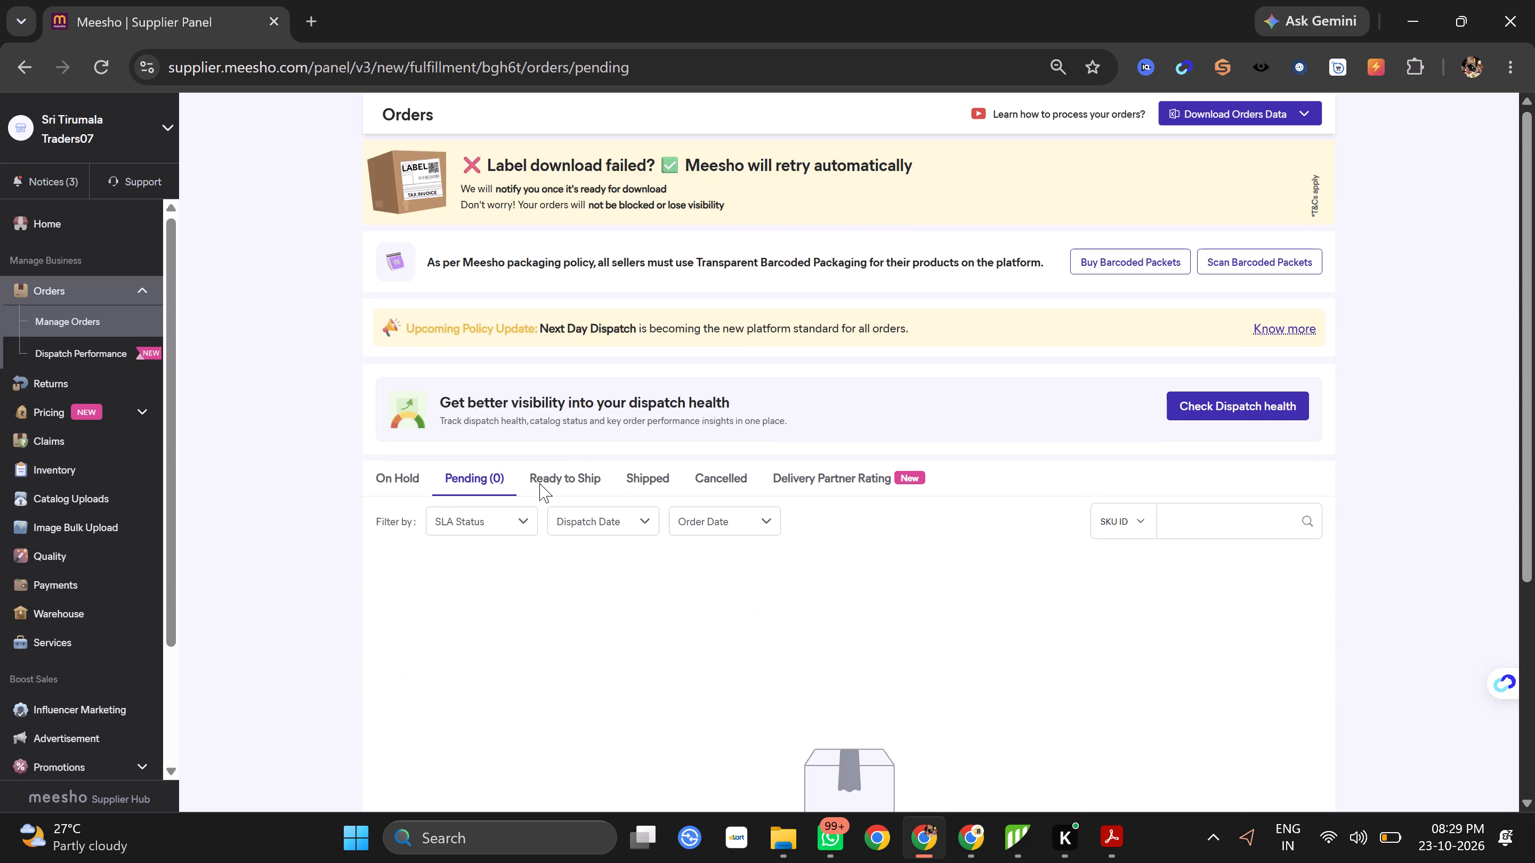
click(596, 478)
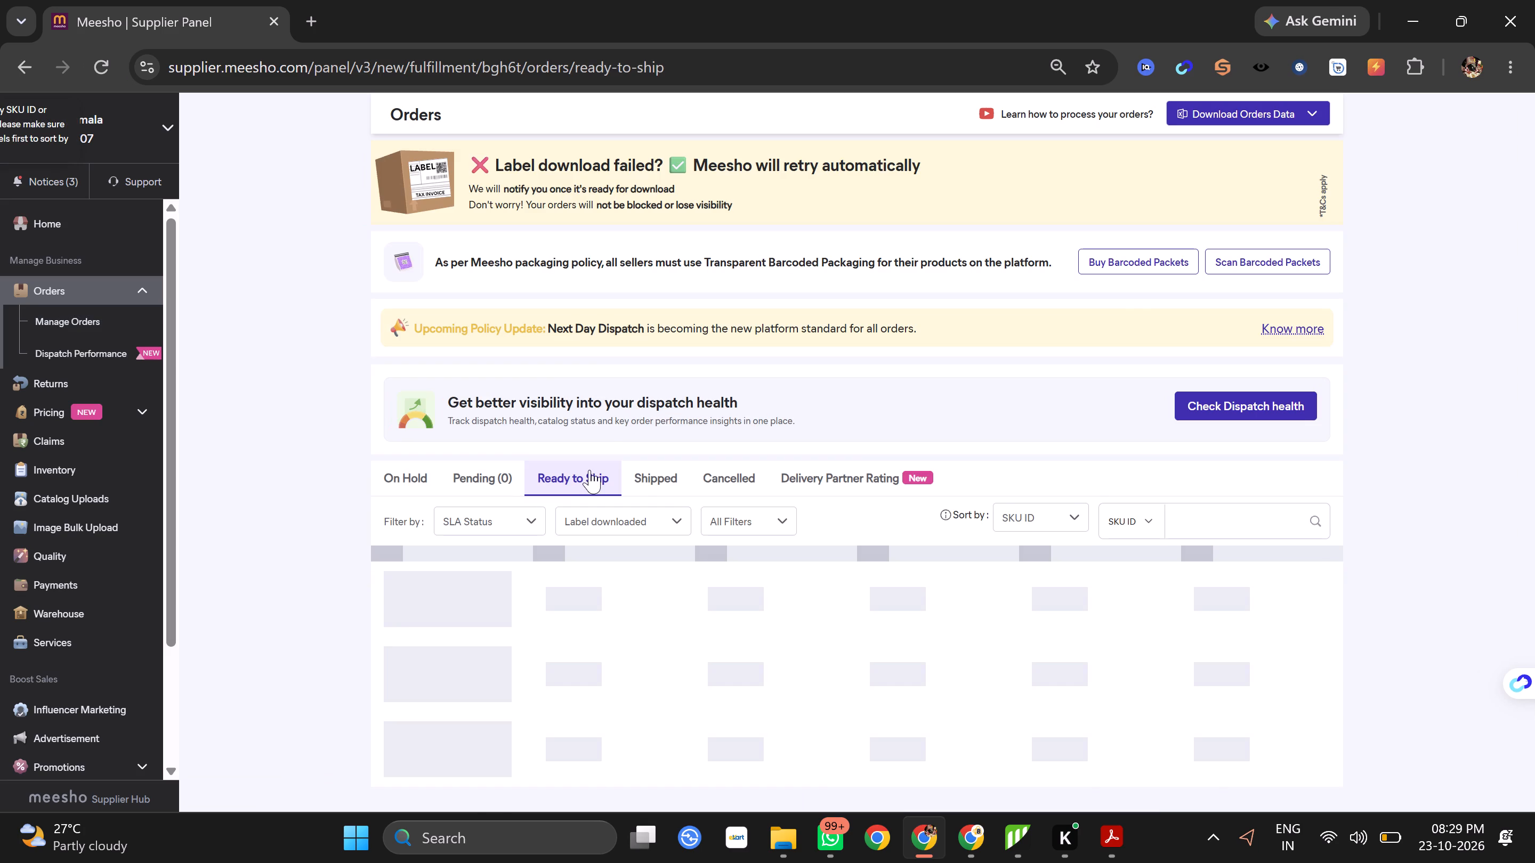
scroll(737, 389, down, 4)
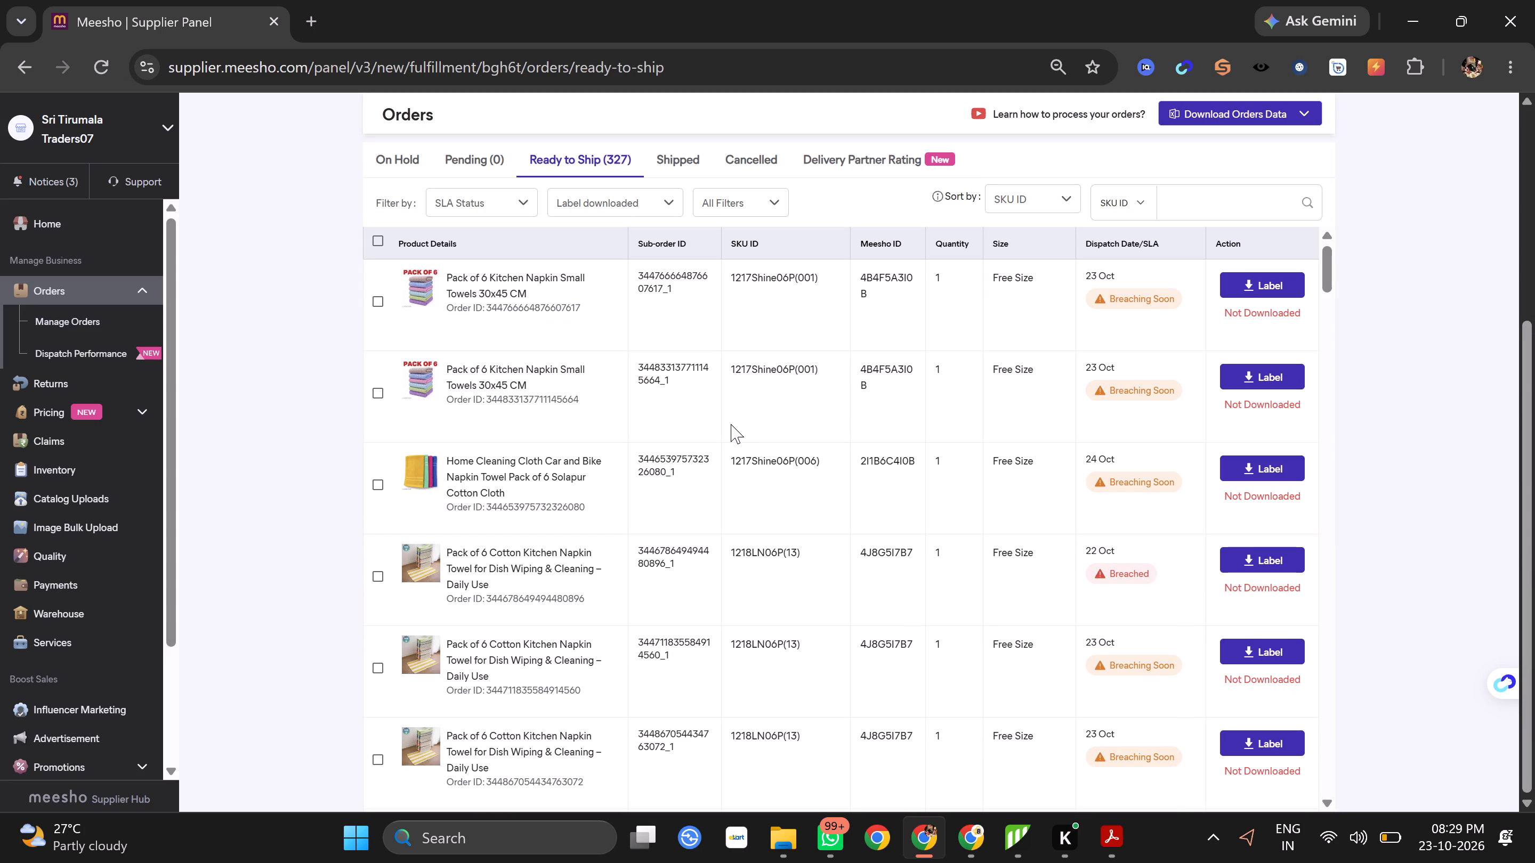
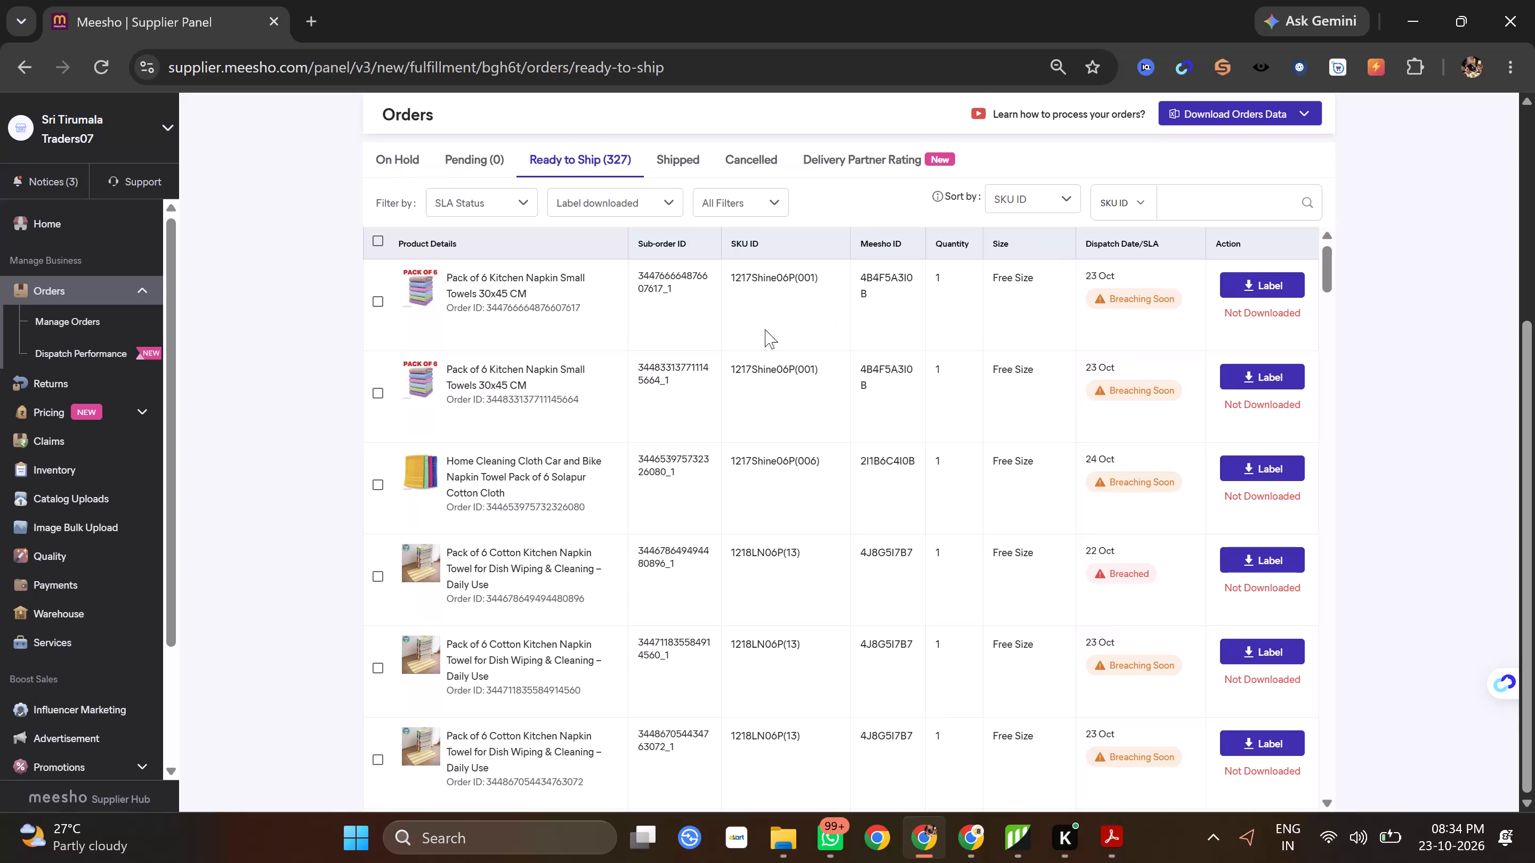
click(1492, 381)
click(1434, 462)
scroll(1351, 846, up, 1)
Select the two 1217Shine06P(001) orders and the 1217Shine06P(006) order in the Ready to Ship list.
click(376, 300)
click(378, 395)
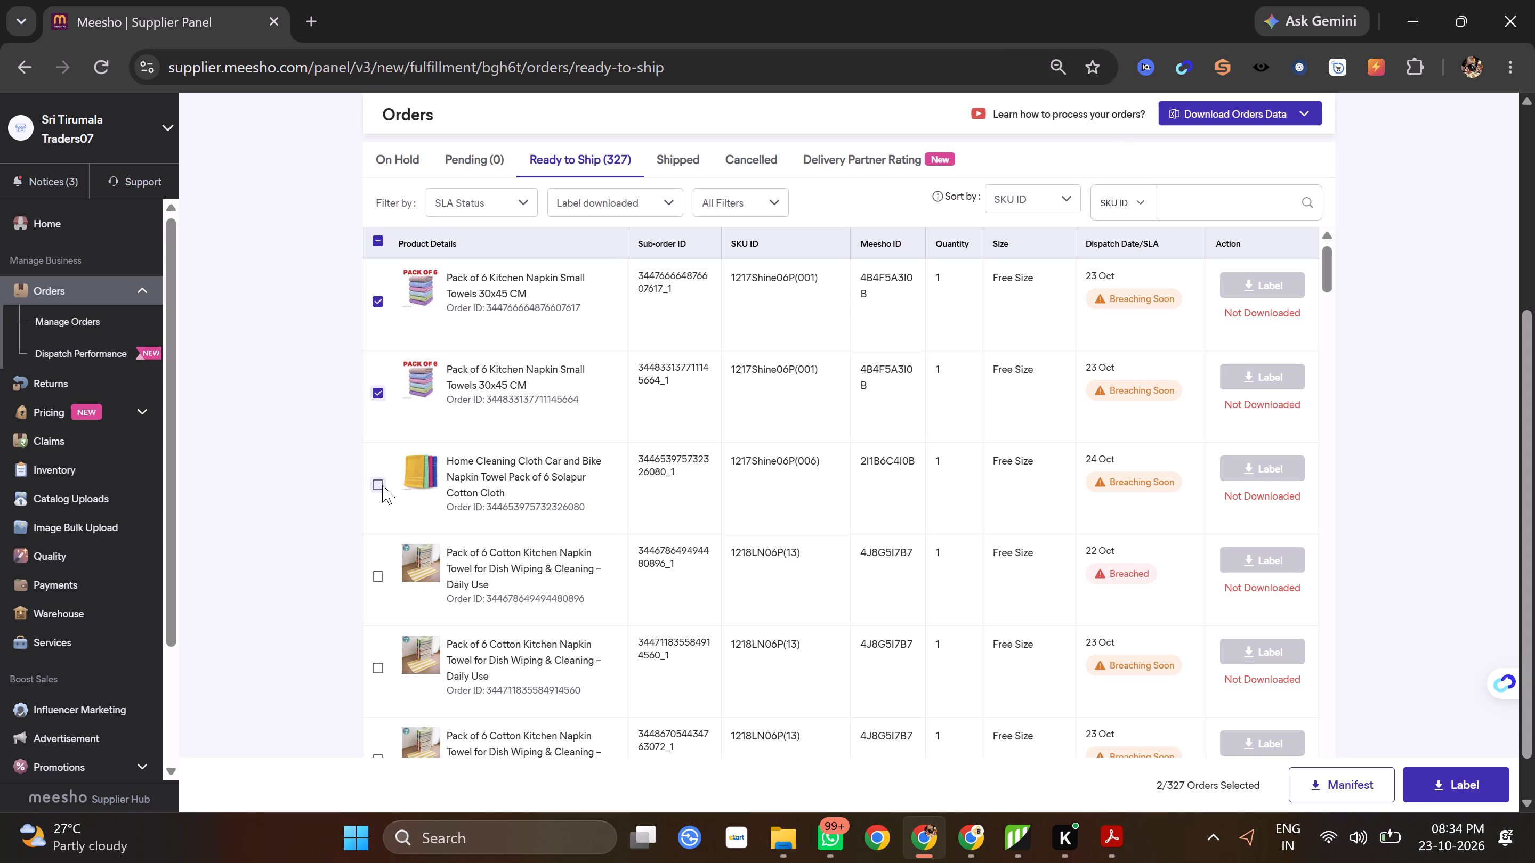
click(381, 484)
Copy the SKU 1218Plaincolor(1)12P from an order, search the Ready to Ship orders for it, and clear the search.
scroll(624, 445, down, 3)
scroll(495, 483, up, 3)
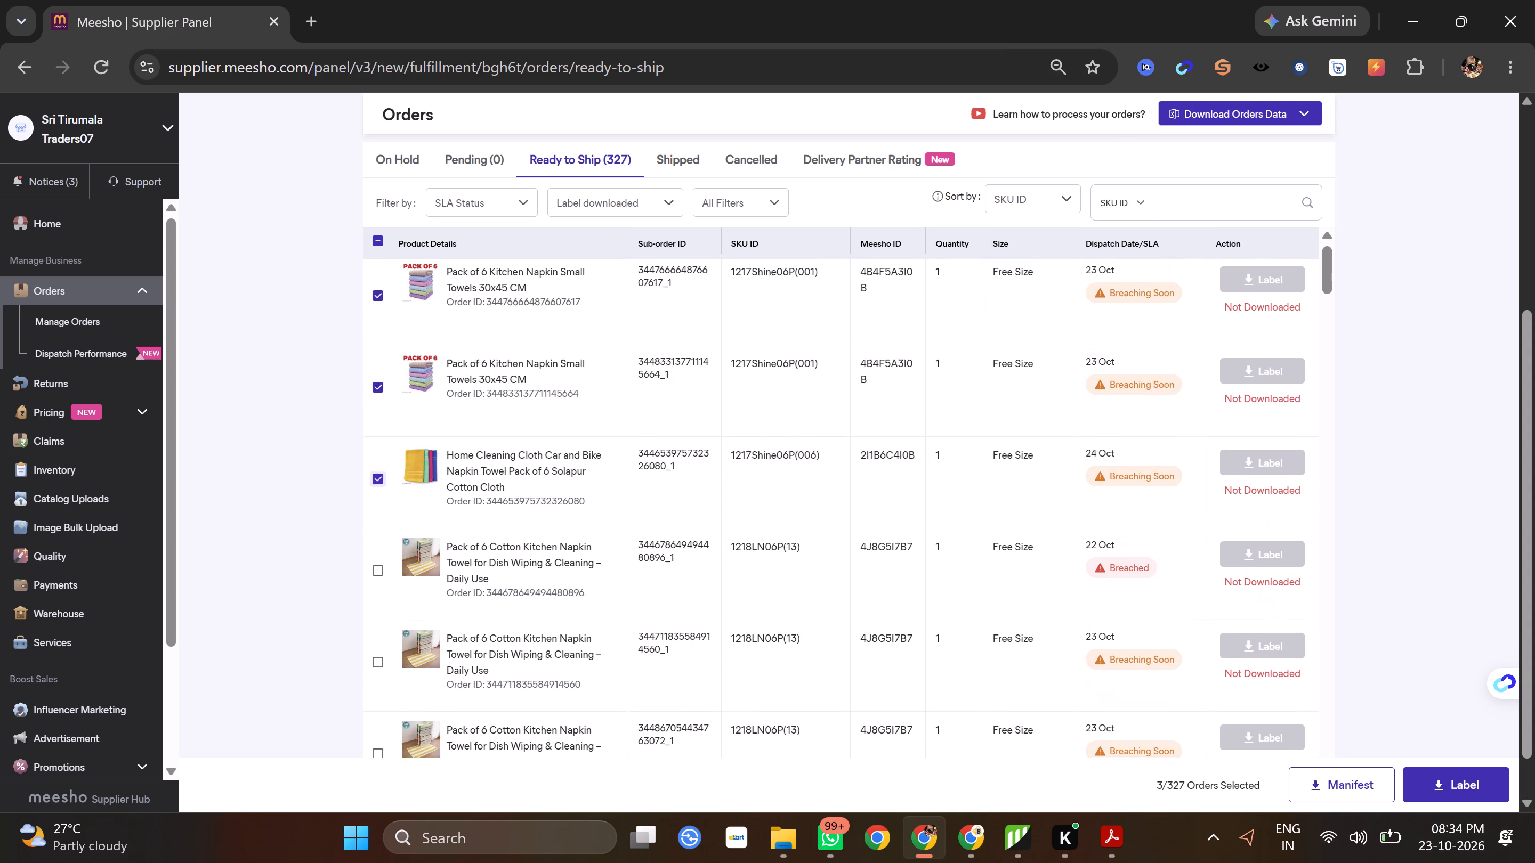
scroll(496, 490, down, 2)
scroll(493, 536, down, 2)
scroll(576, 458, down, 3)
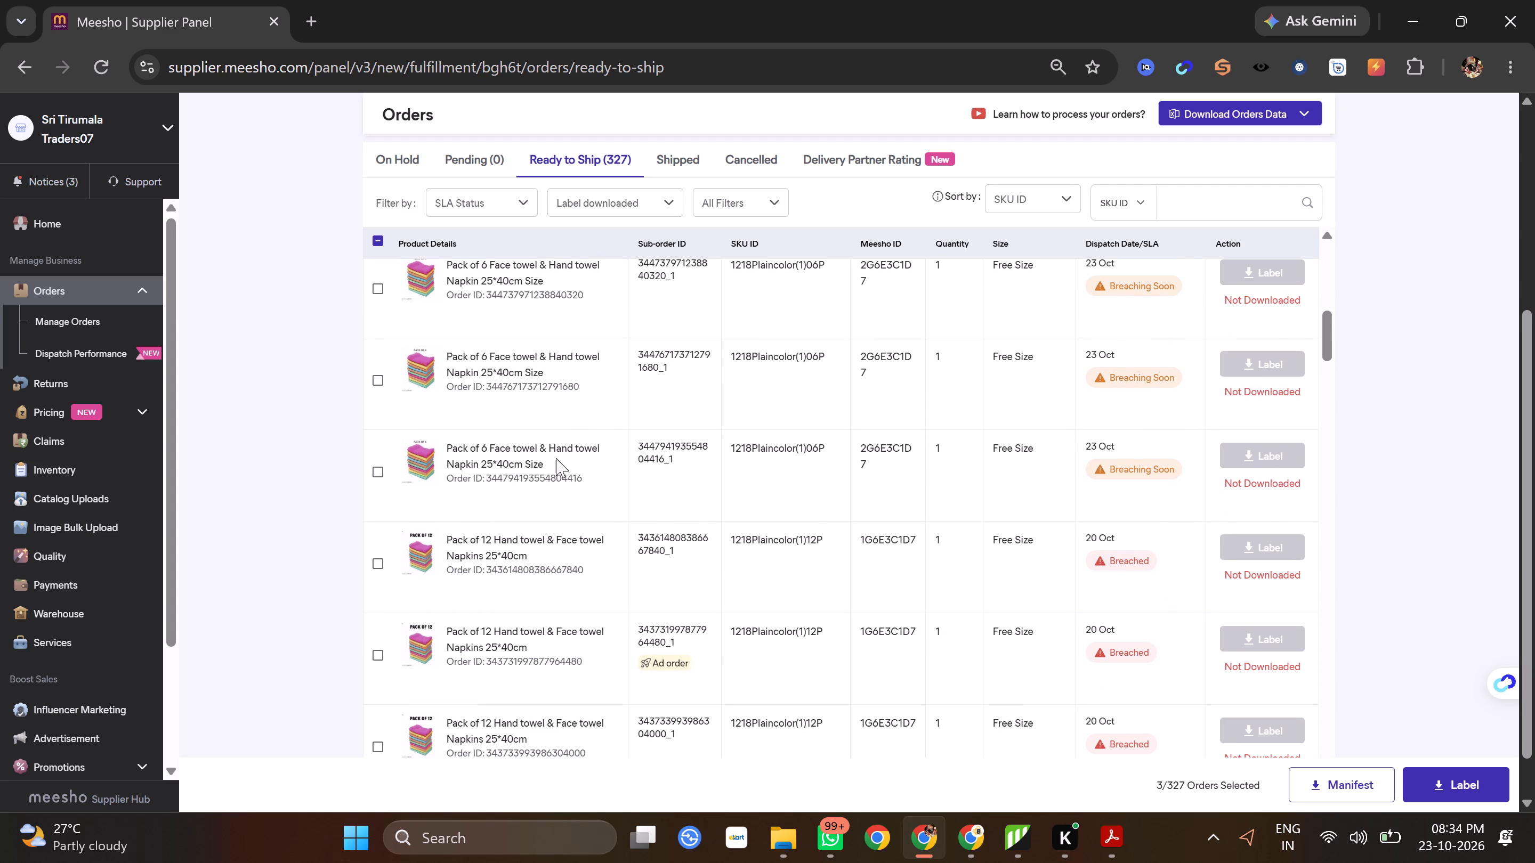
scroll(446, 424, up, 2)
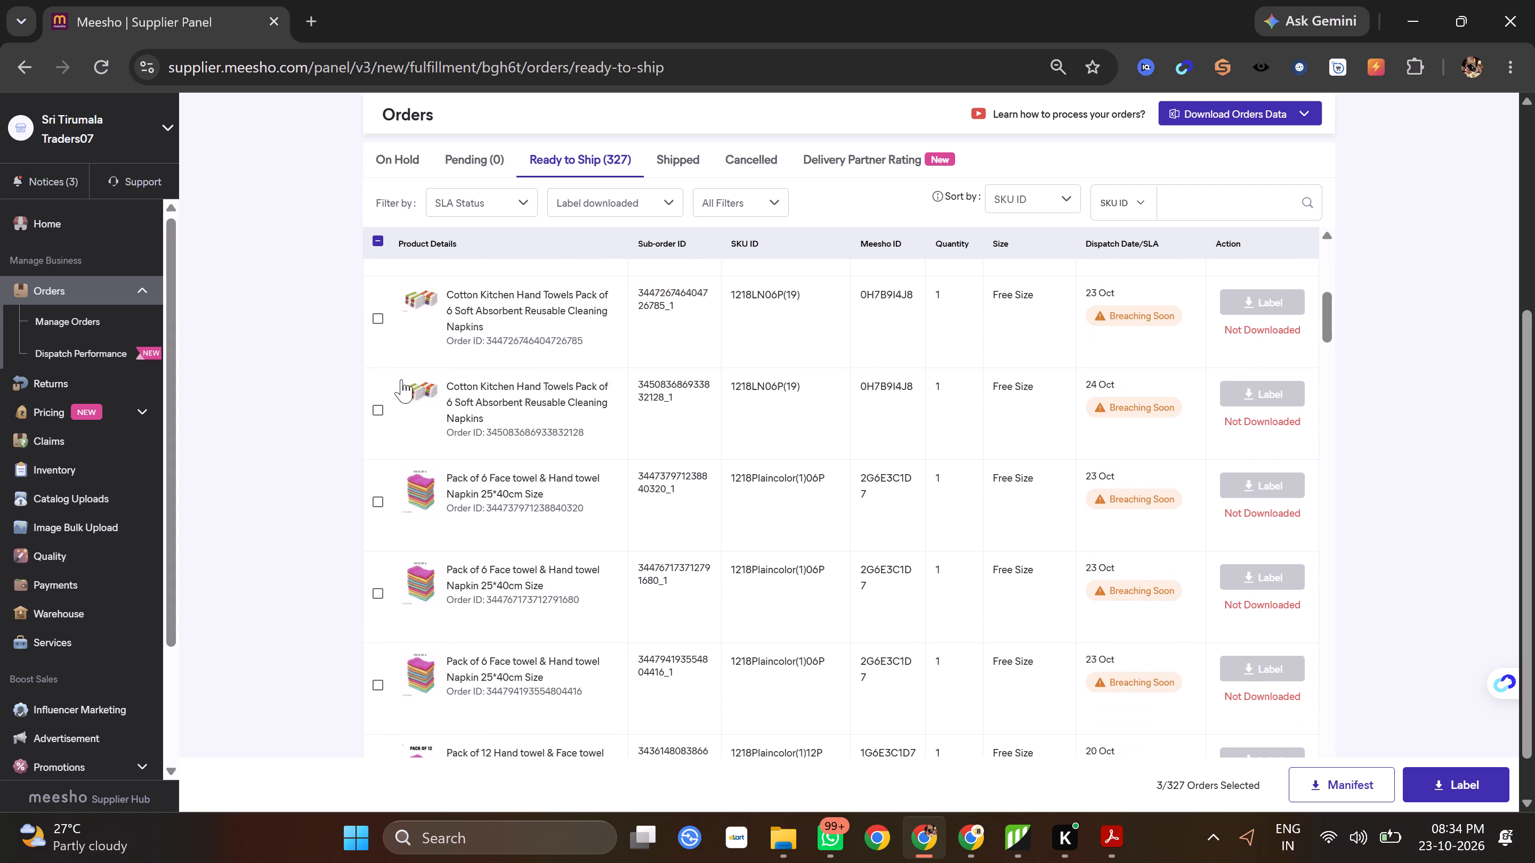
scroll(586, 385, down, 3)
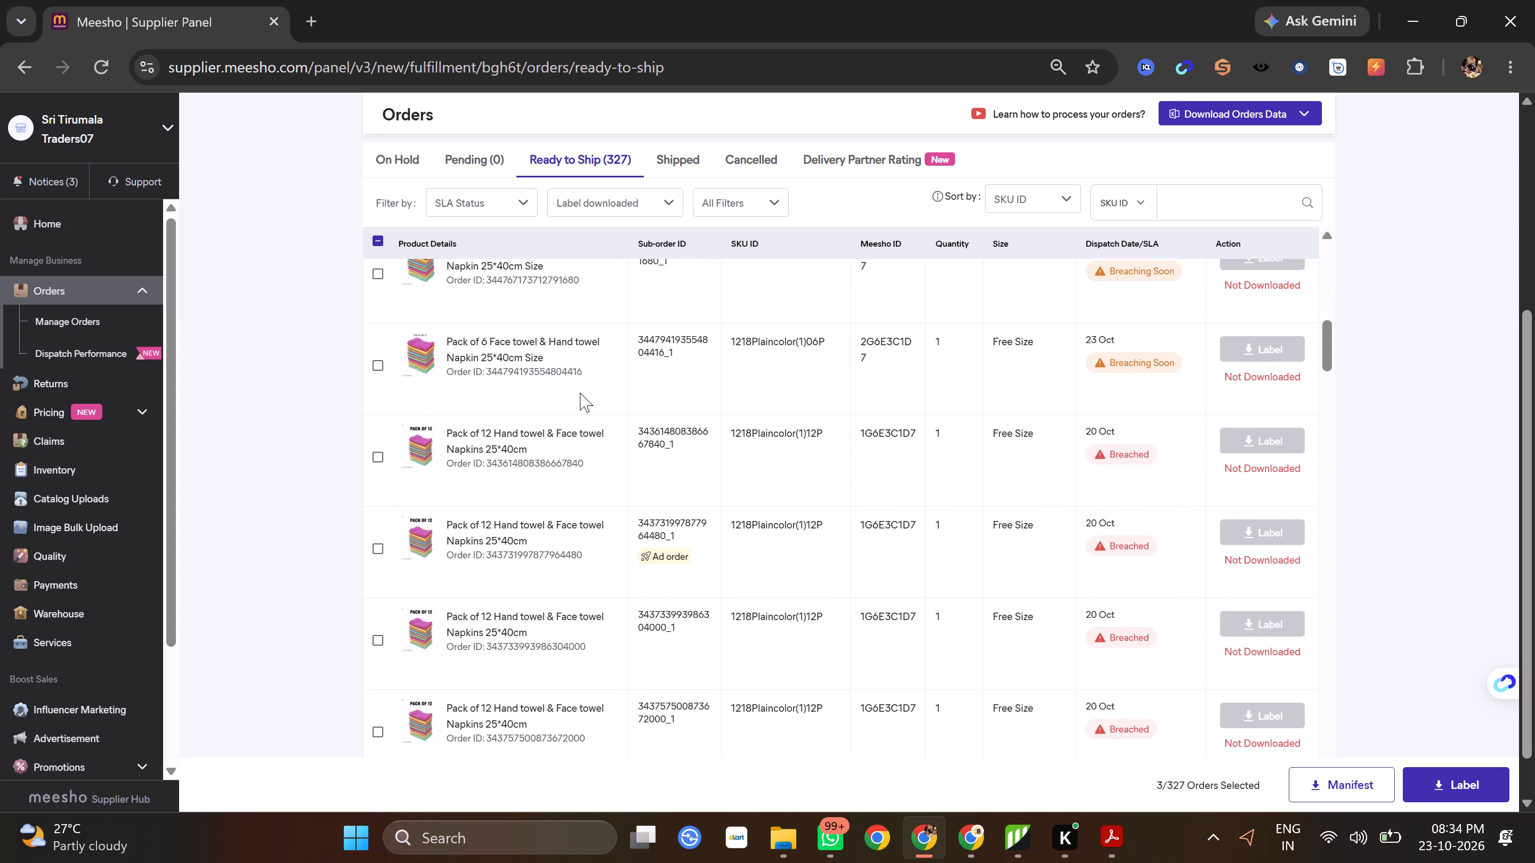
drag(825, 435, 737, 448)
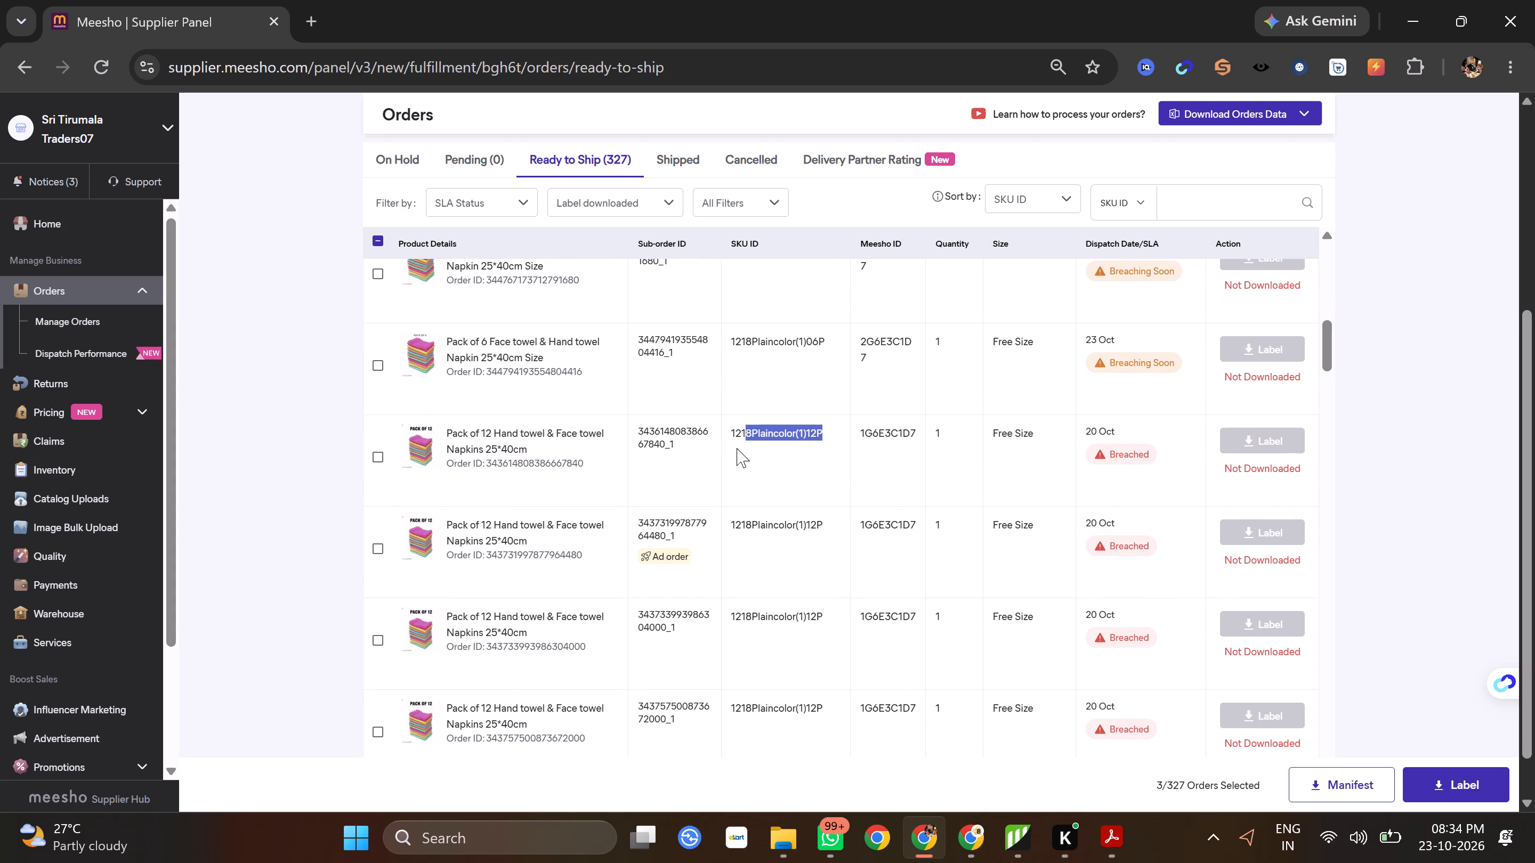
drag(737, 448, 726, 451)
right_click(741, 434)
click(787, 459)
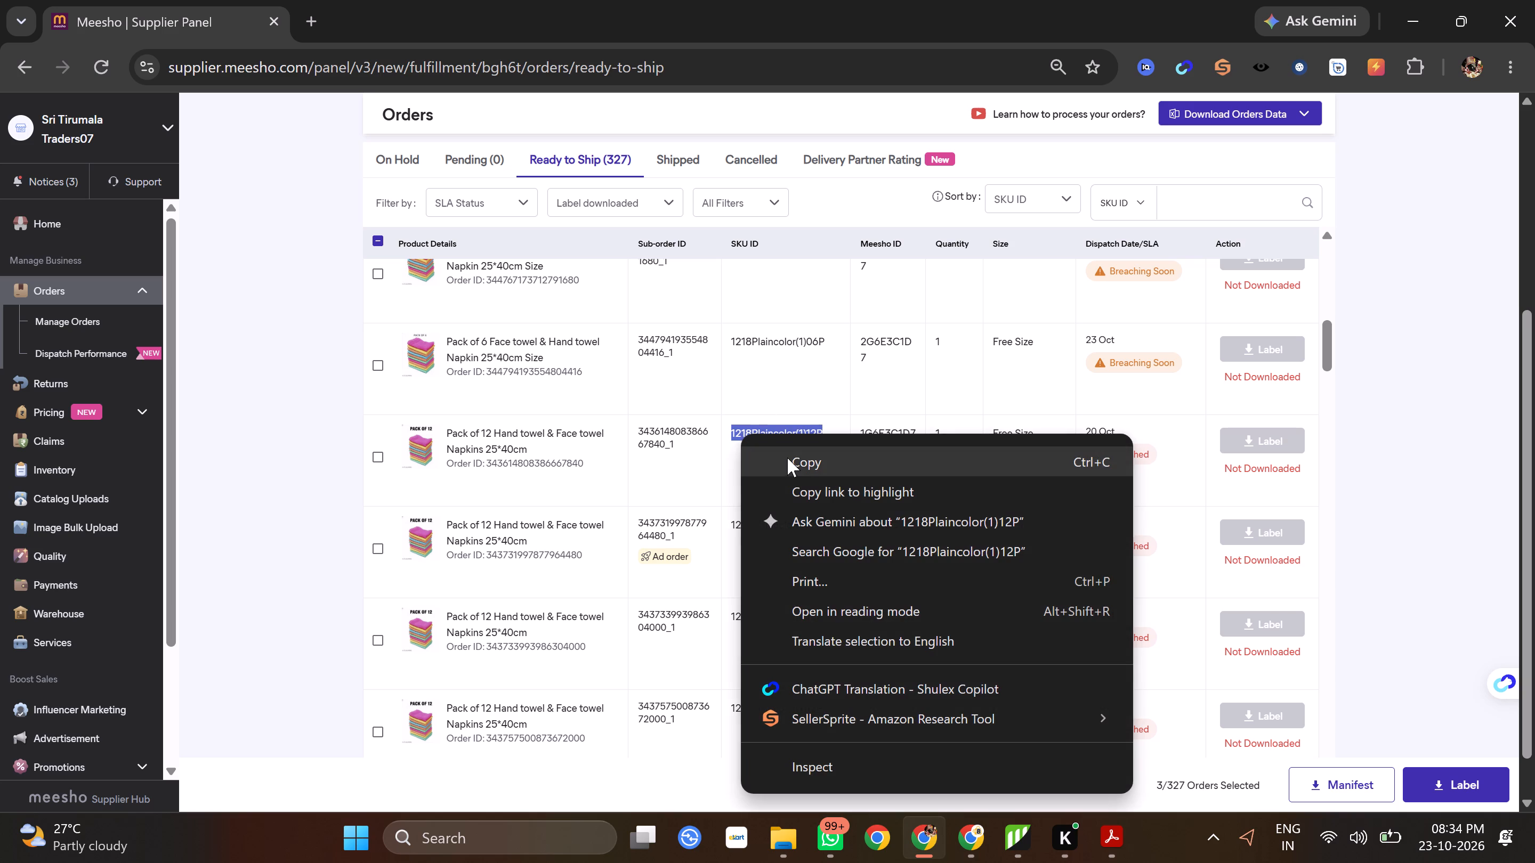
click(1208, 197)
right_click(1208, 197)
click(1011, 465)
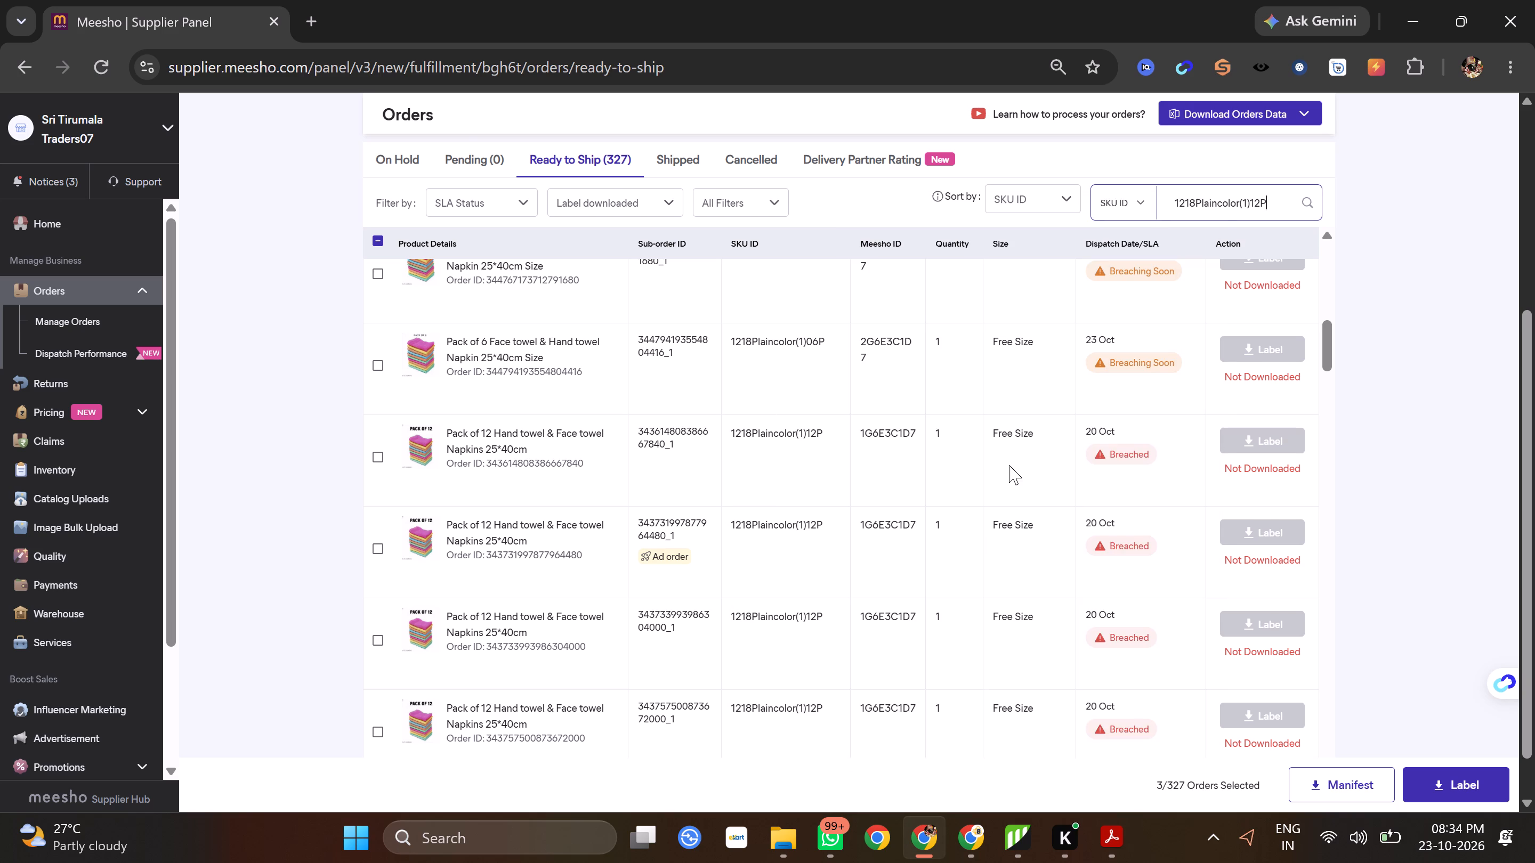
scroll(967, 290, down, 3)
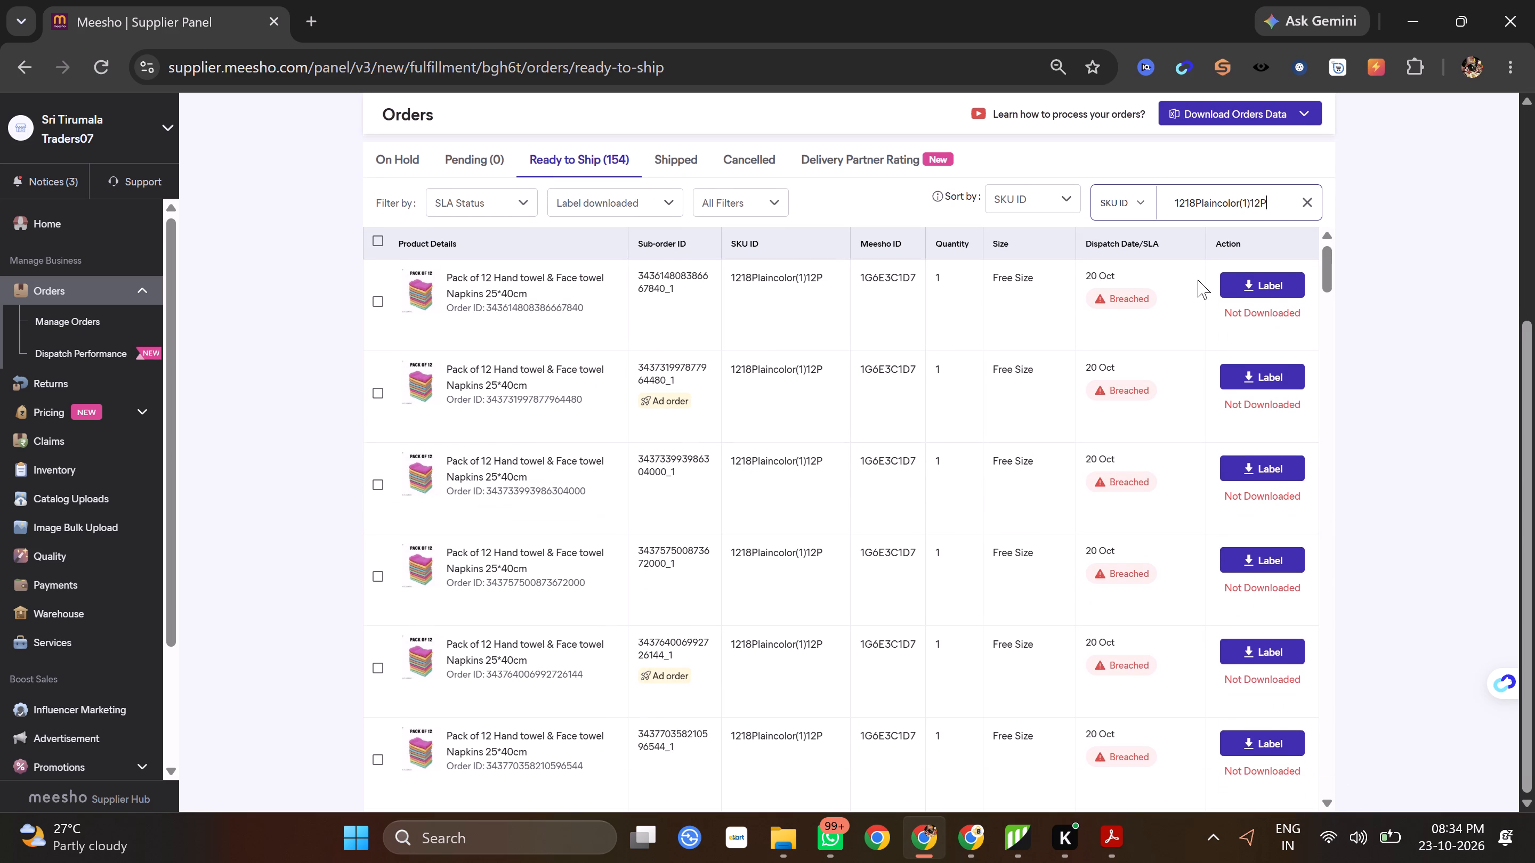
click(1313, 206)
scroll(591, 217, down, 1)
scroll(534, 382, down, 3)
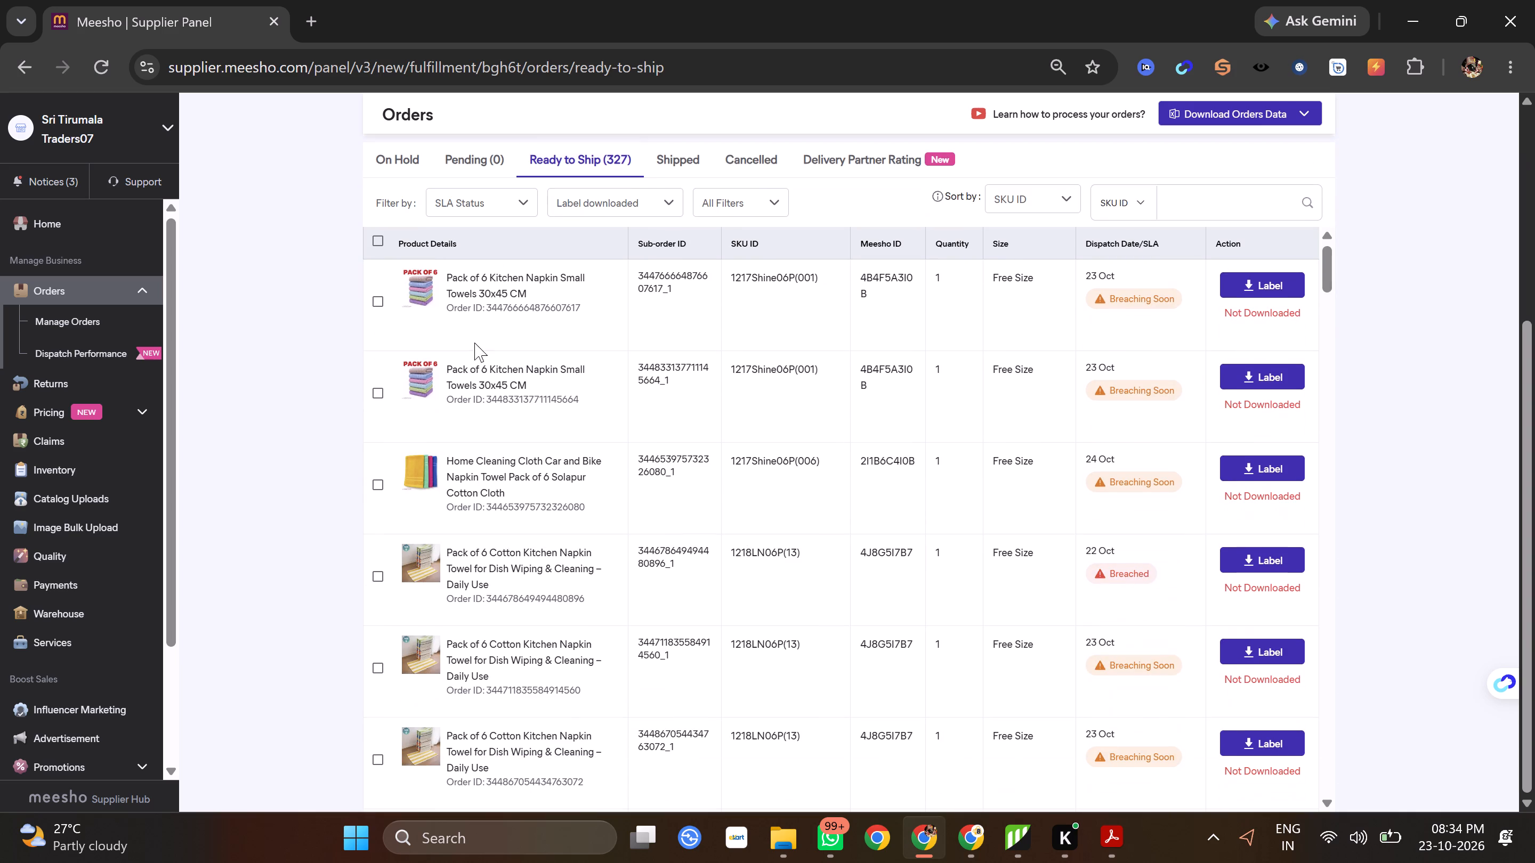
Select the two 1217Shine06P(001) orders and the 1217Shine06P(006) order in the full Ready to Ship list.
click(378, 304)
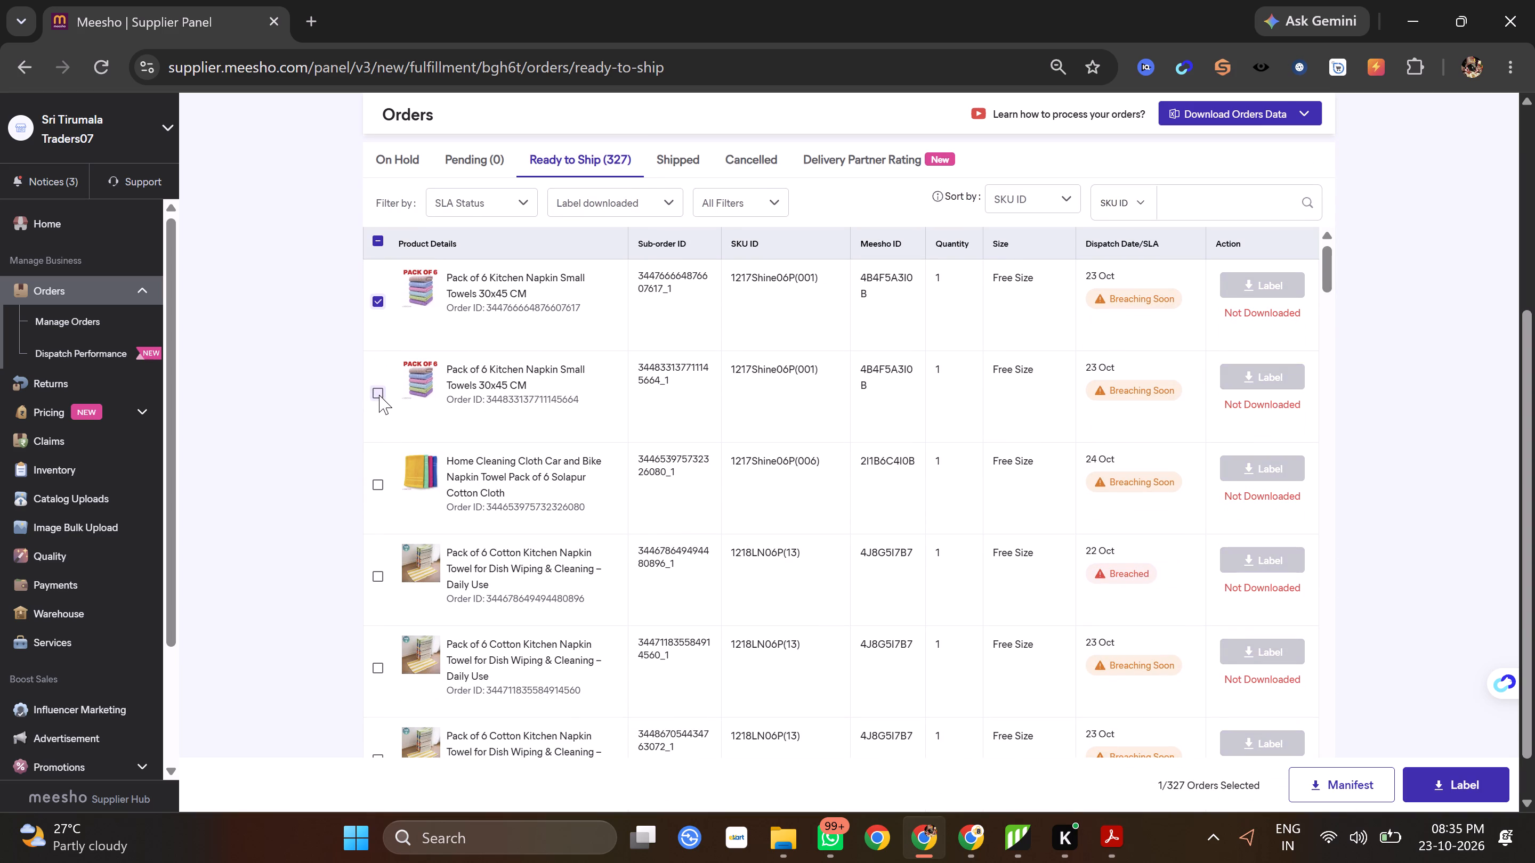
click(379, 395)
click(382, 482)
Look through the Ready to Ship list past the 1218Plaincolor(1)12P orders, checking the SKU IDs, while keeping the current selection.
scroll(502, 424, down, 5)
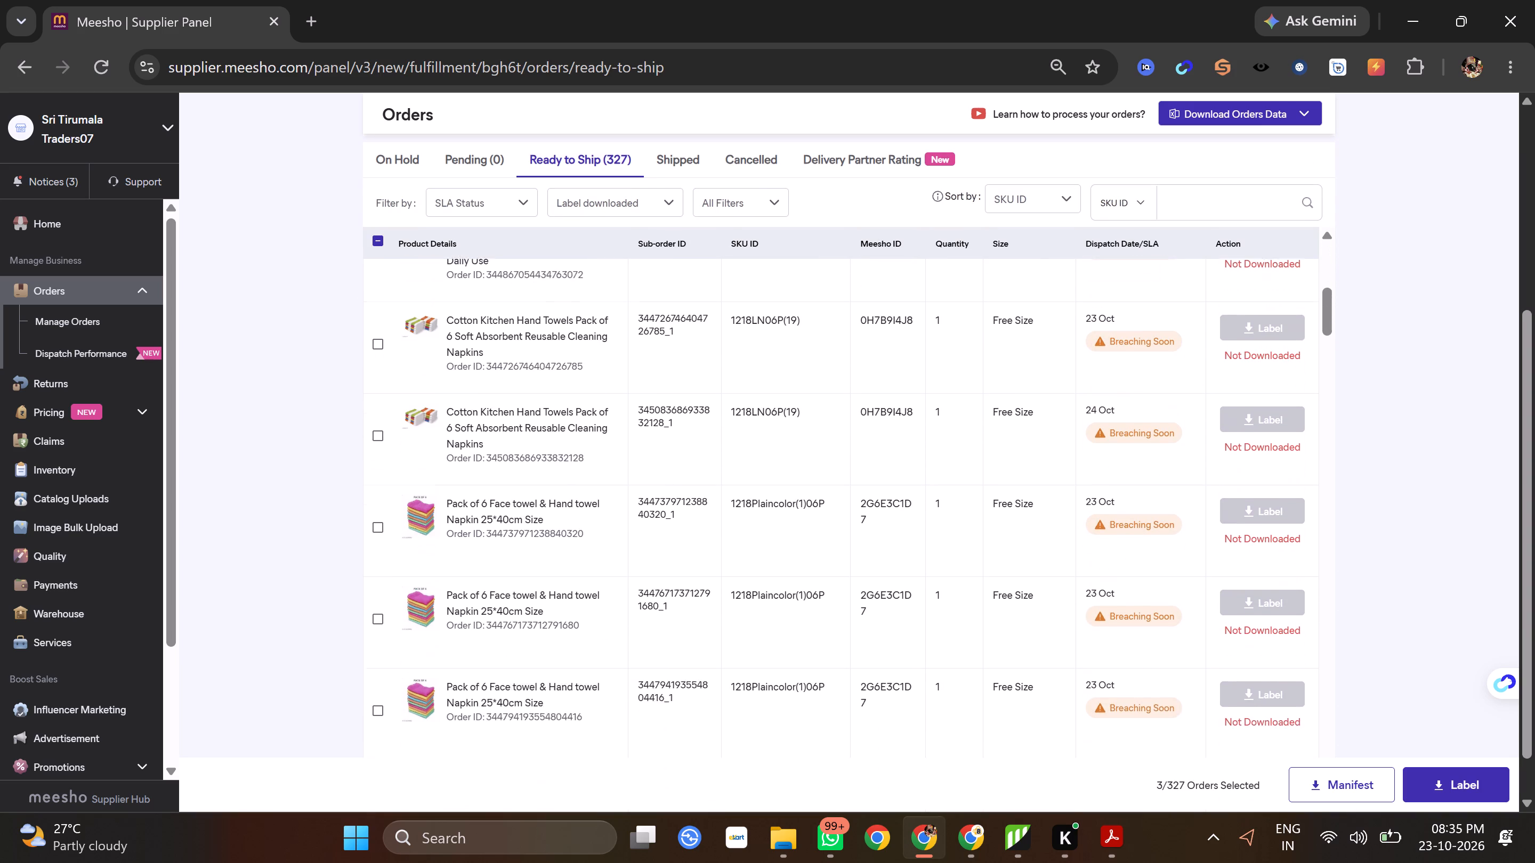
scroll(534, 457, down, 7)
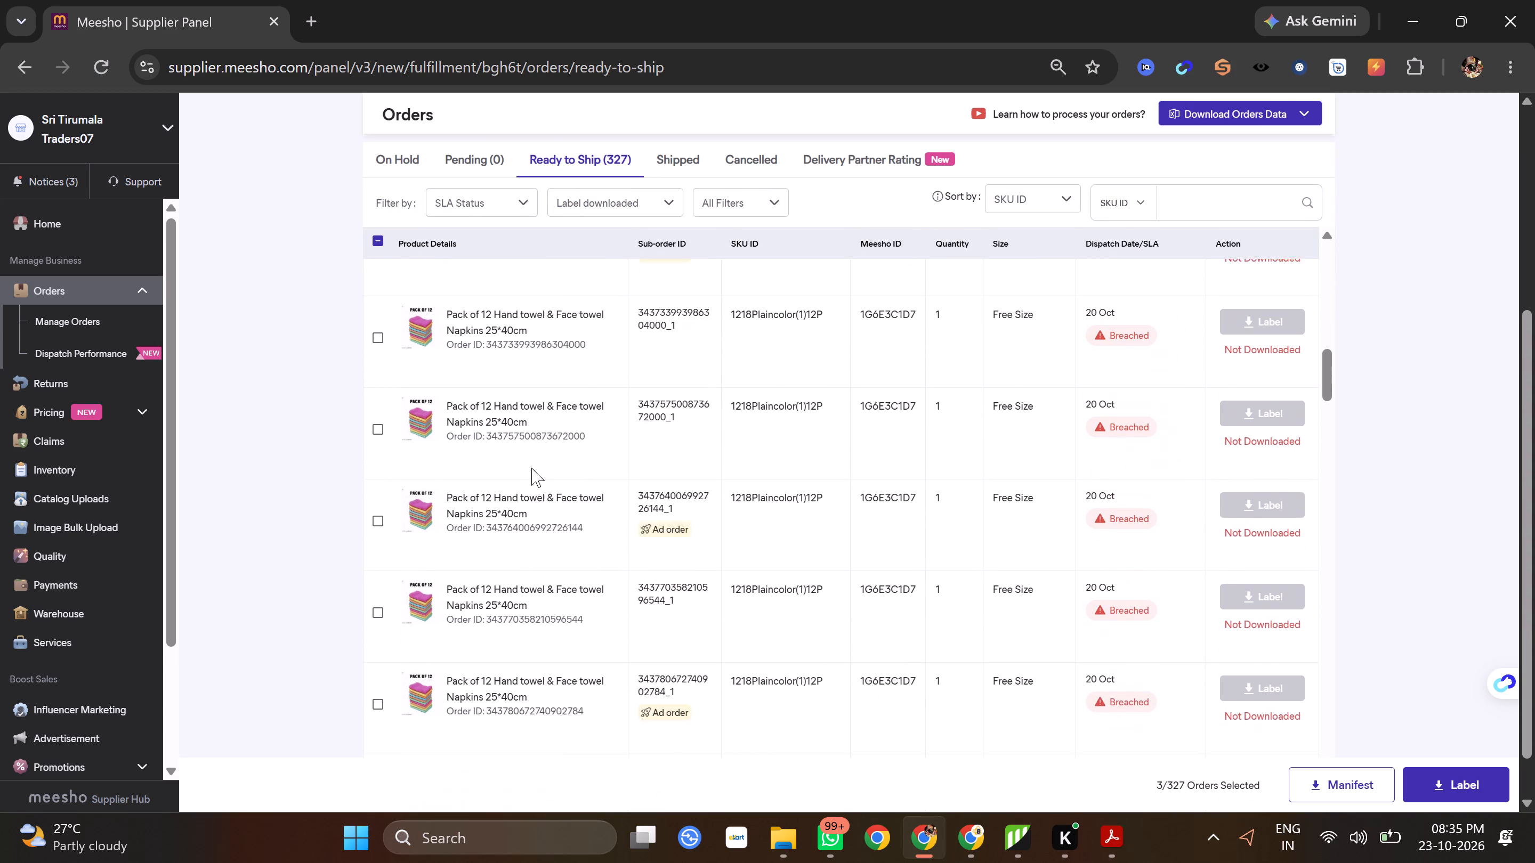
scroll(530, 468, down, 15)
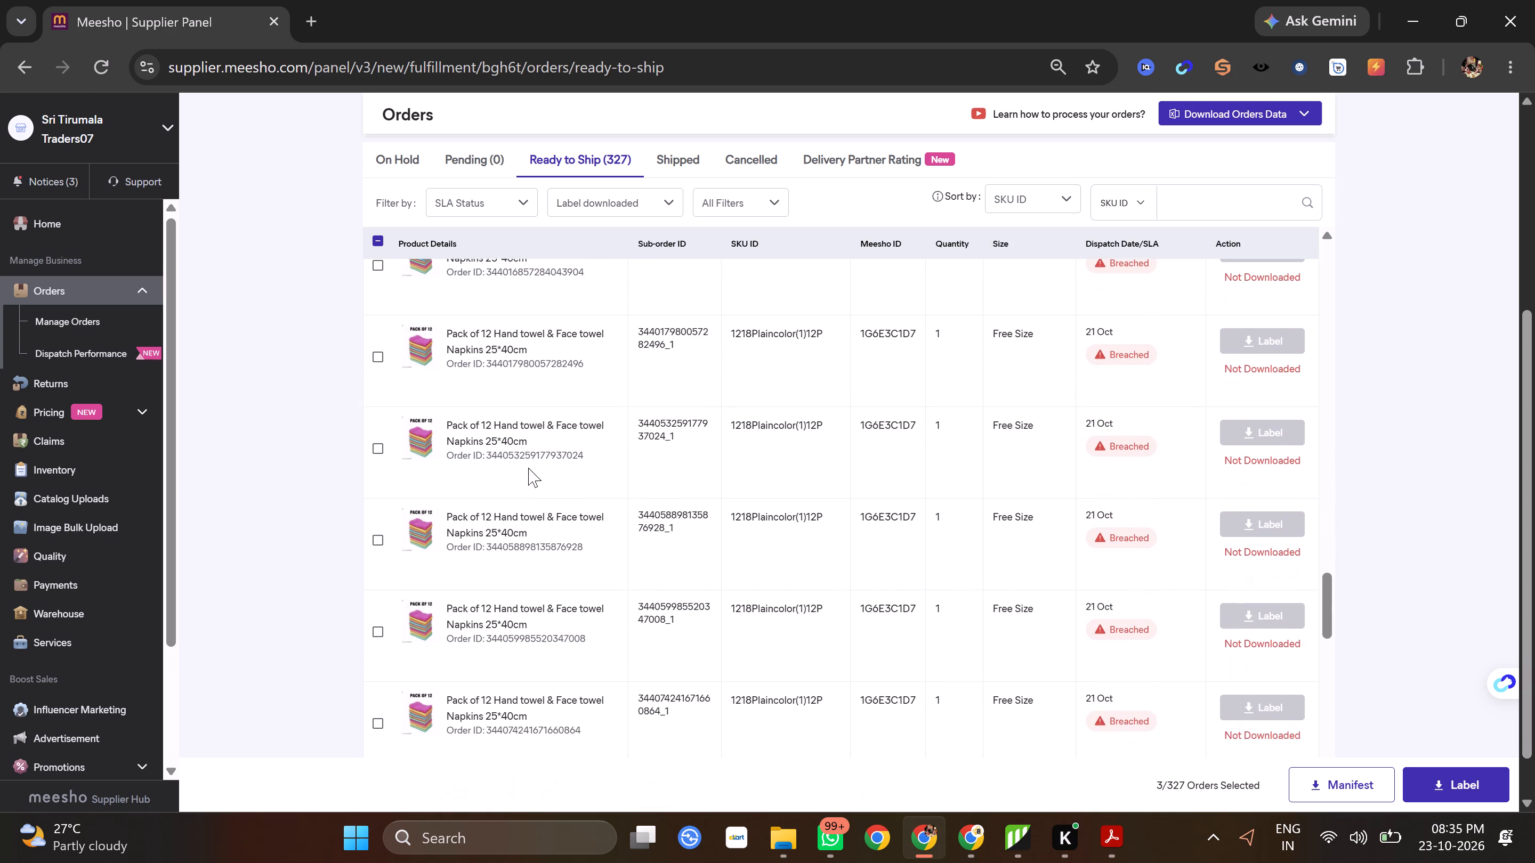
scroll(528, 468, down, 5)
scroll(527, 470, up, 2)
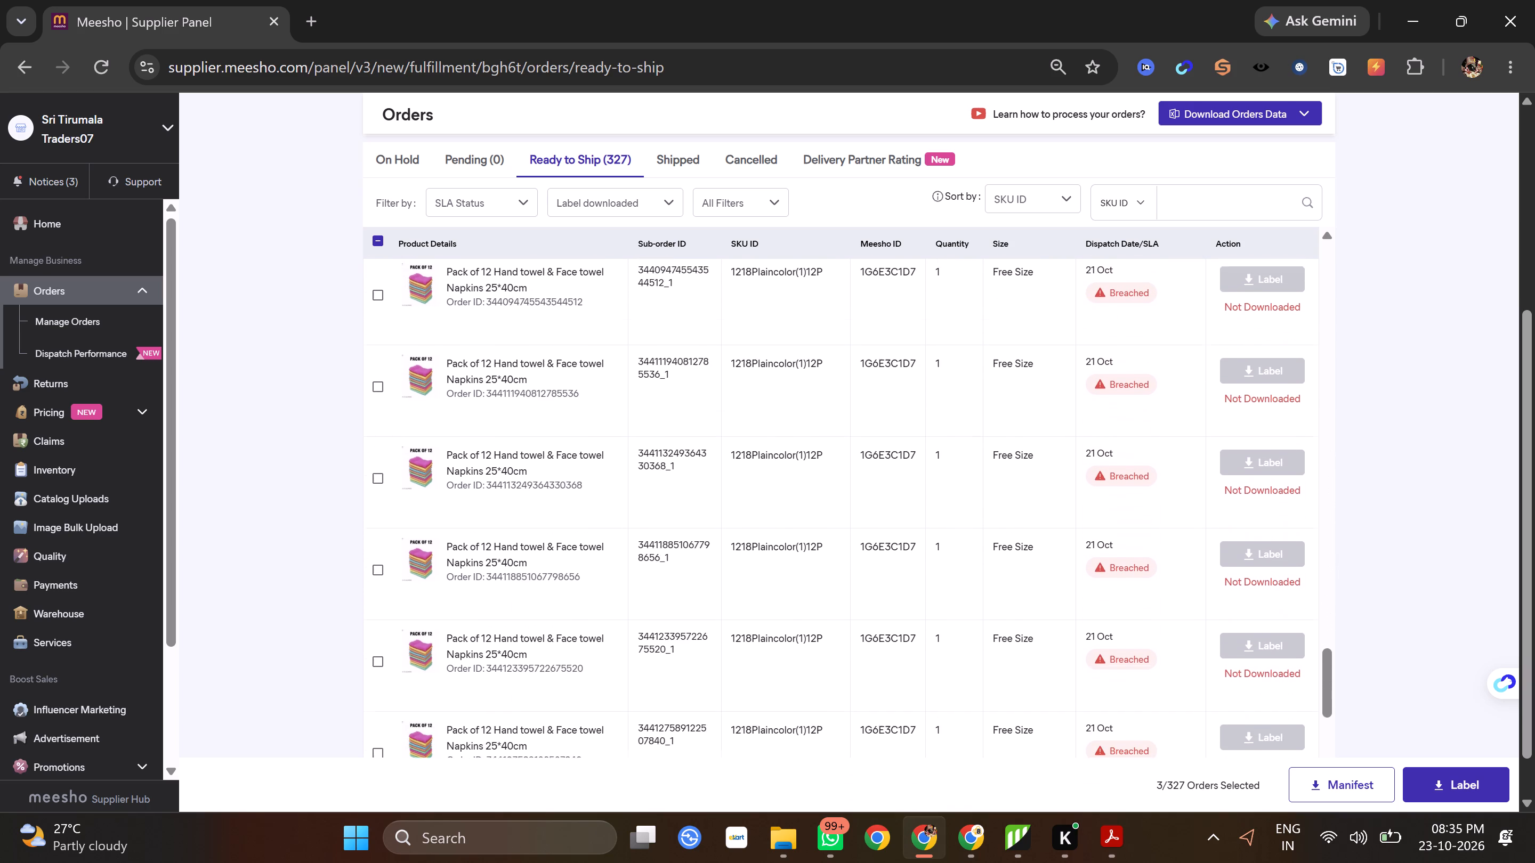
scroll(521, 469, up, 2)
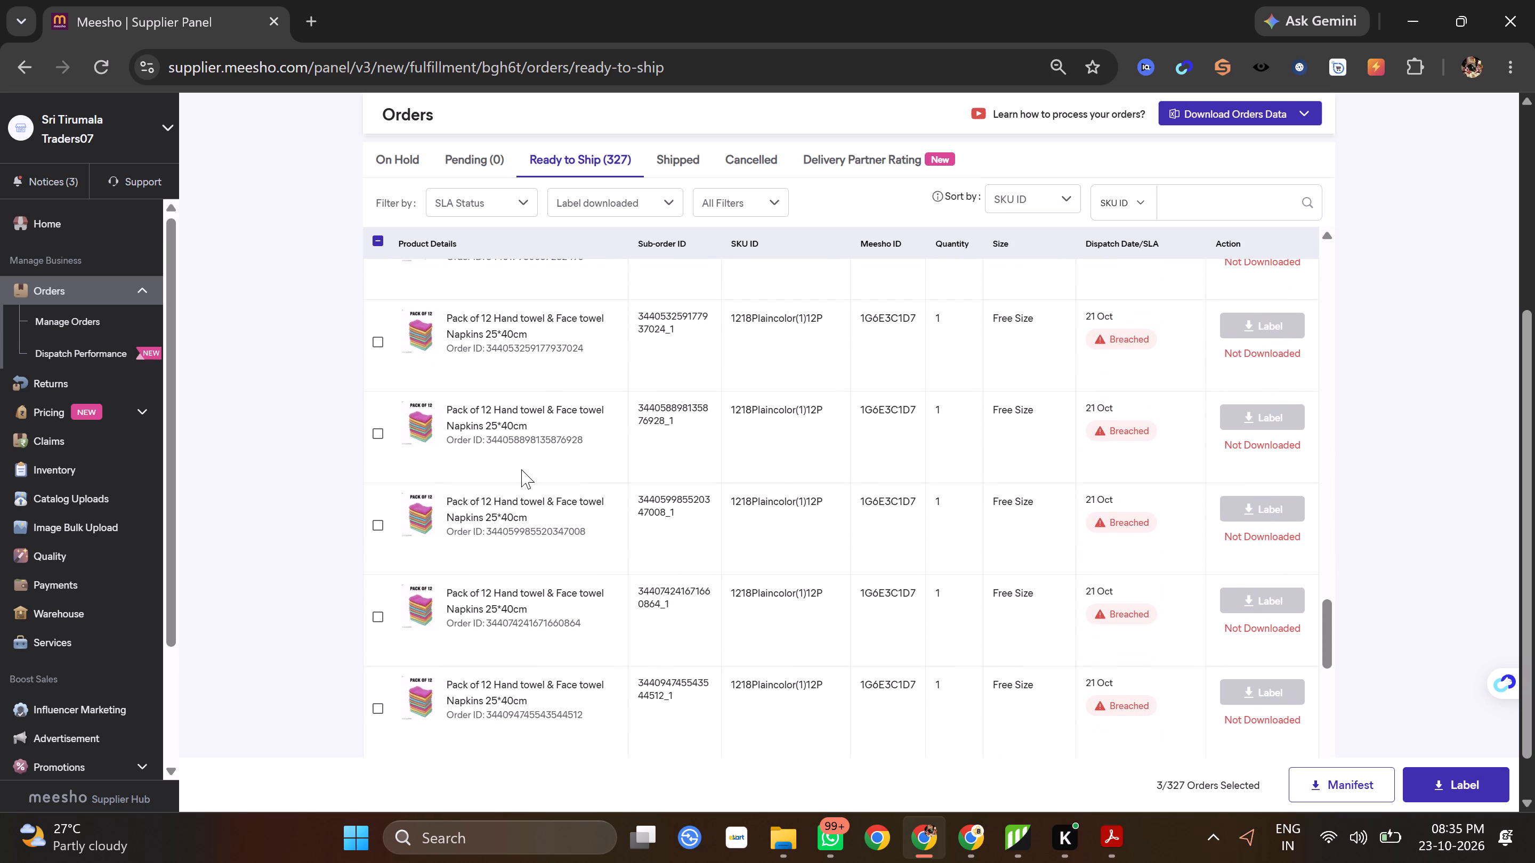
scroll(521, 469, down, 8)
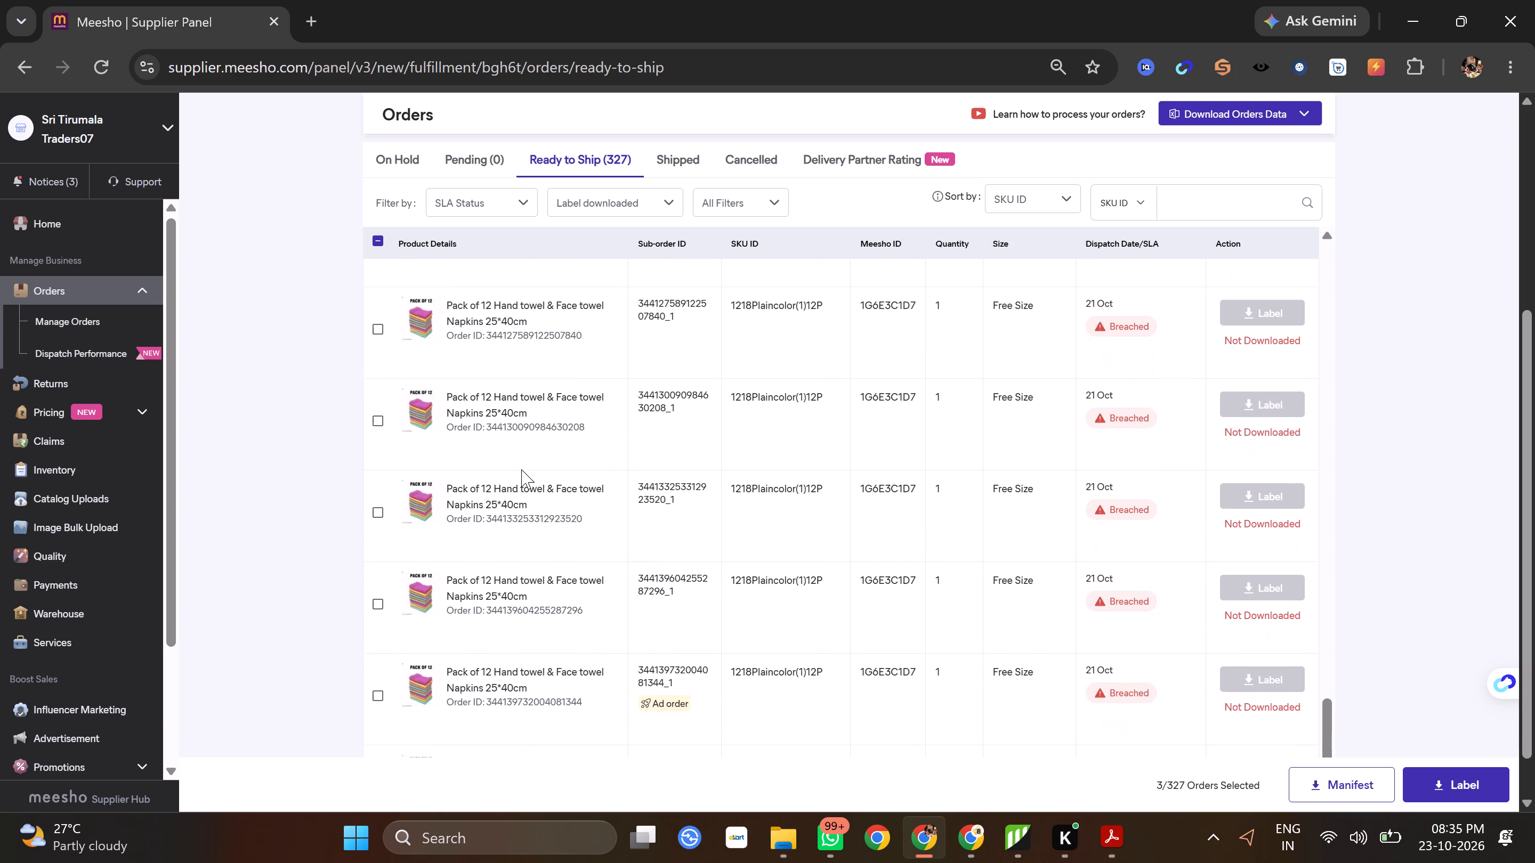
scroll(521, 469, down, 6)
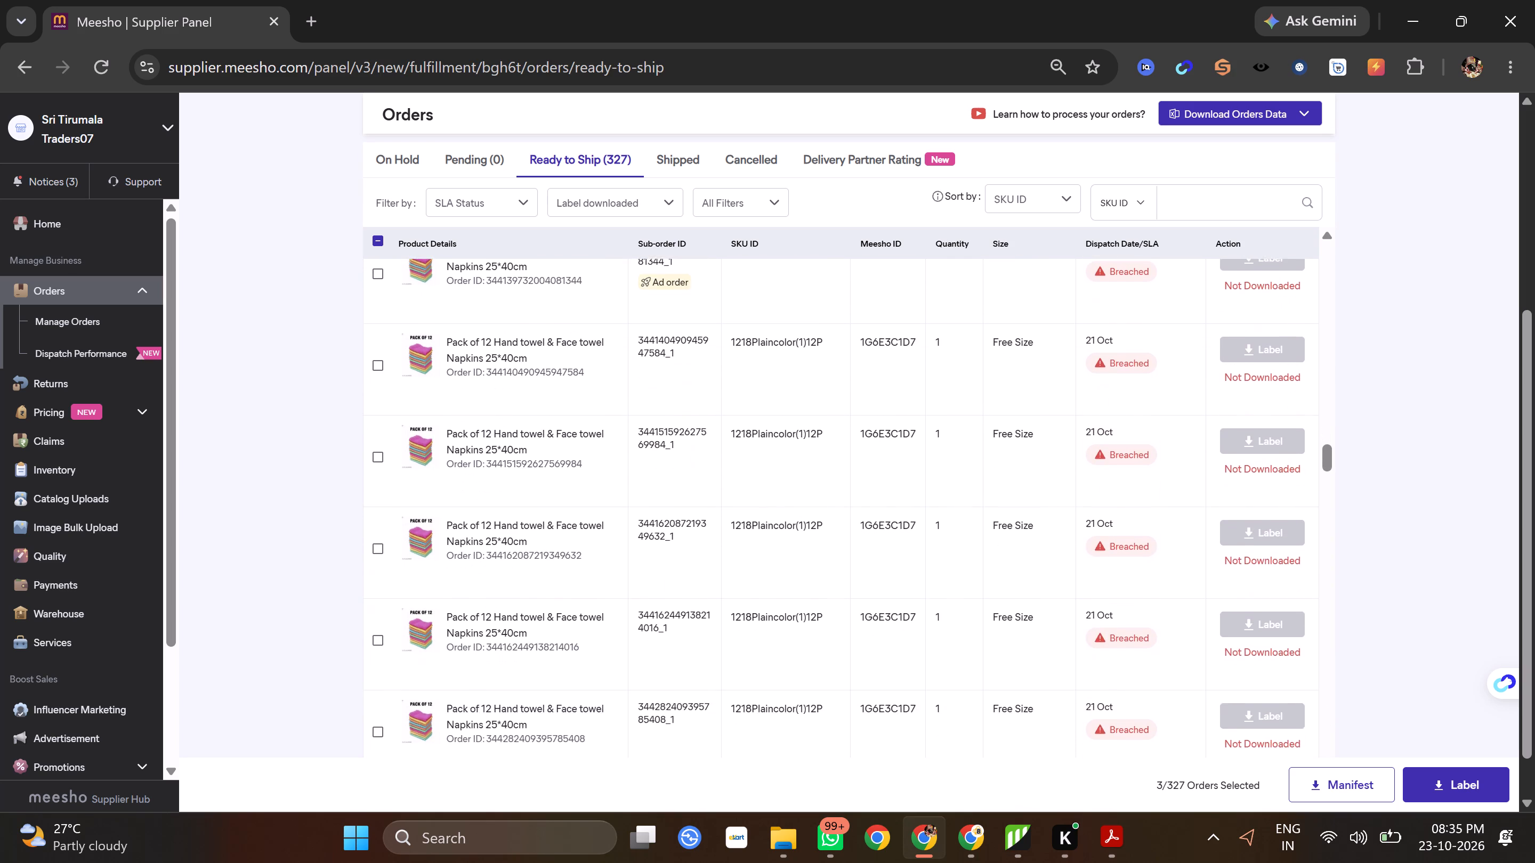
scroll(521, 469, down, 8)
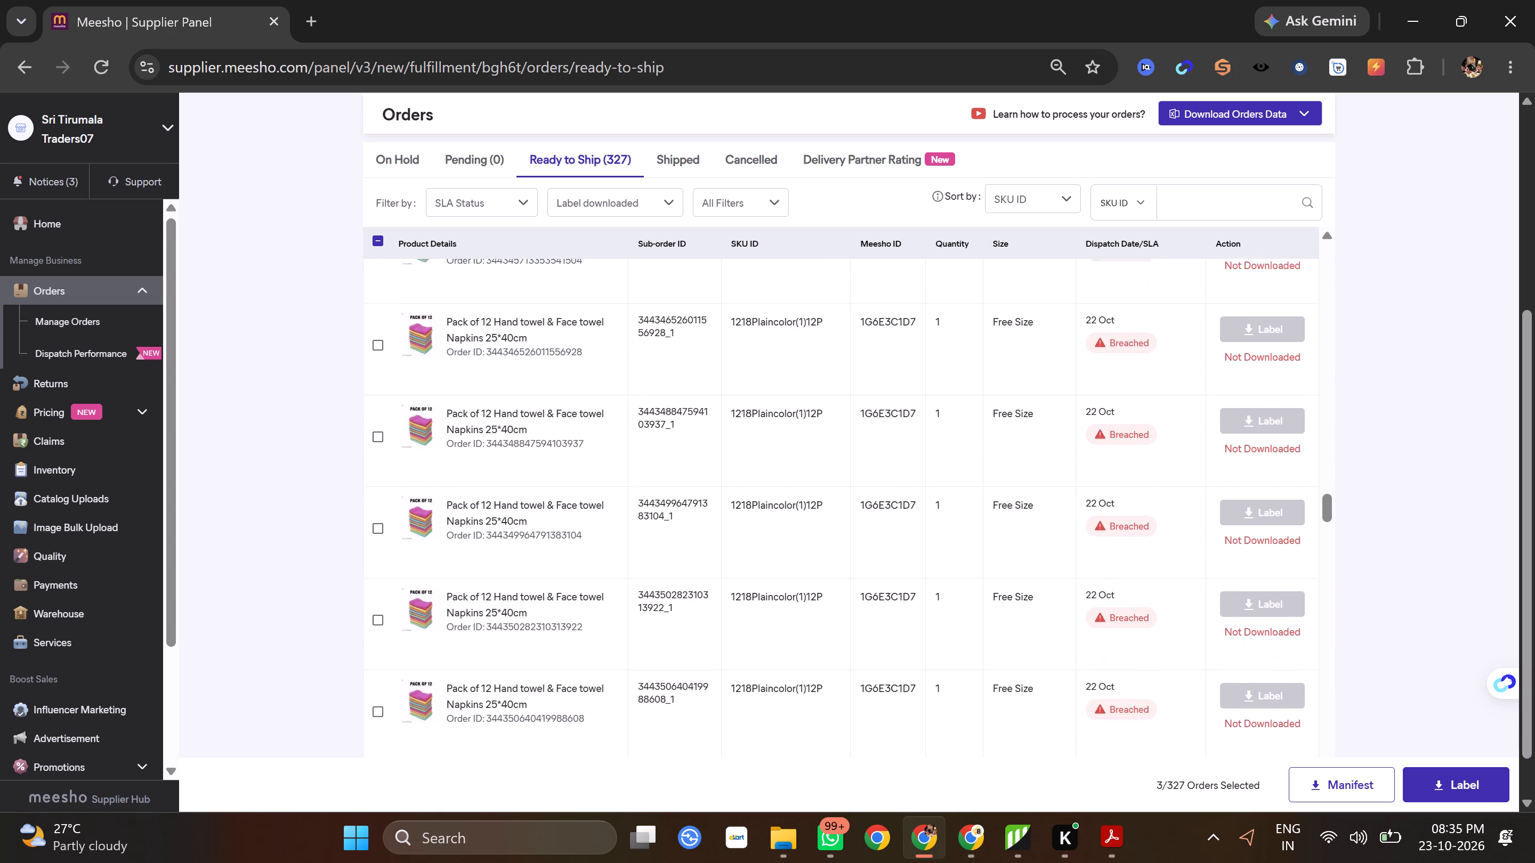
scroll(521, 469, down, 5)
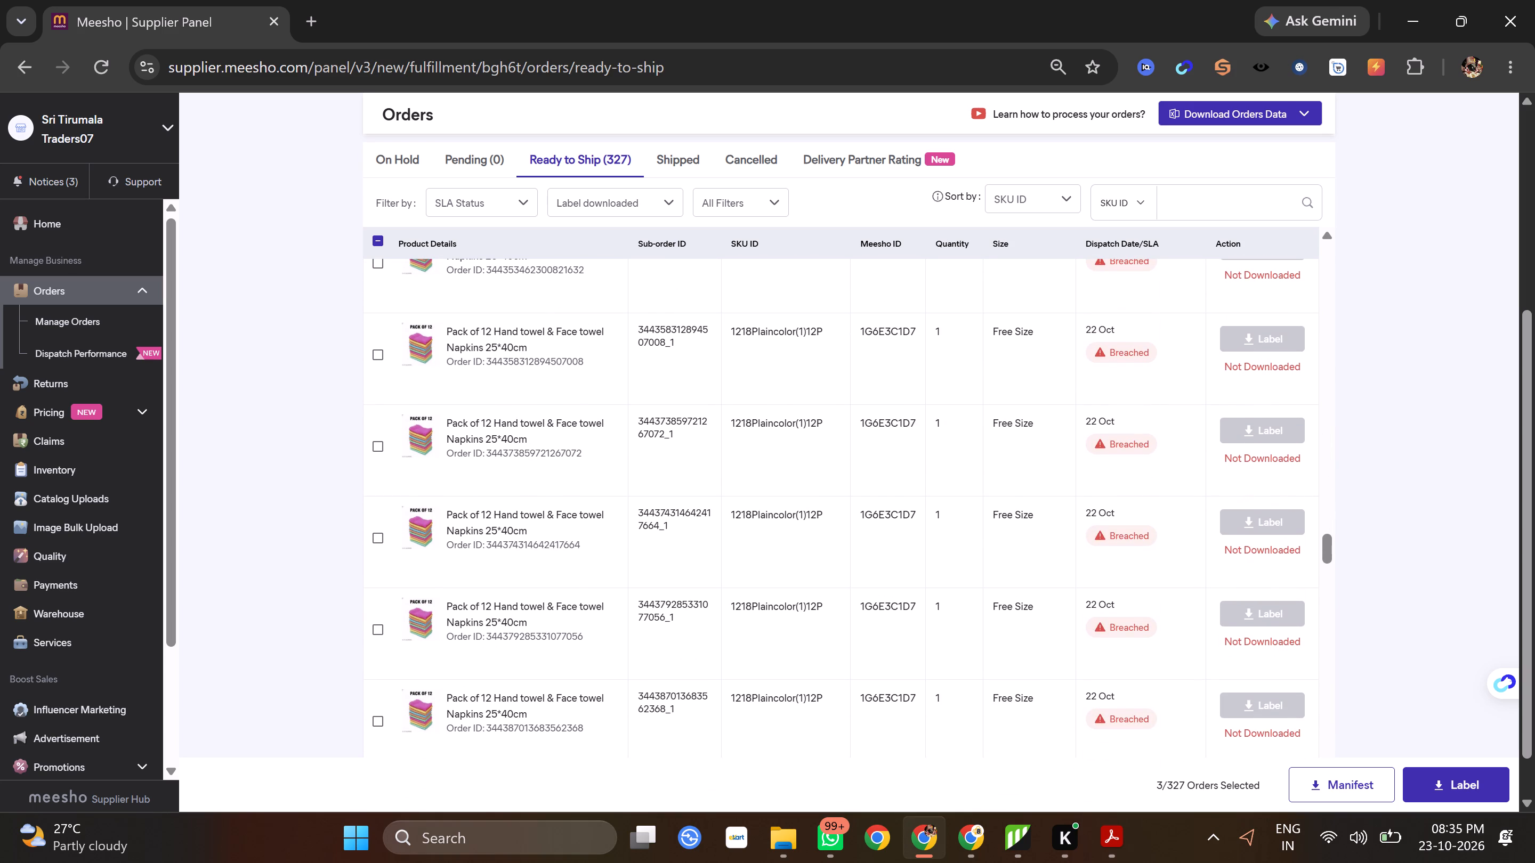
scroll(489, 663, down, 3)
scroll(520, 623, down, 2)
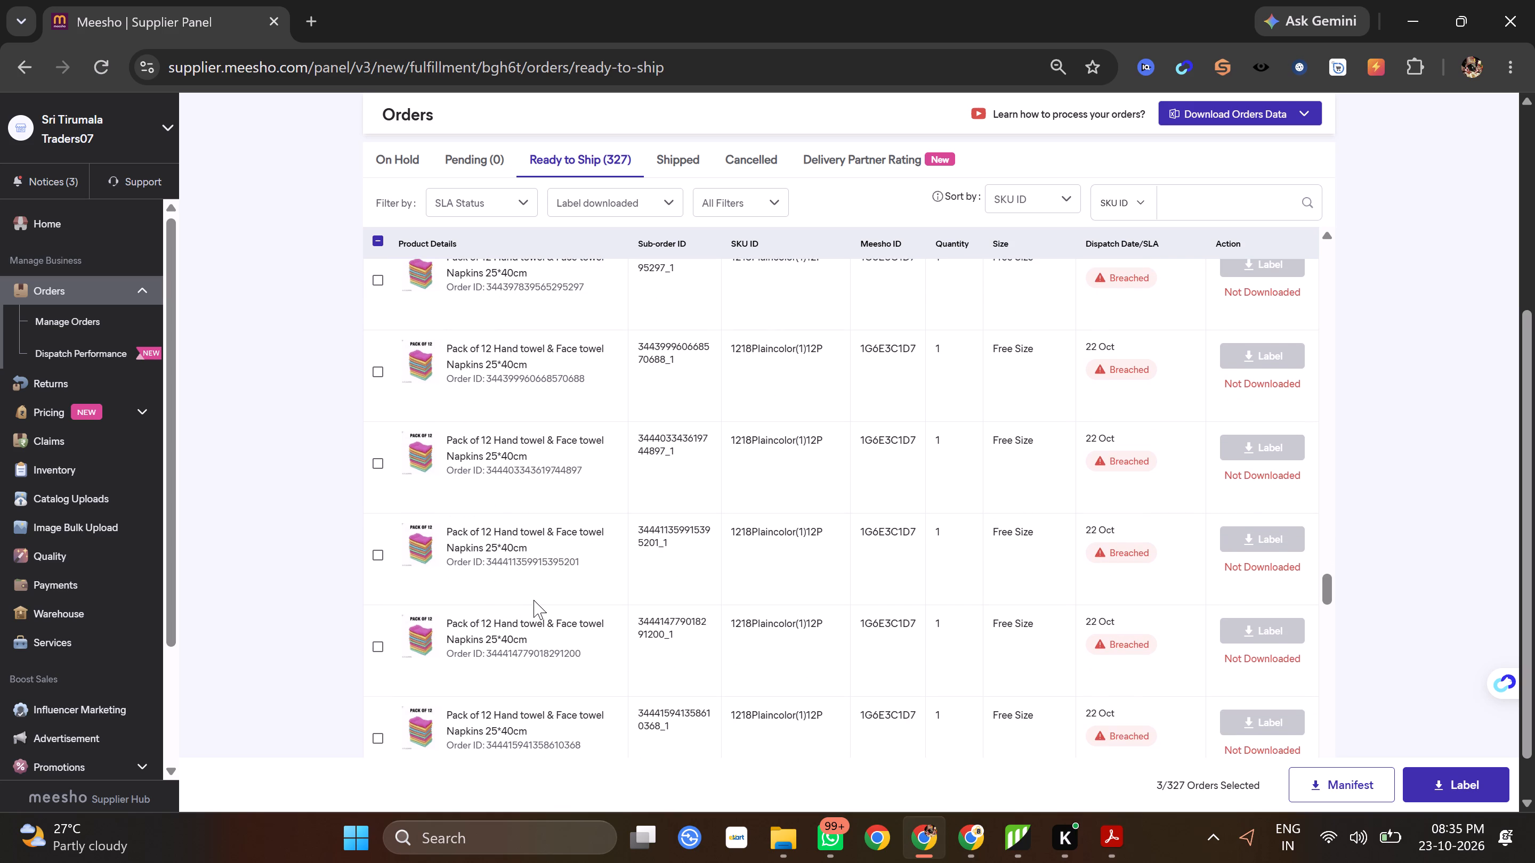
scroll(464, 564, down, 7)
click(375, 541)
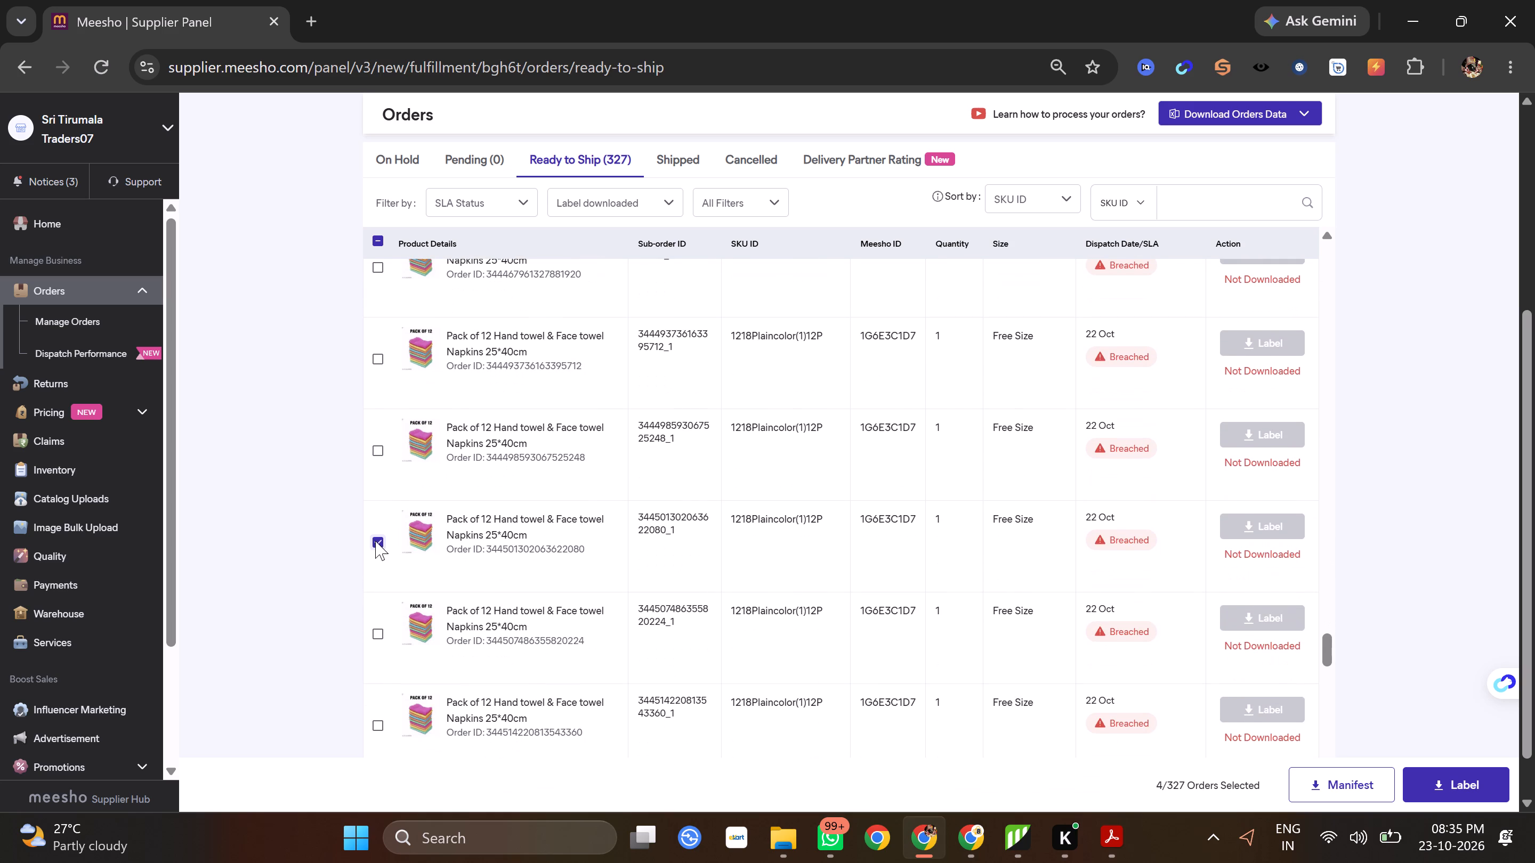
click(375, 541)
scroll(647, 459, down, 3)
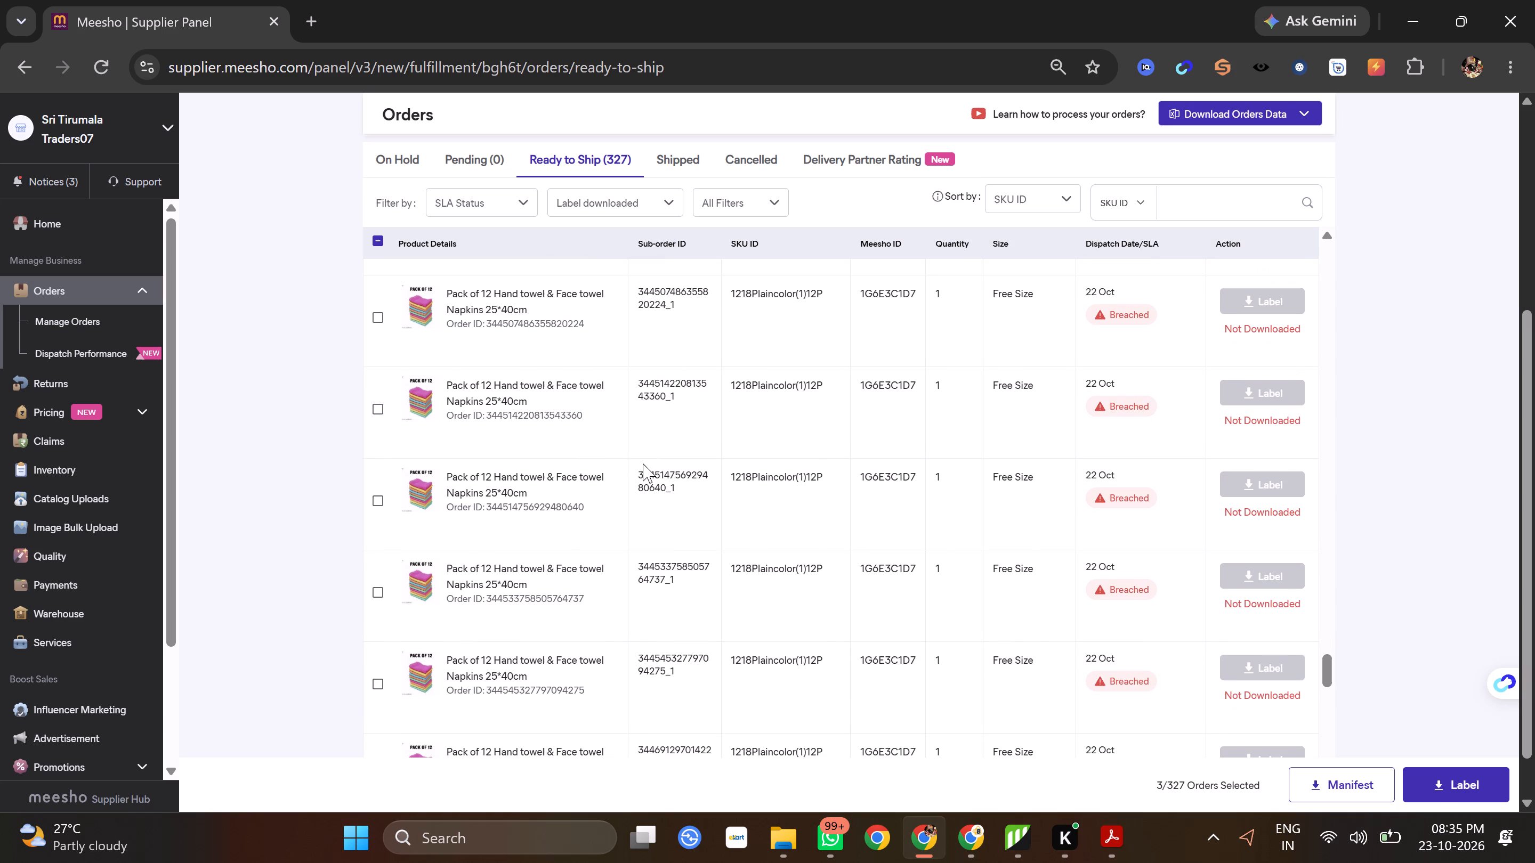
scroll(632, 451, down, 1)
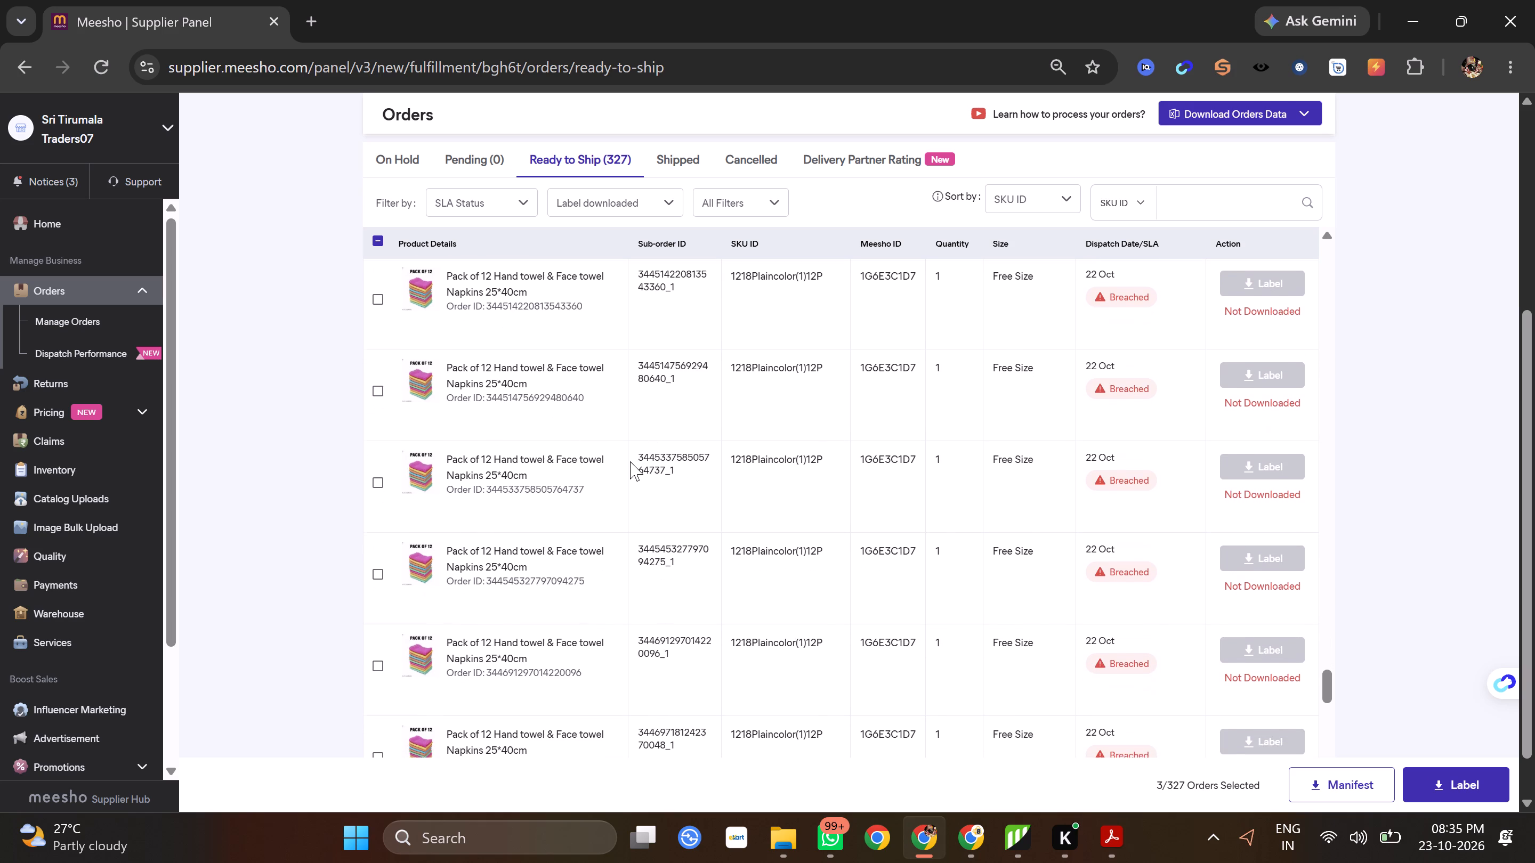
scroll(630, 461, down, 6)
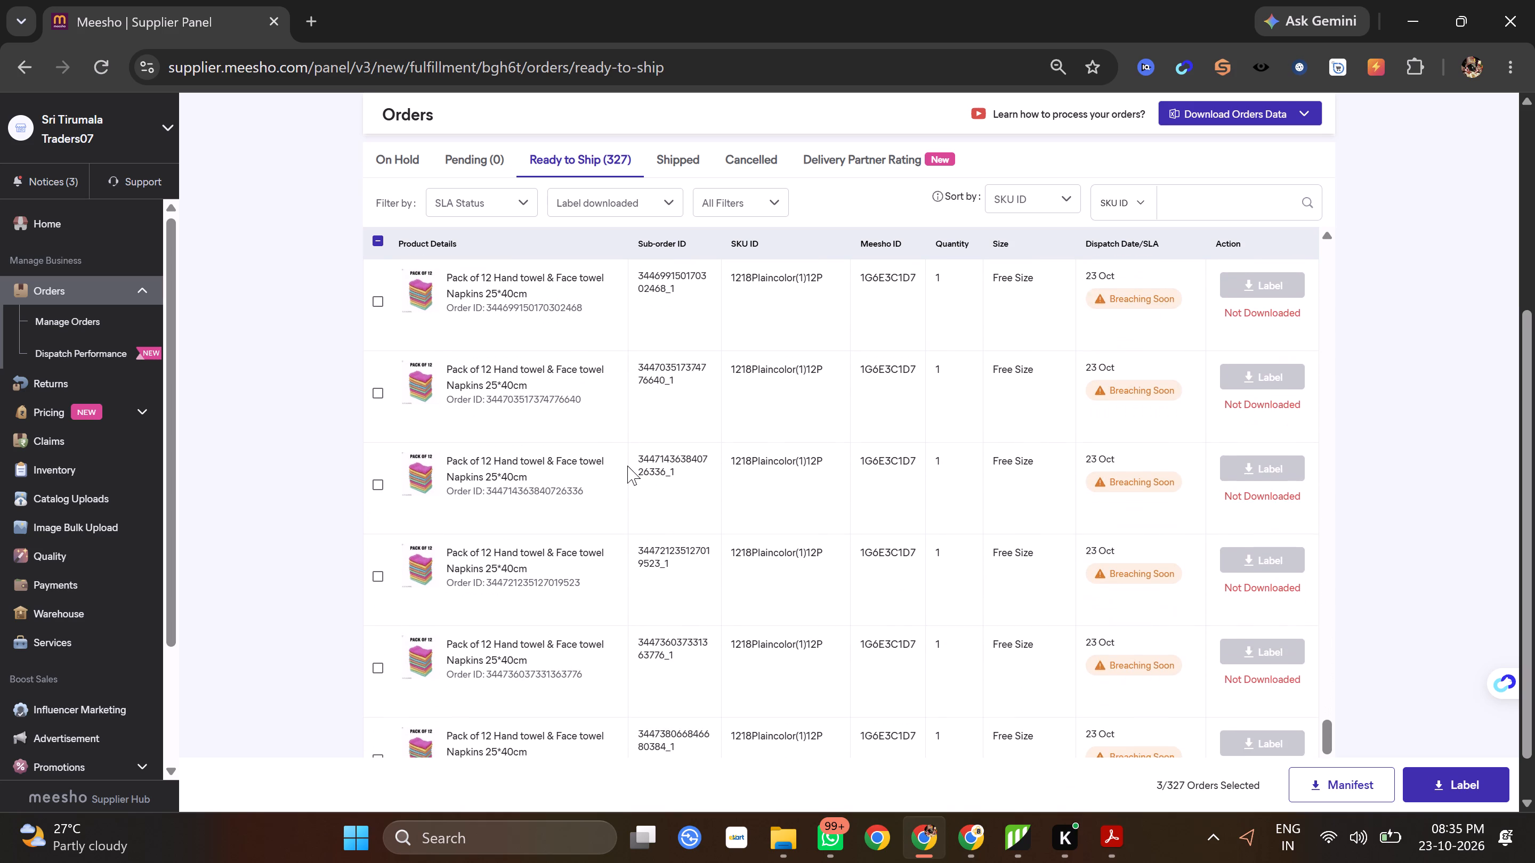
scroll(627, 466, down, 5)
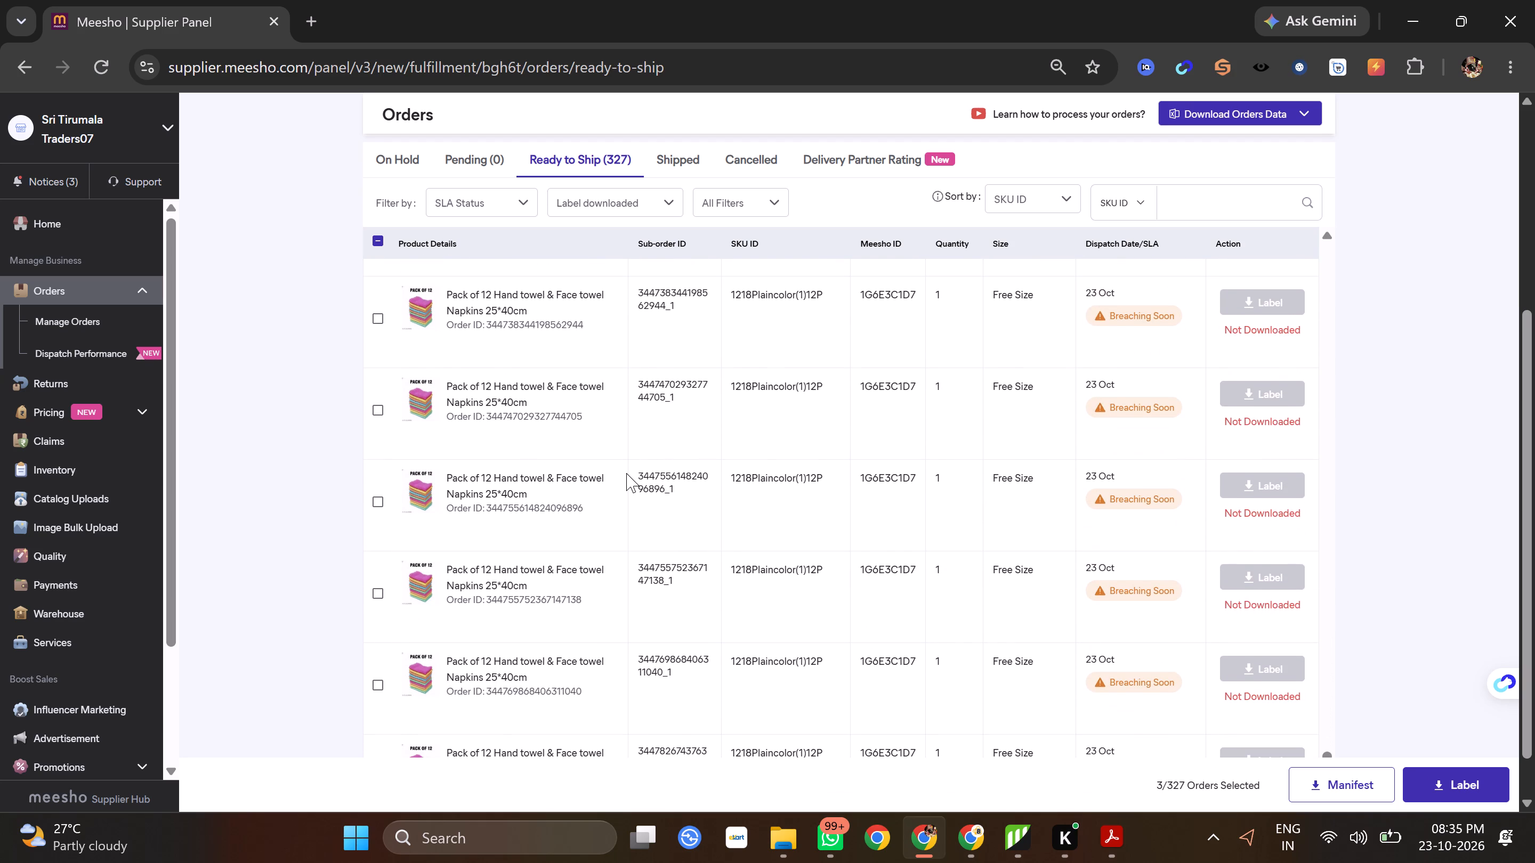
scroll(626, 474, down, 7)
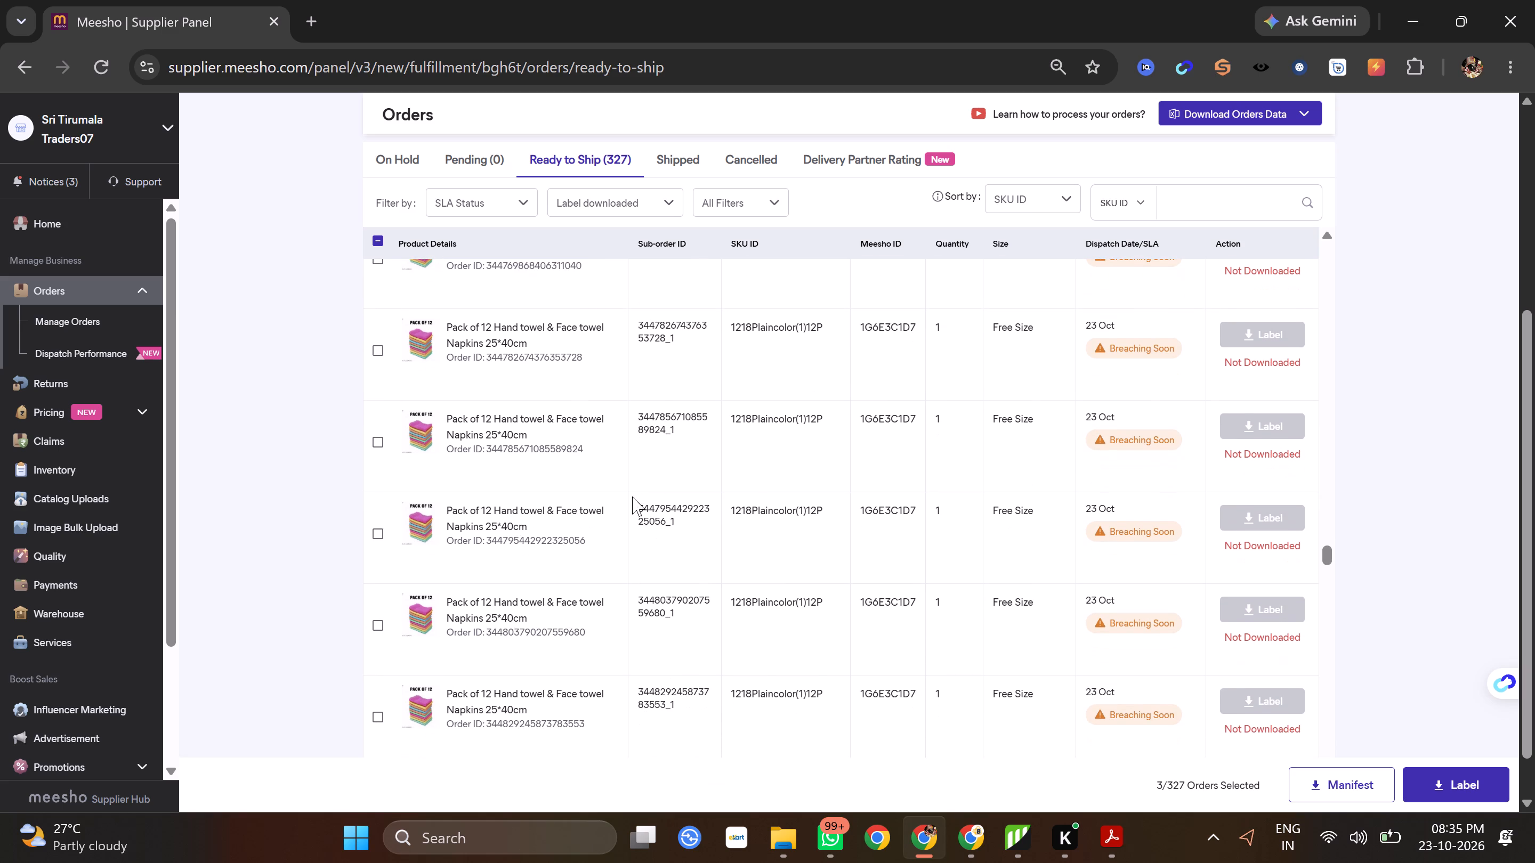
scroll(585, 533, down, 8)
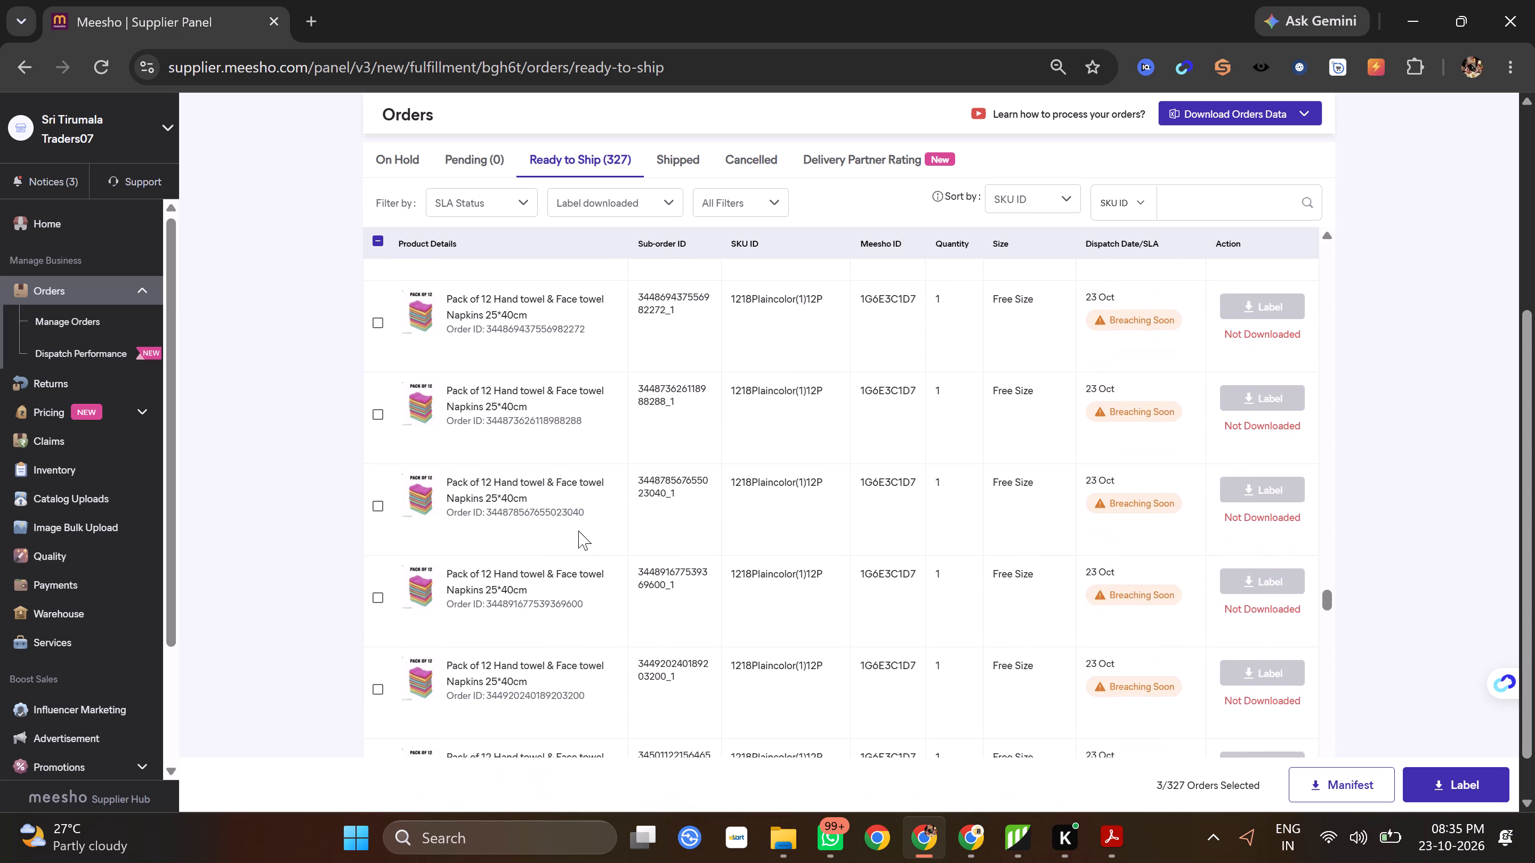
scroll(578, 531, down, 18)
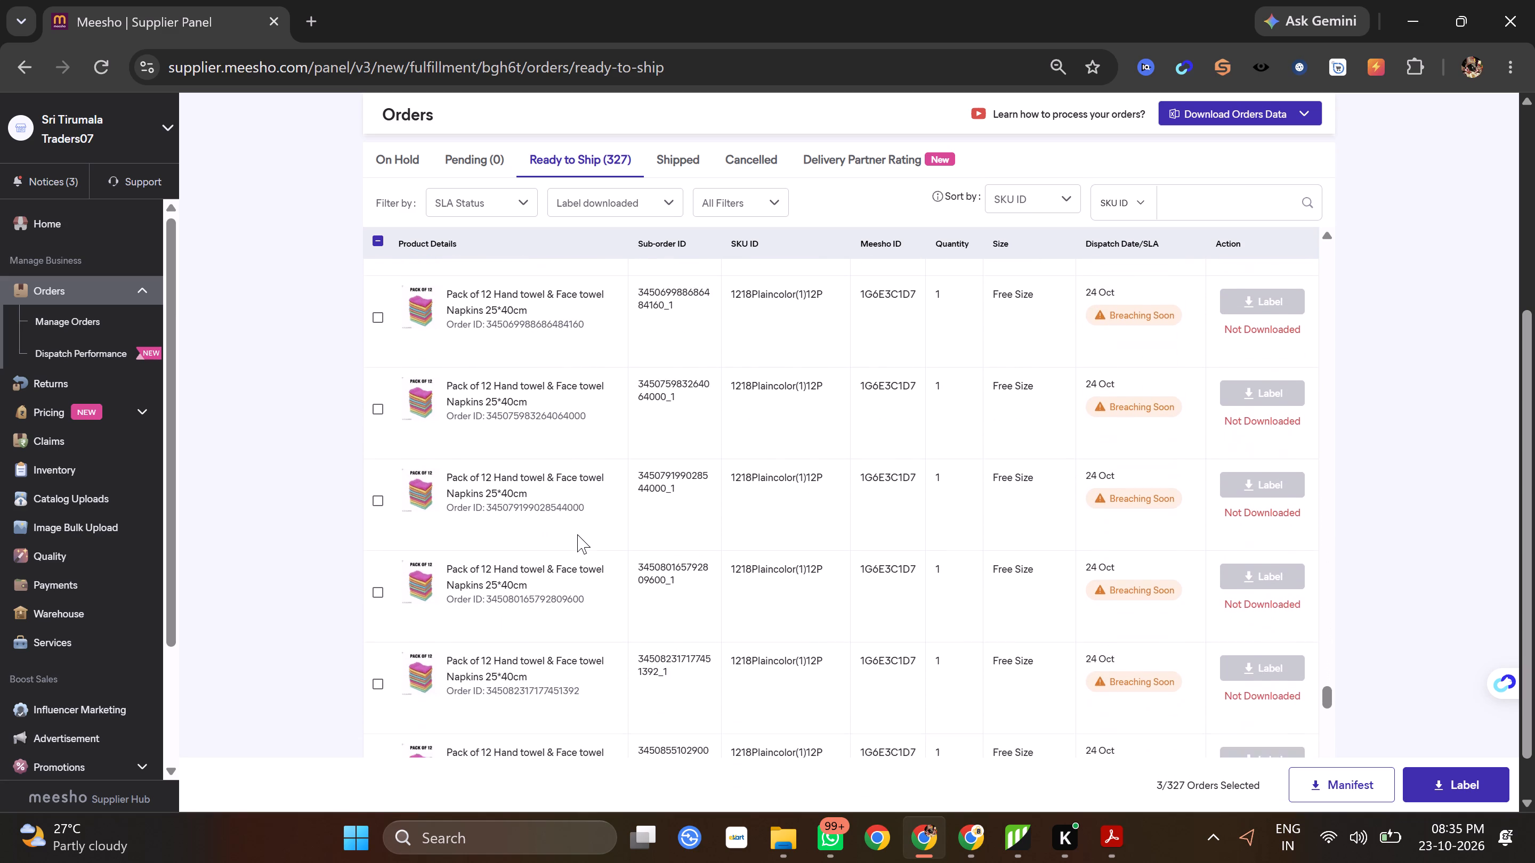
scroll(577, 533, down, 5)
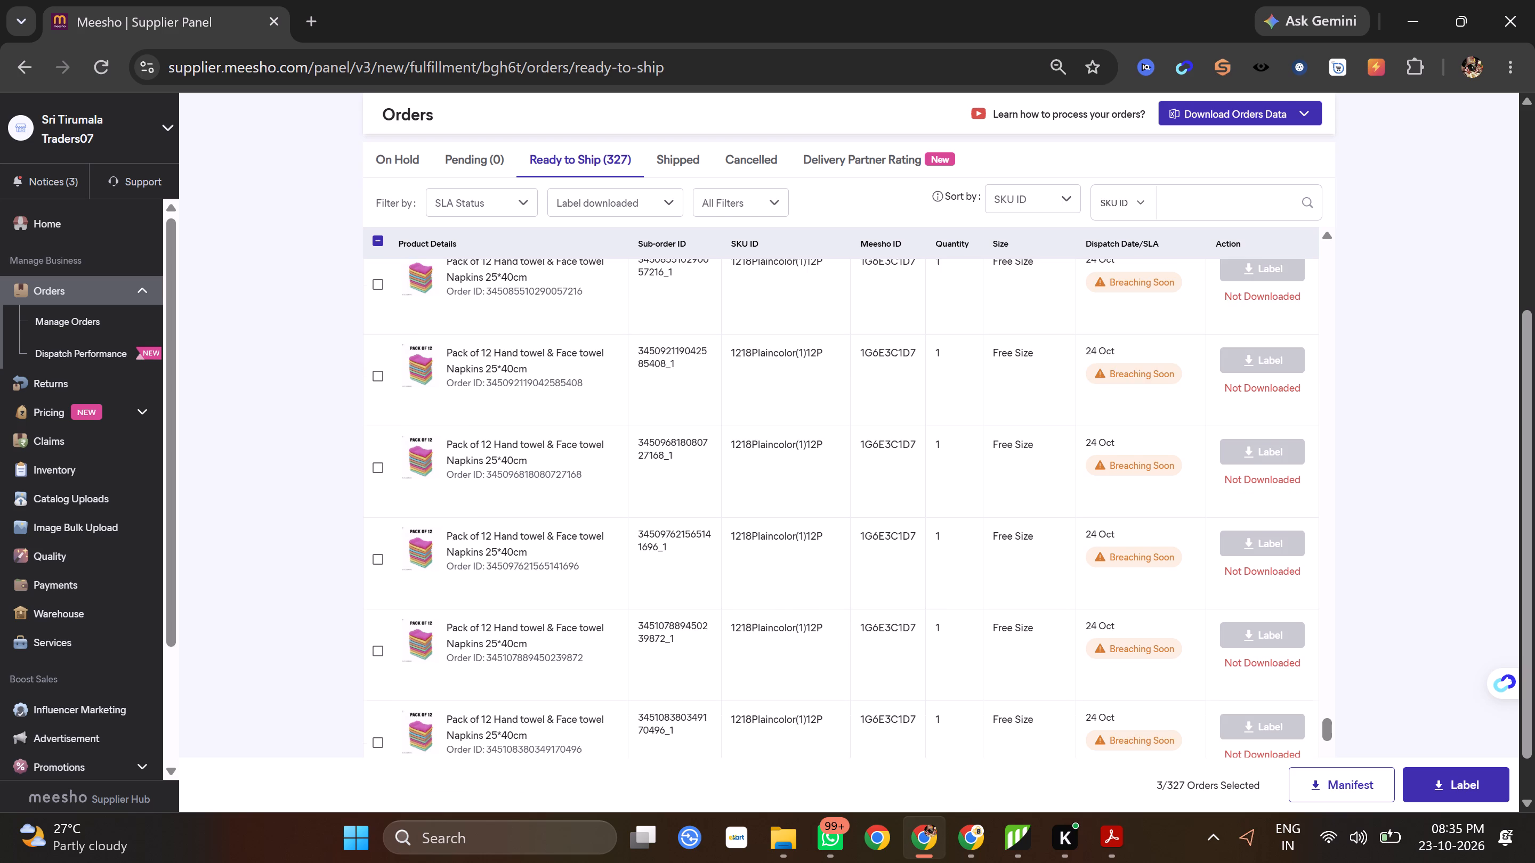
Look through the 1218Plaincolor orders in the Ready to Ship list, checking SKU IDs down to the 1218Shine06P(0023) group.
scroll(576, 537, down, 3)
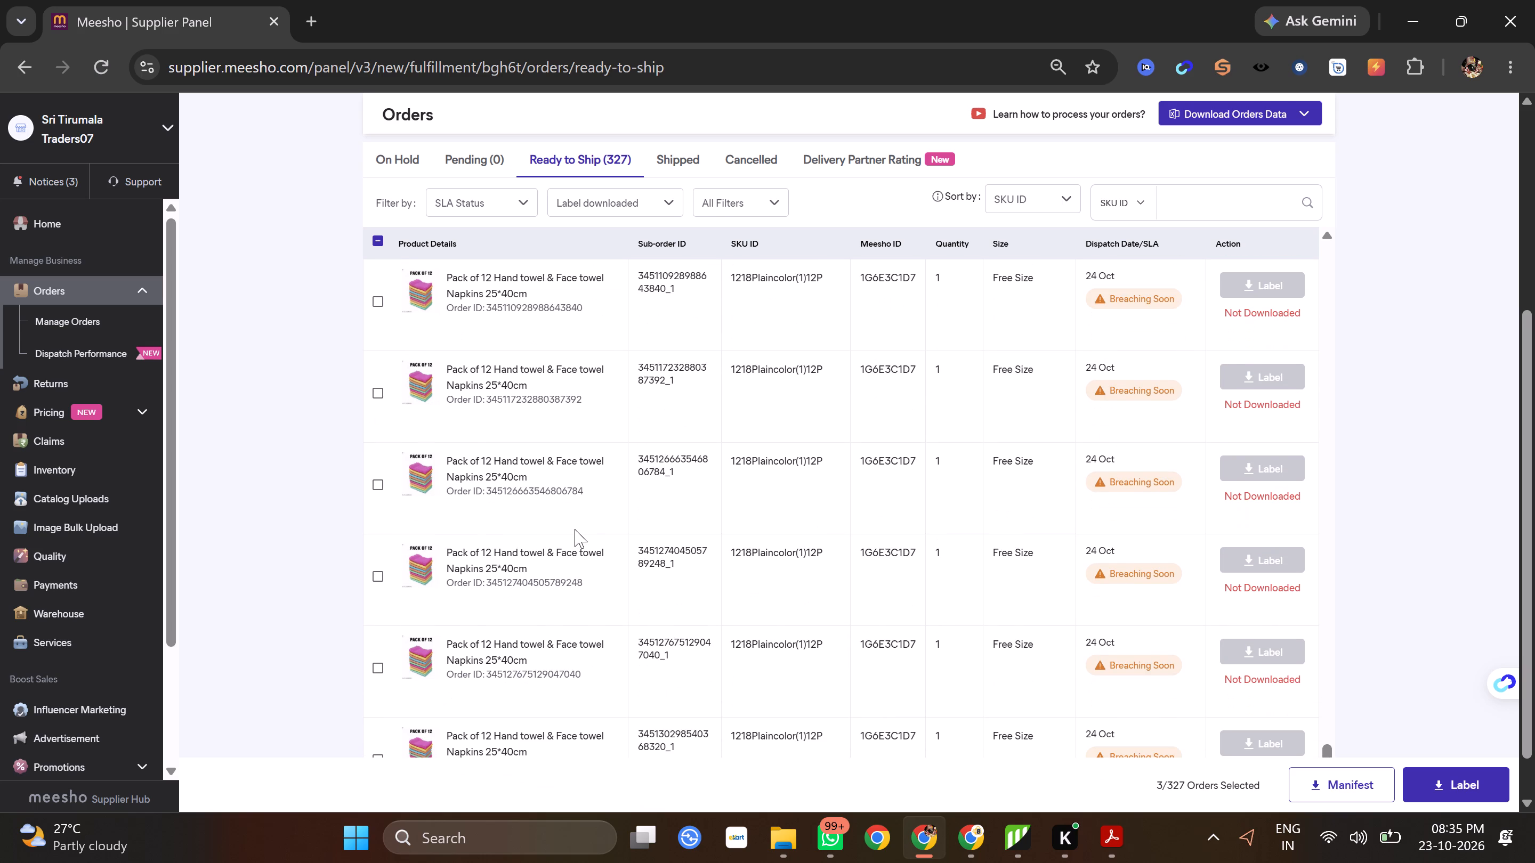
scroll(575, 529, down, 6)
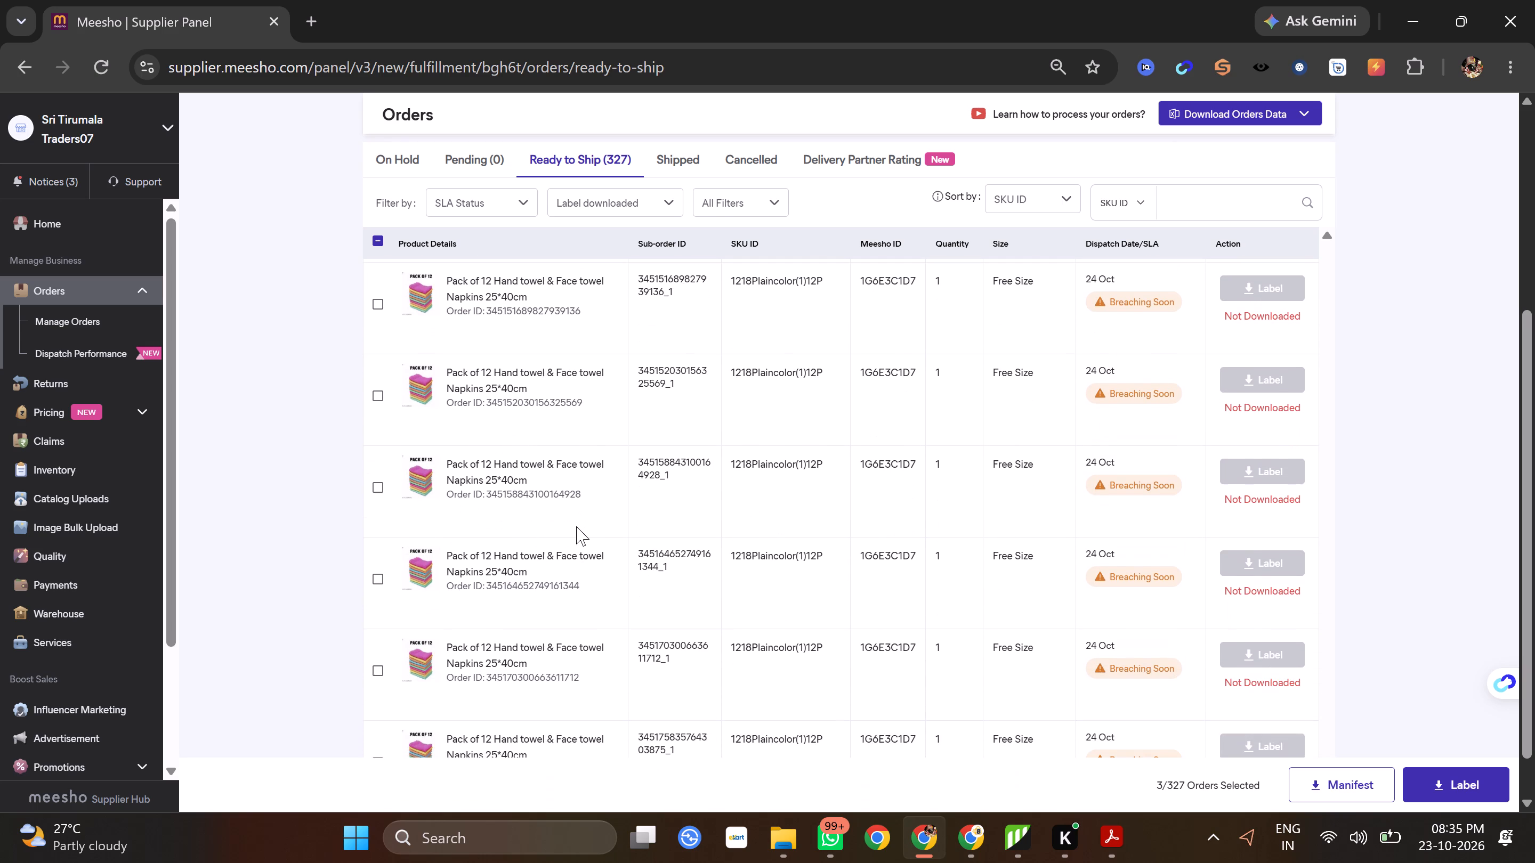
scroll(575, 527, down, 7)
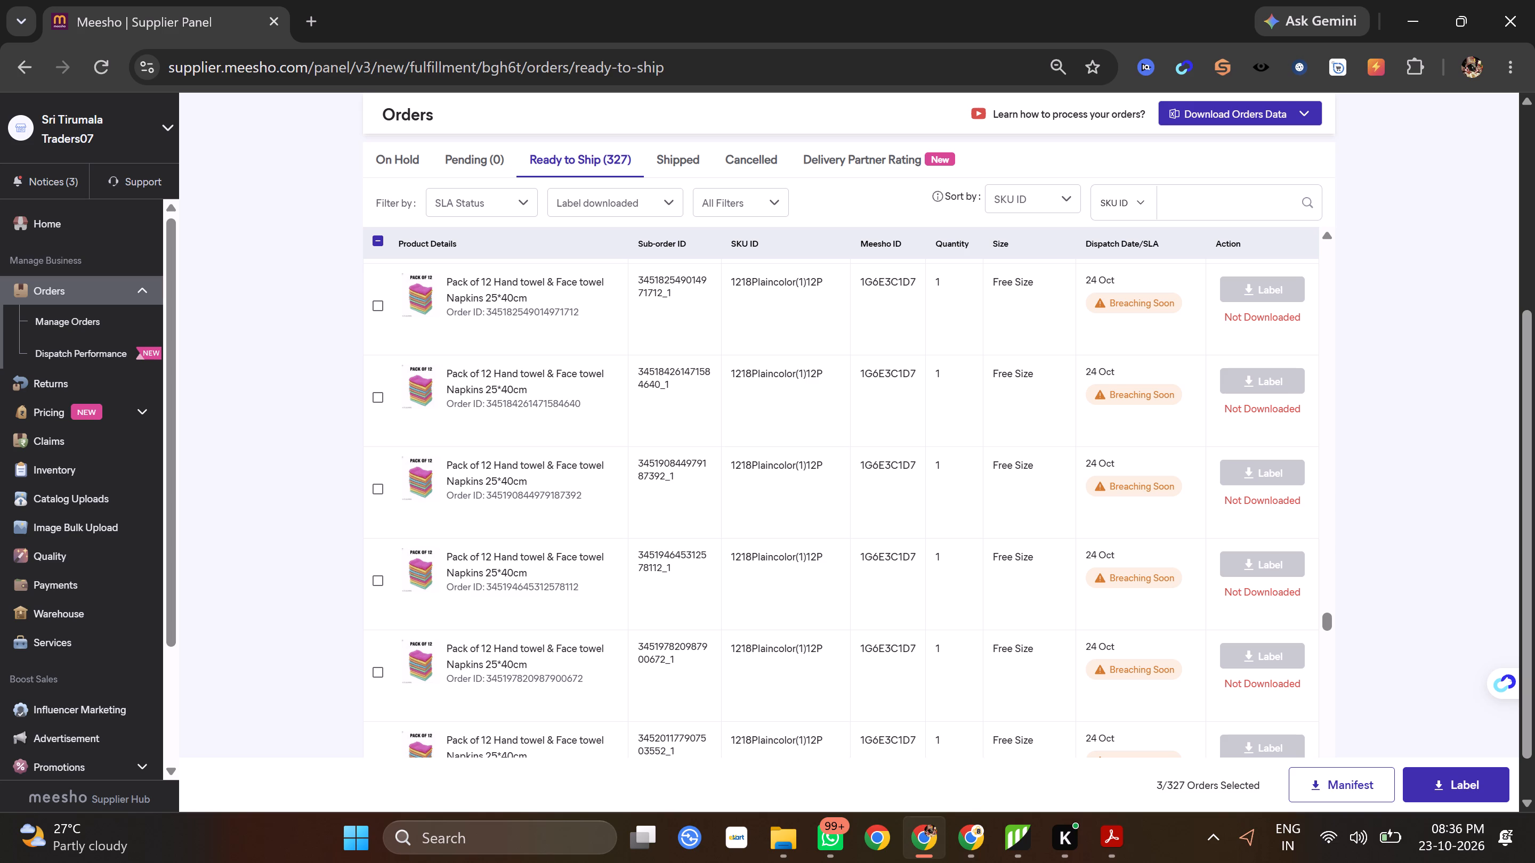
scroll(580, 465, down, 7)
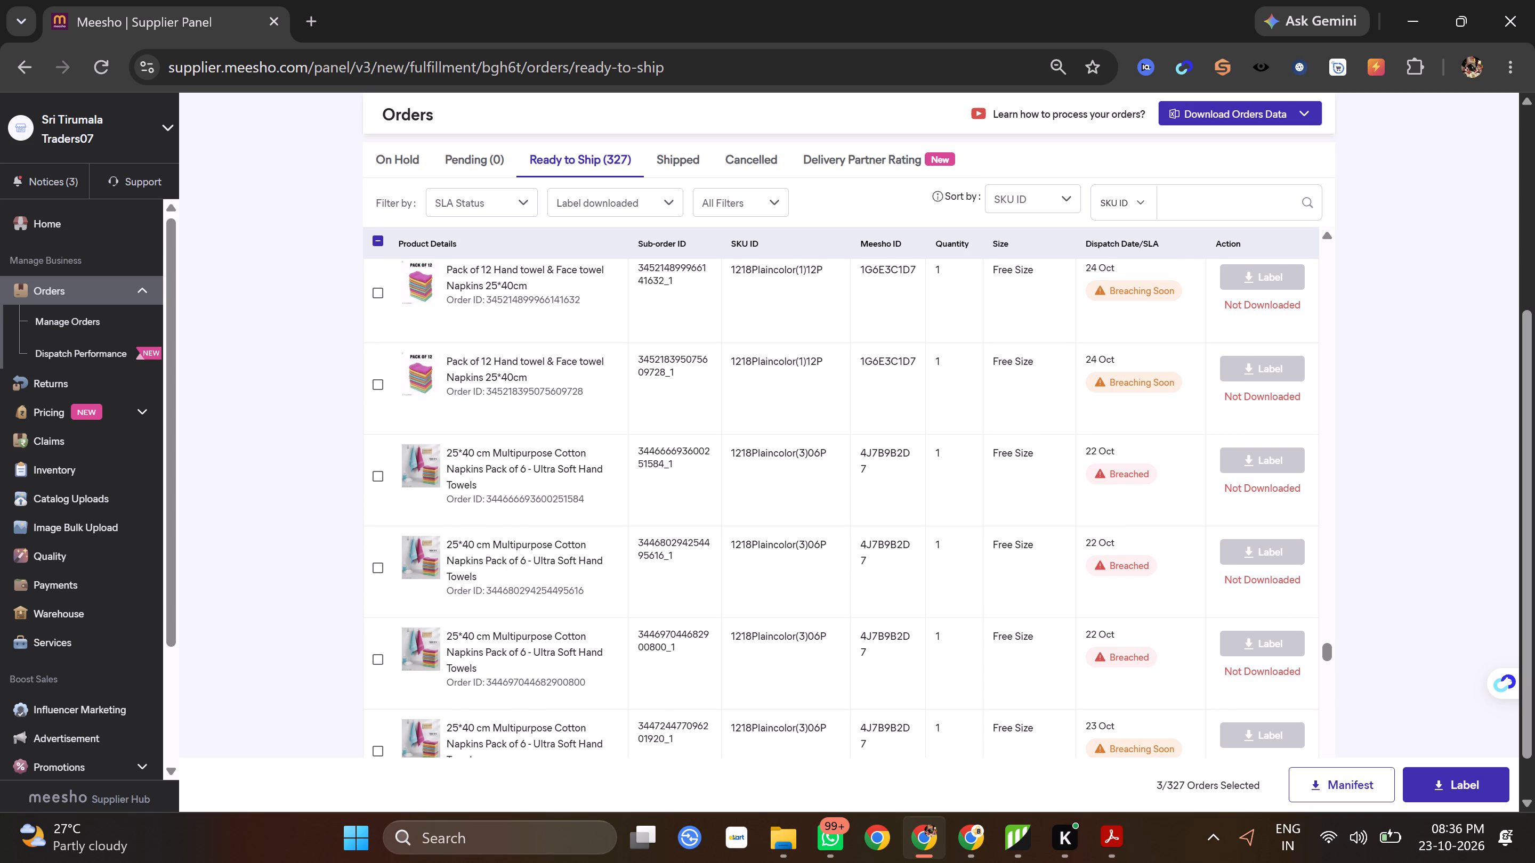
scroll(492, 424, up, 2)
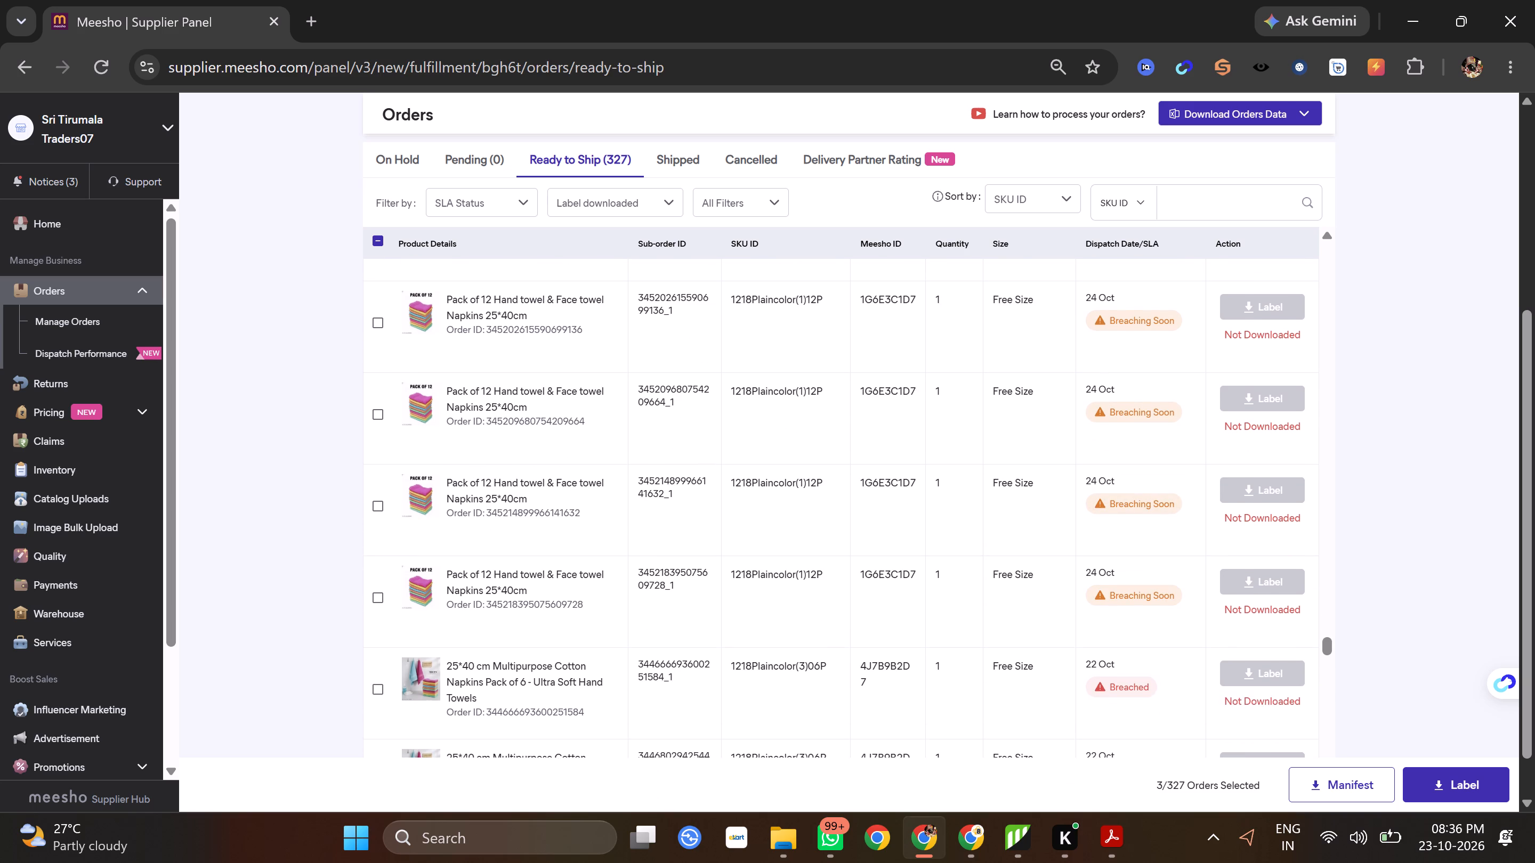
scroll(430, 490, down, 4)
scroll(500, 437, down, 4)
scroll(535, 477, down, 1)
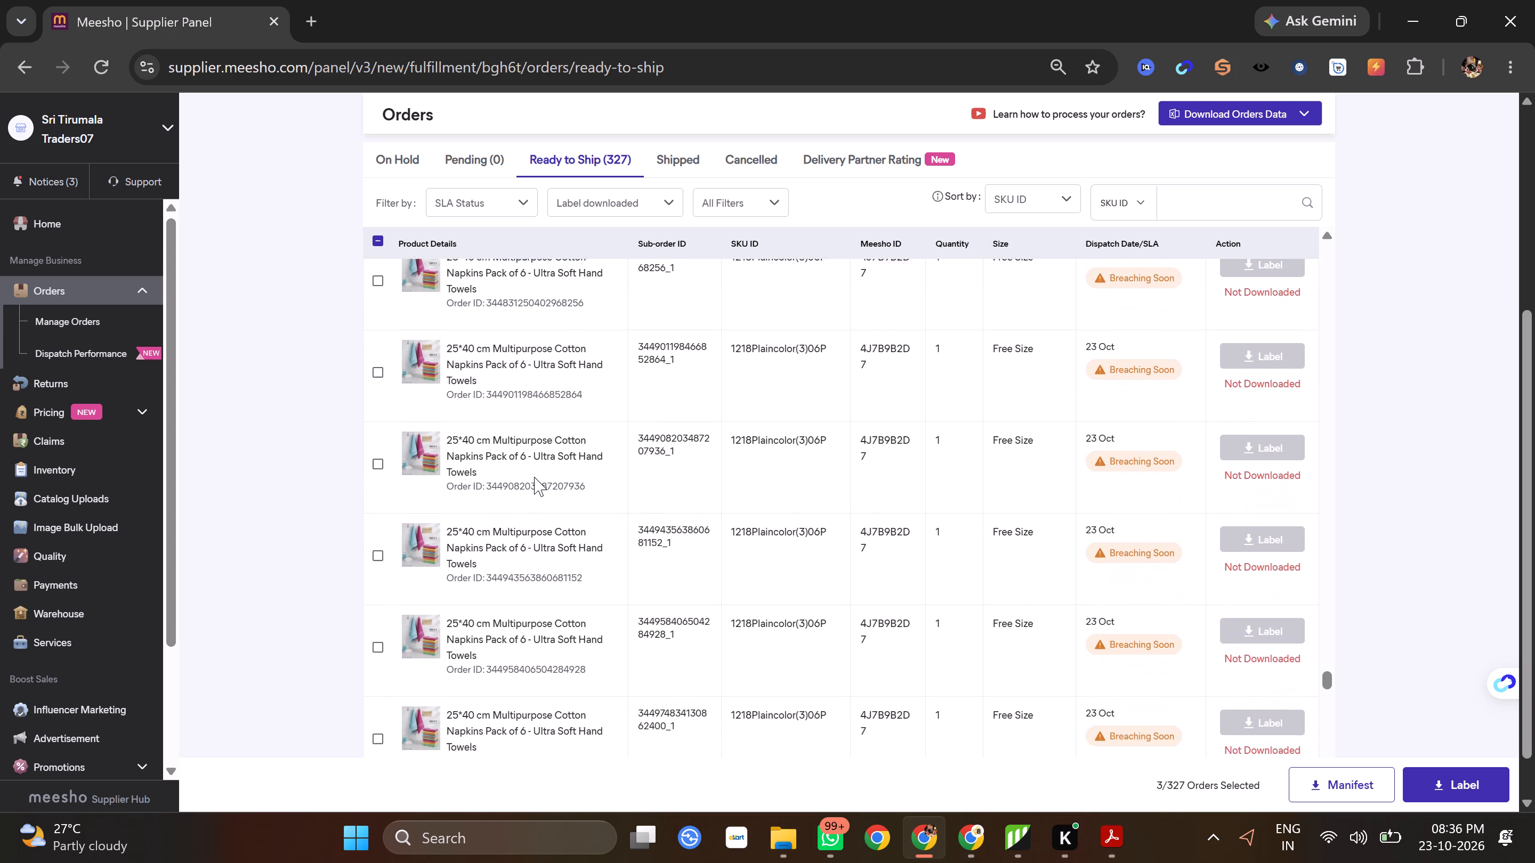
scroll(534, 477, down, 7)
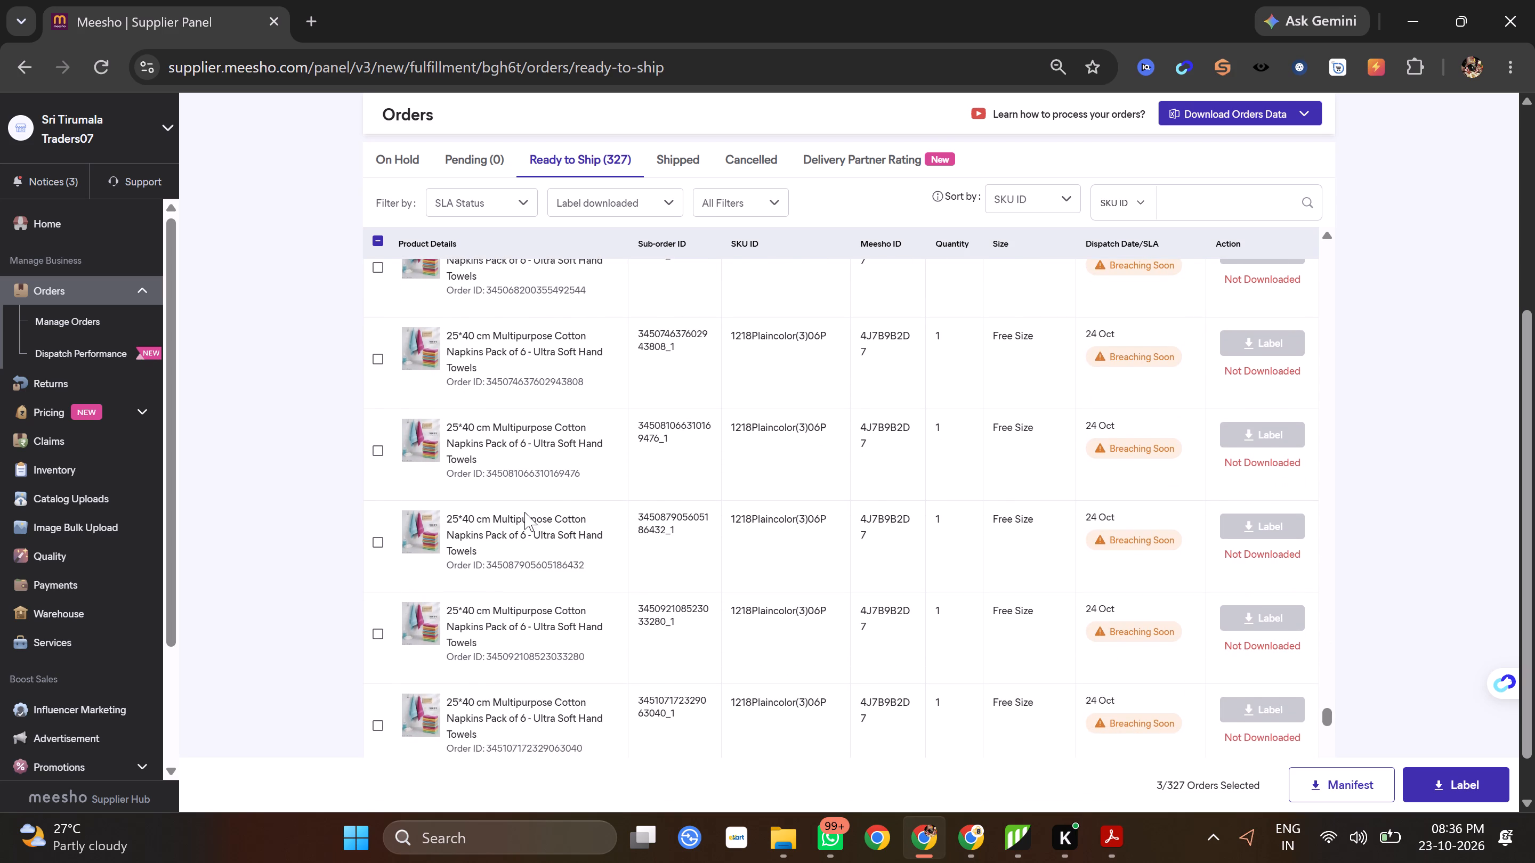
scroll(524, 515, down, 7)
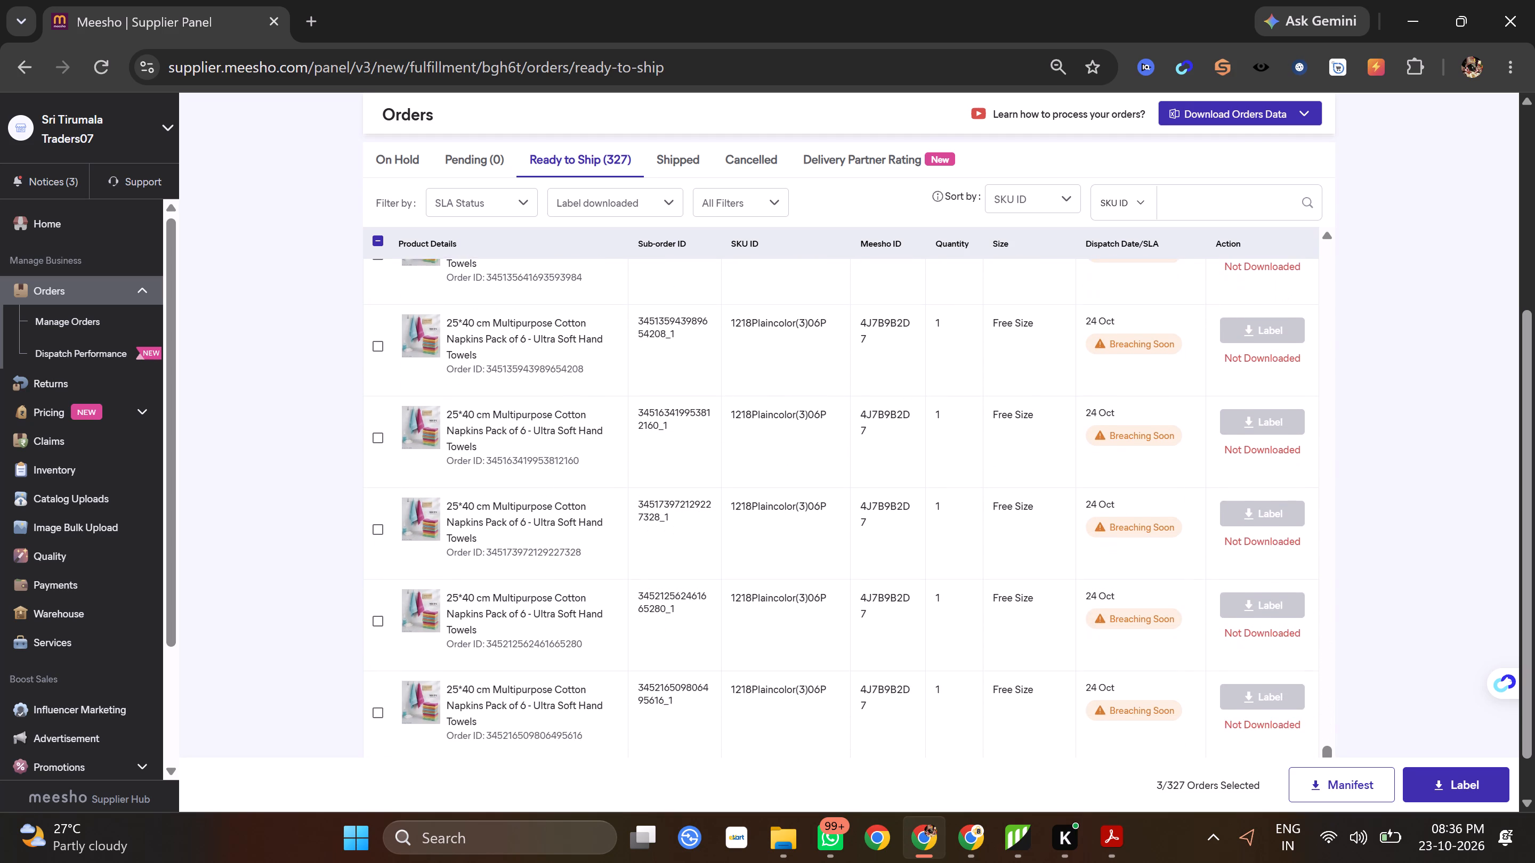
scroll(520, 523, down, 9)
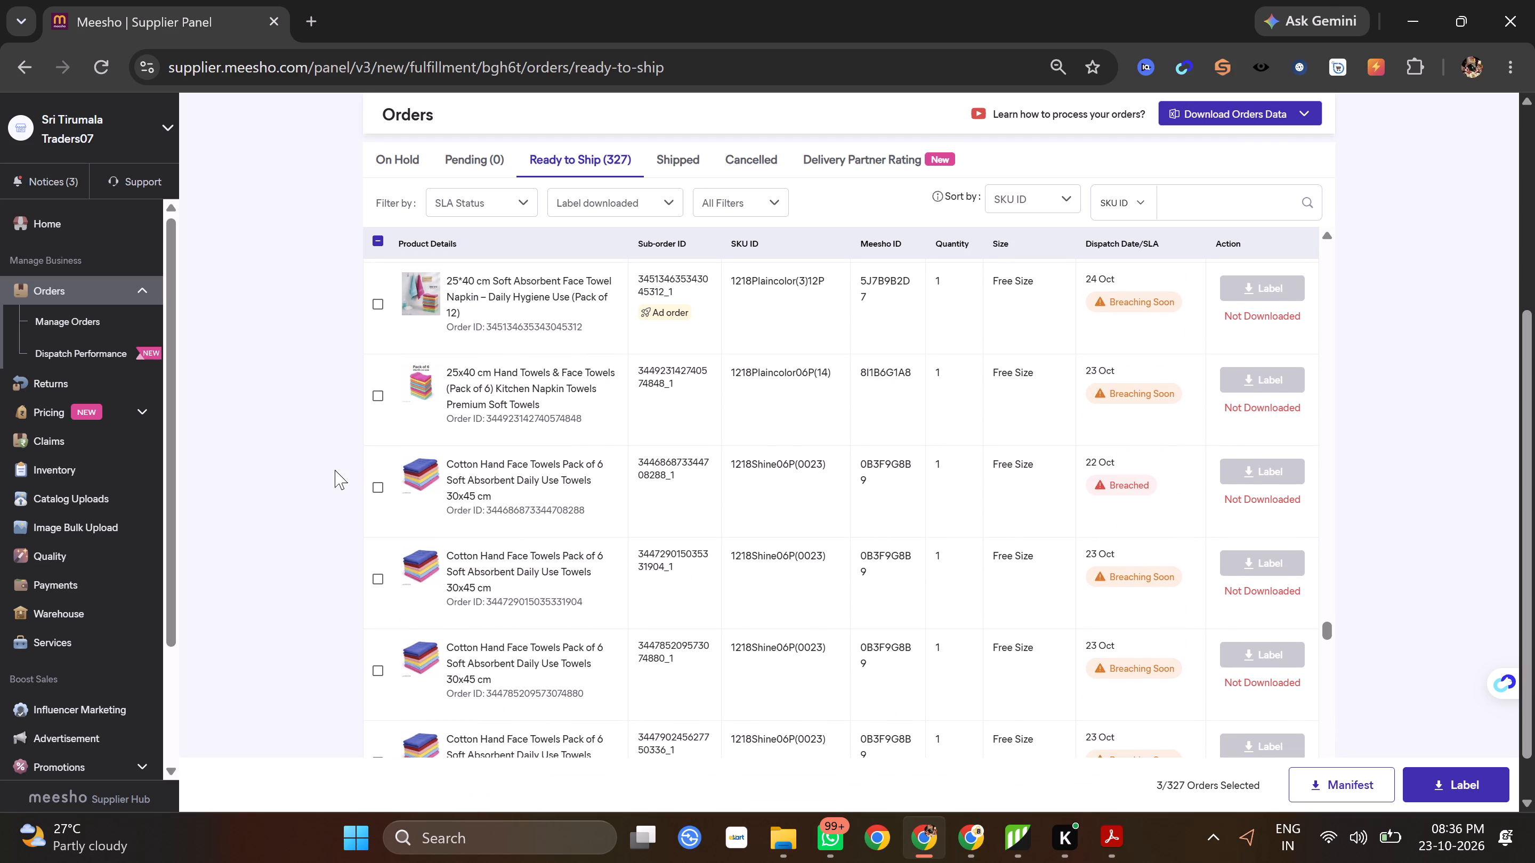
Add the seven 1218Shine06P(0023) orders with dispatch dates 22 and 23 Oct to the selection.
click(377, 487)
click(377, 585)
scroll(529, 480, down, 2)
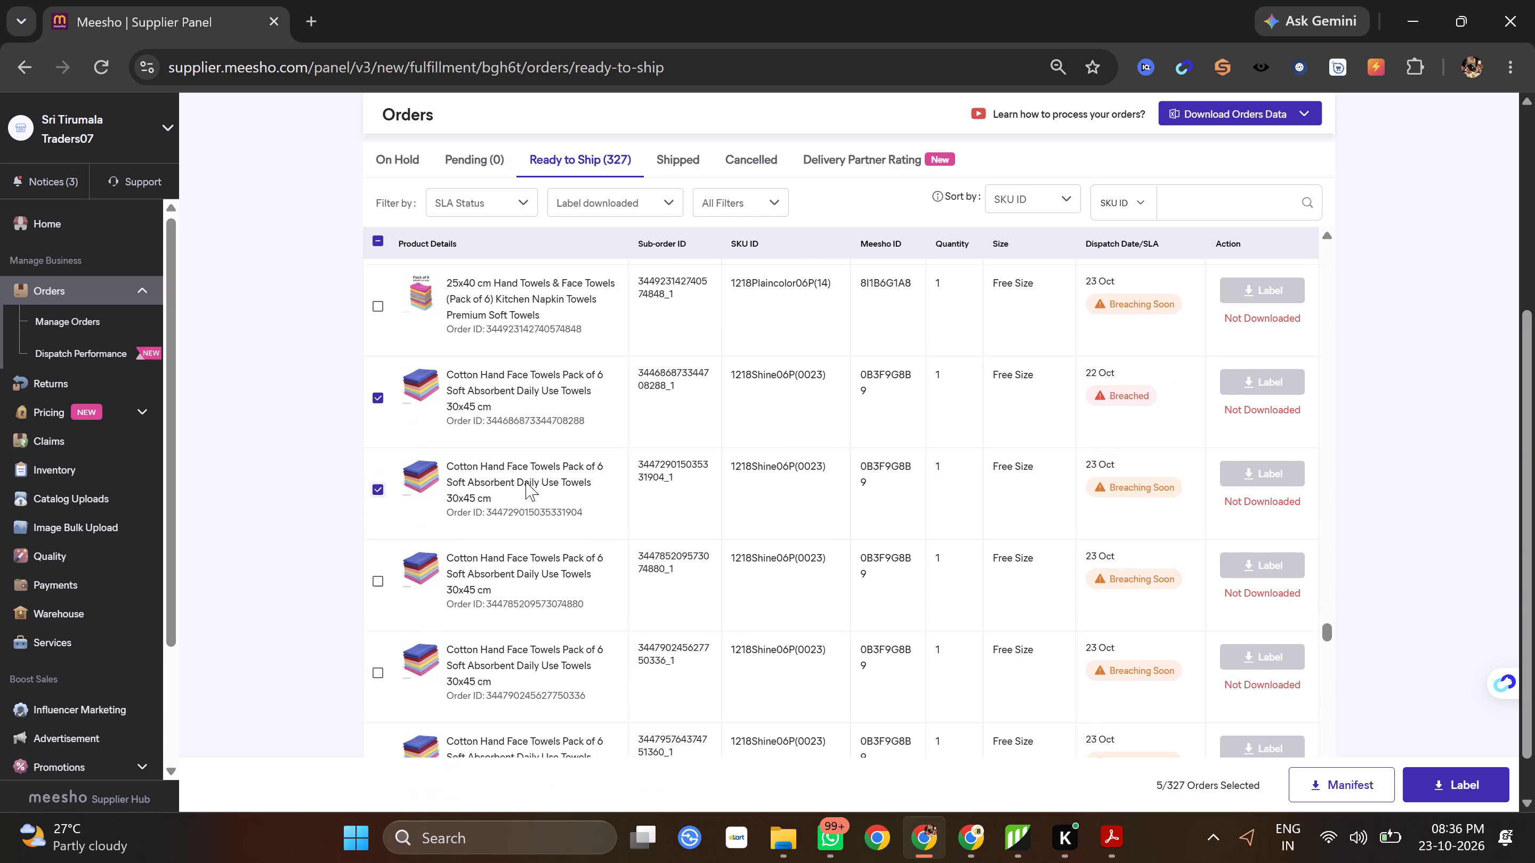
click(375, 457)
click(375, 549)
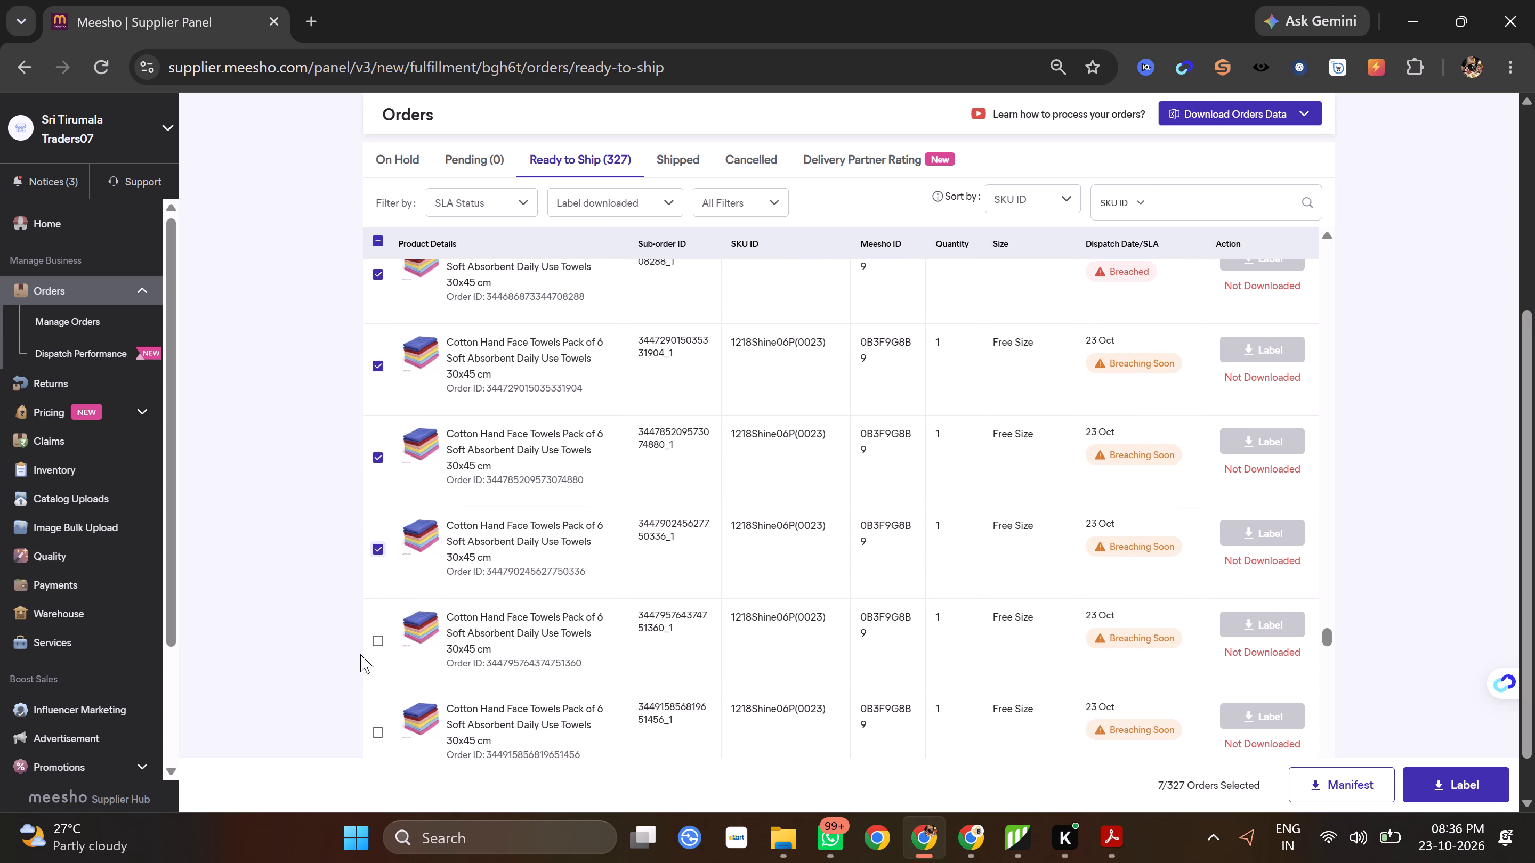
click(373, 638)
scroll(548, 461, down, 1)
click(372, 622)
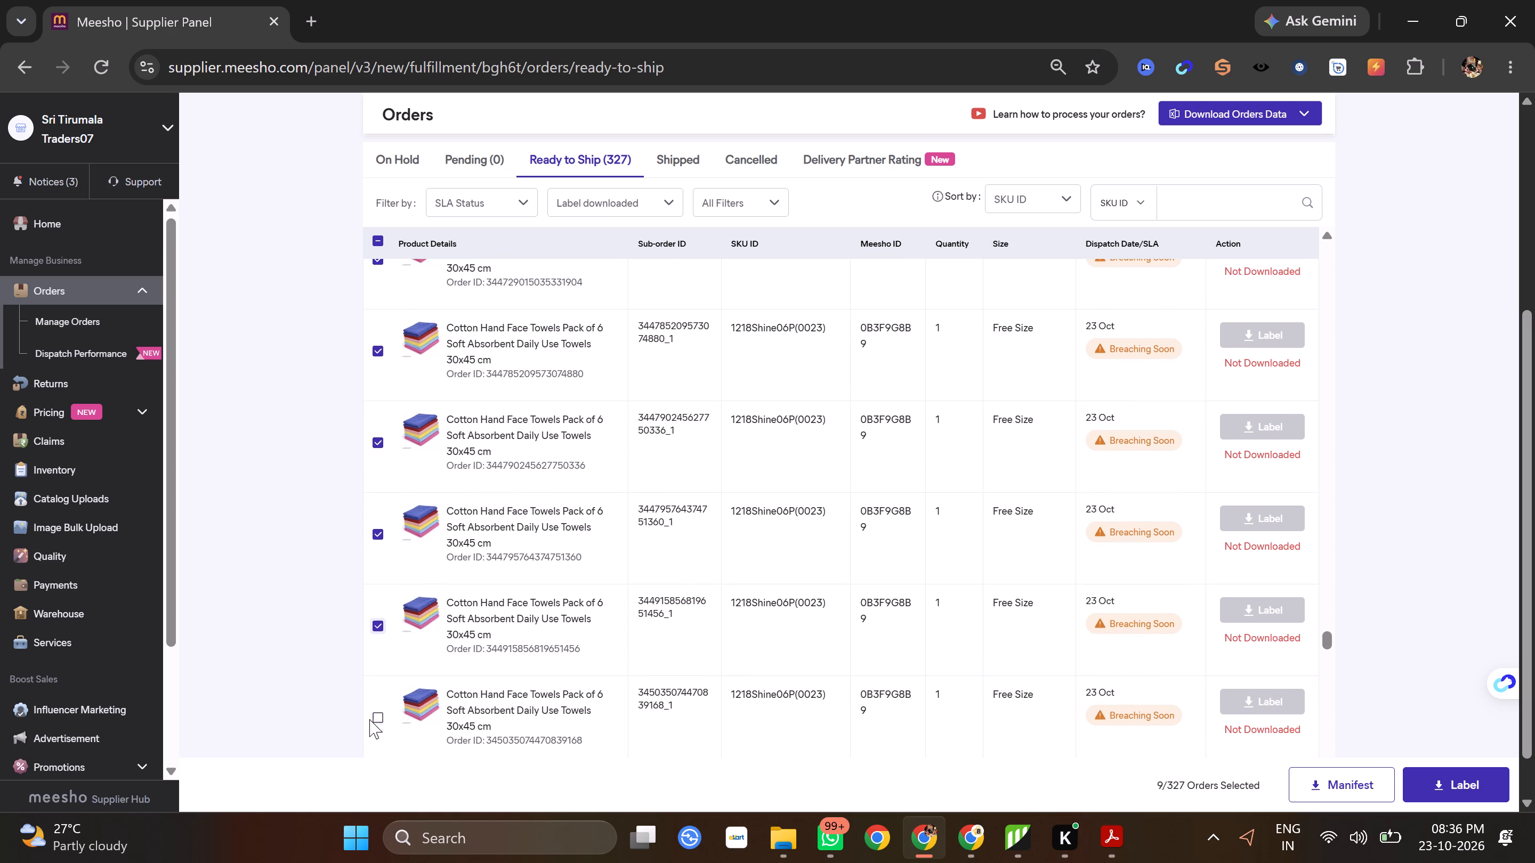
click(379, 718)
Add the ten 1218Shine06P(0023) orders with dispatch date 24 Oct to the selection.
scroll(581, 450, down, 3)
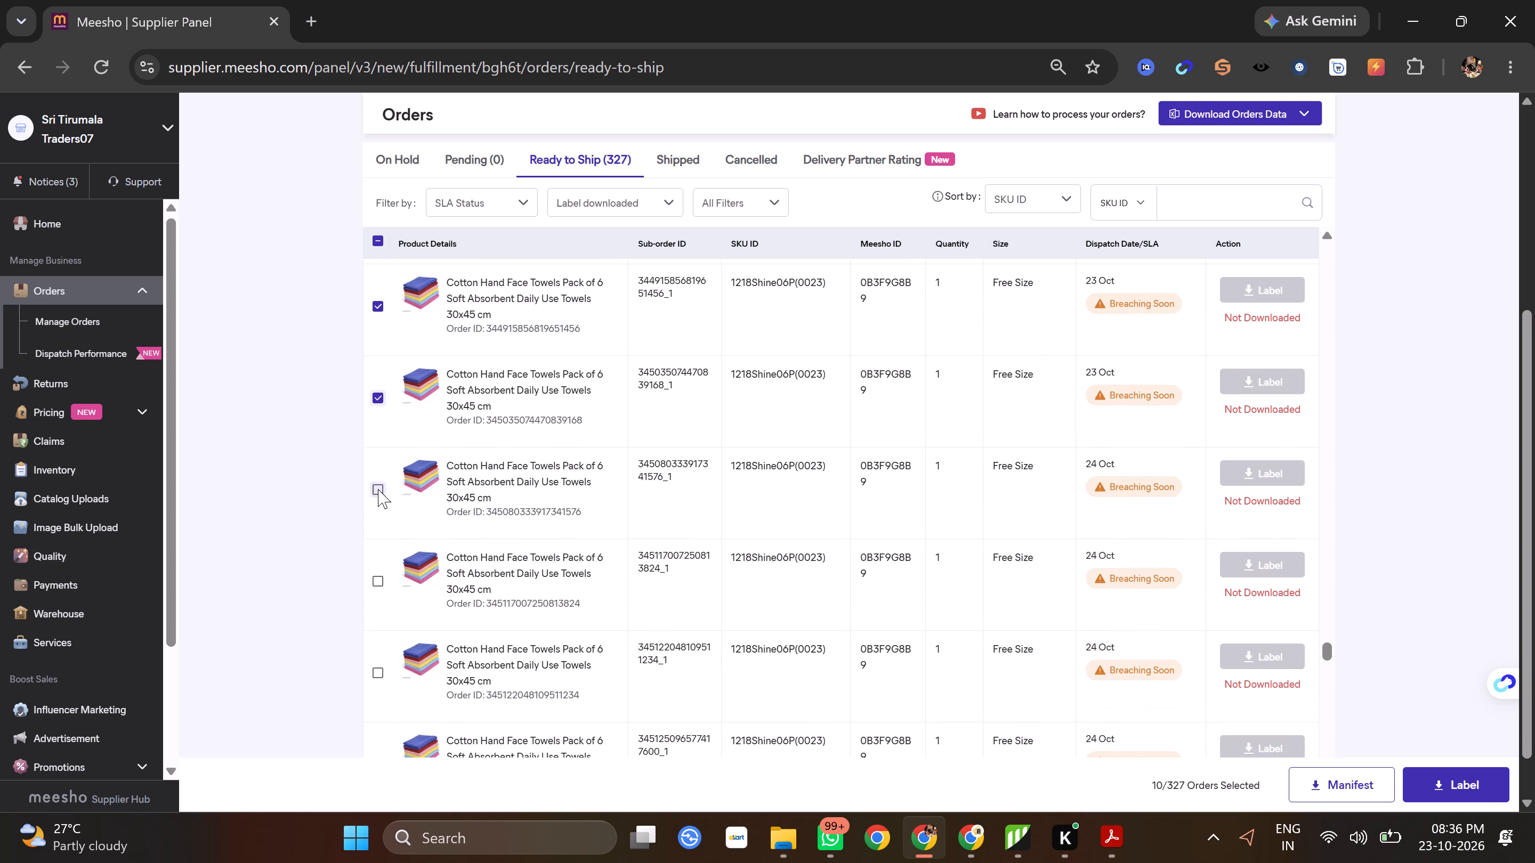
click(376, 489)
click(378, 582)
click(374, 672)
scroll(547, 497, down, 2)
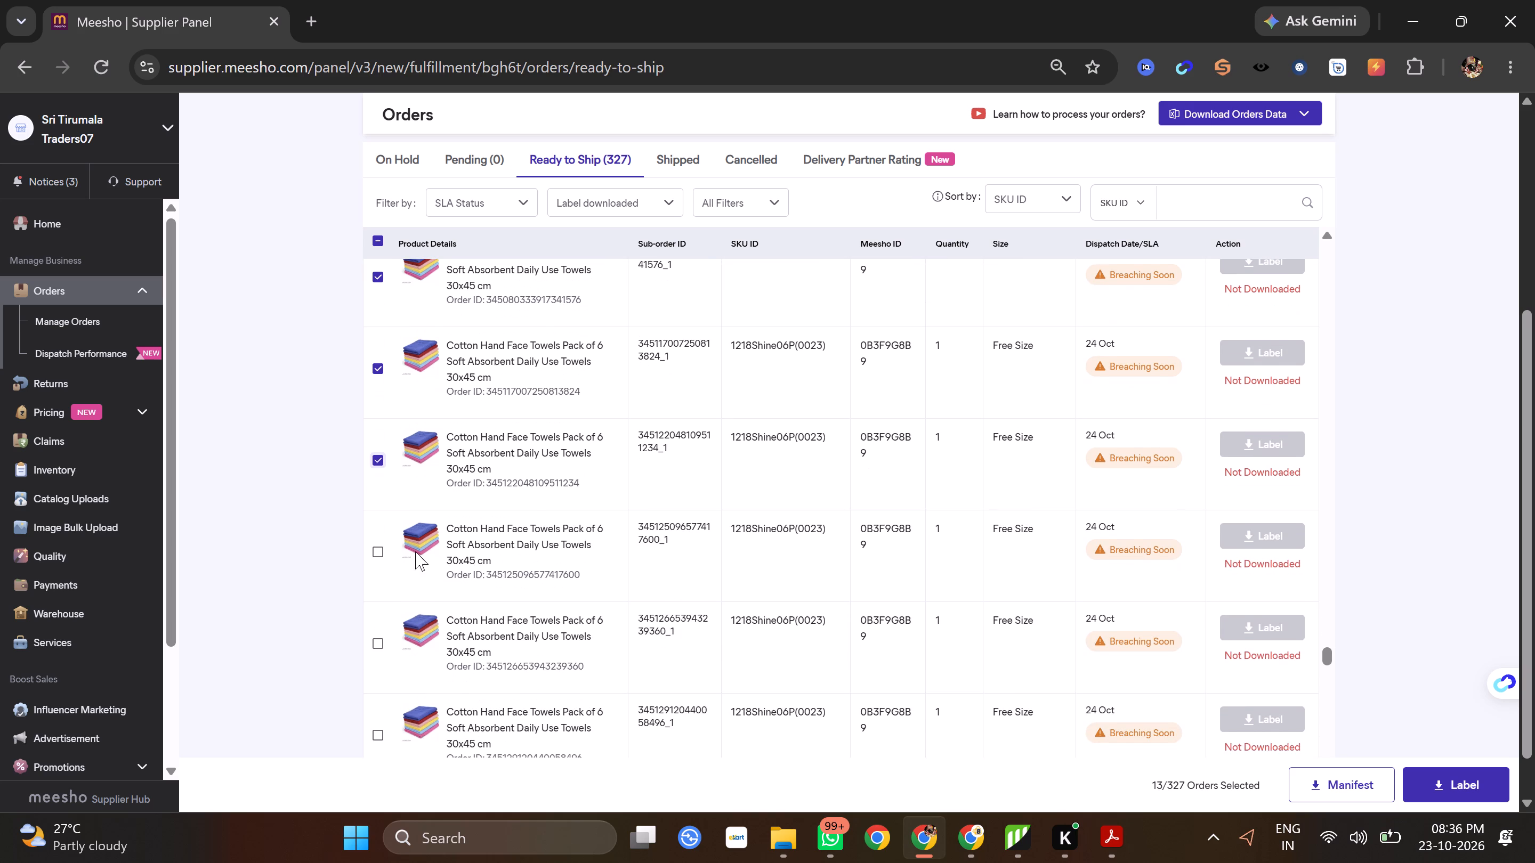
click(376, 547)
click(376, 639)
scroll(549, 461, down, 2)
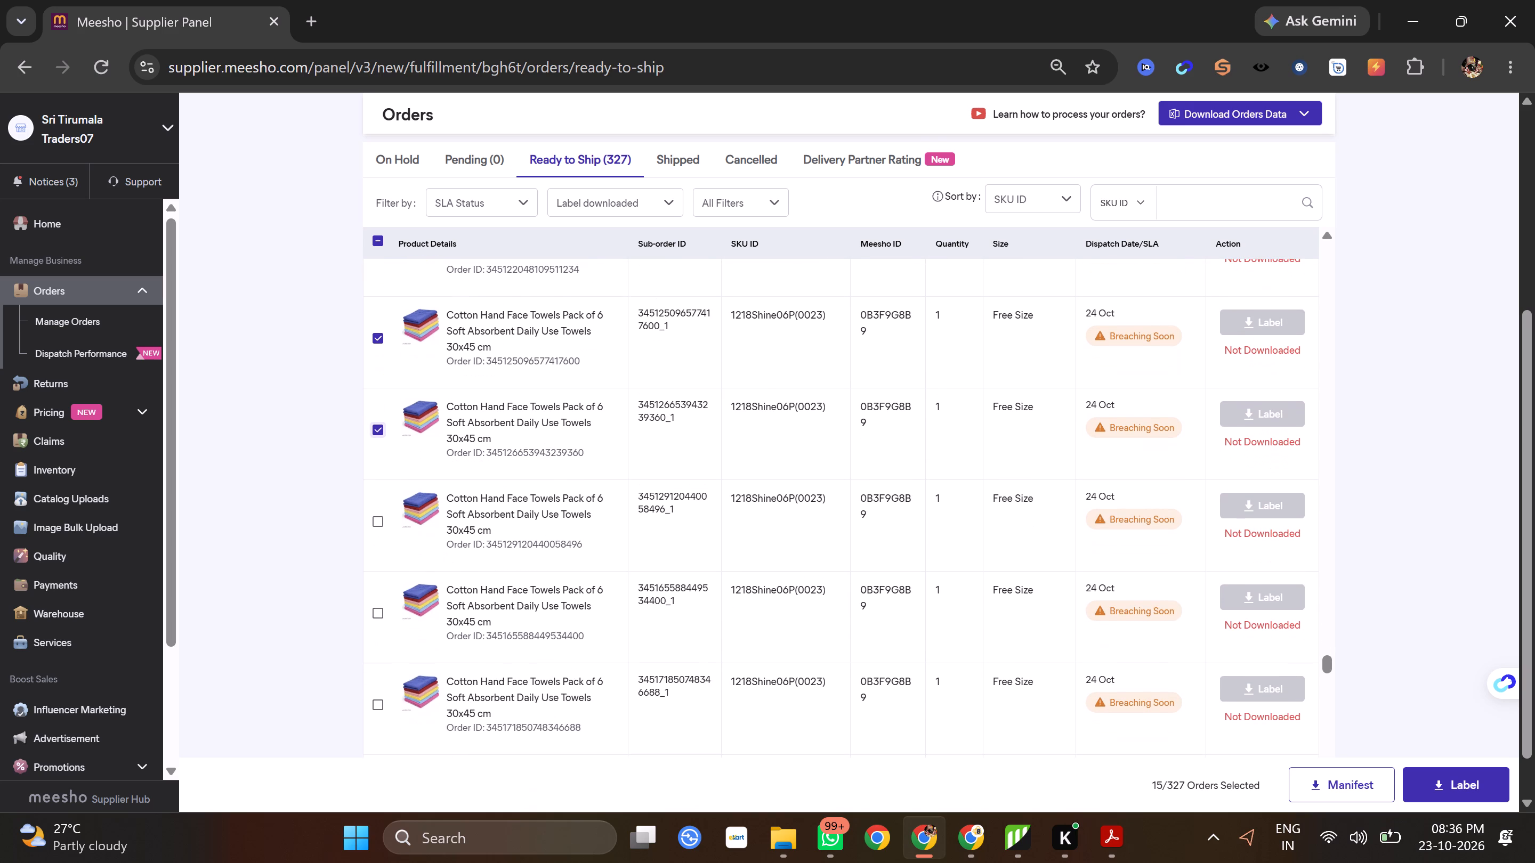
click(379, 520)
click(373, 616)
scroll(589, 443, down, 1)
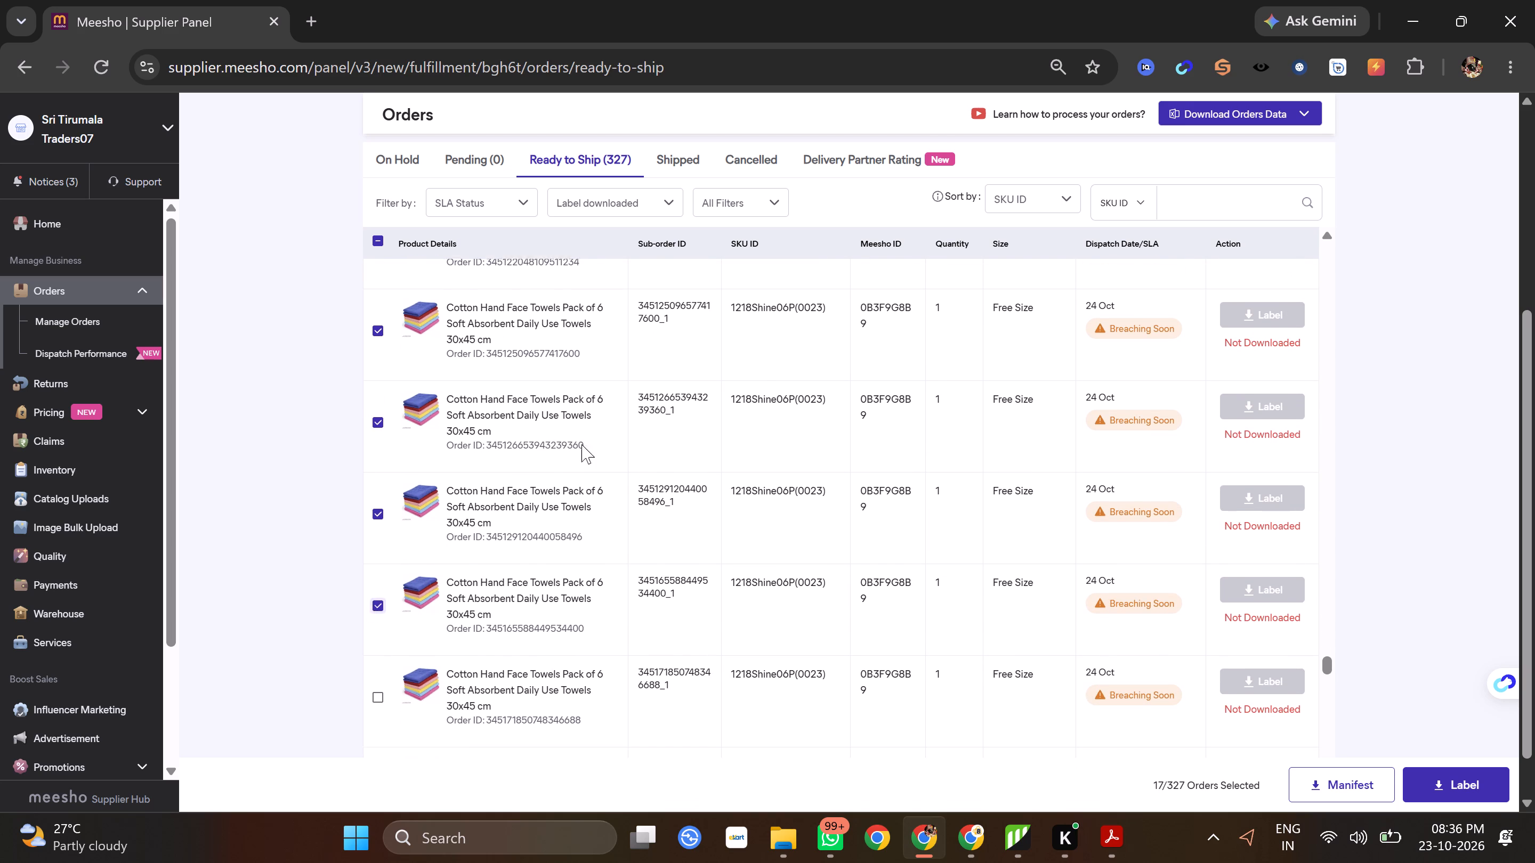
click(379, 595)
click(378, 688)
scroll(528, 475, down, 3)
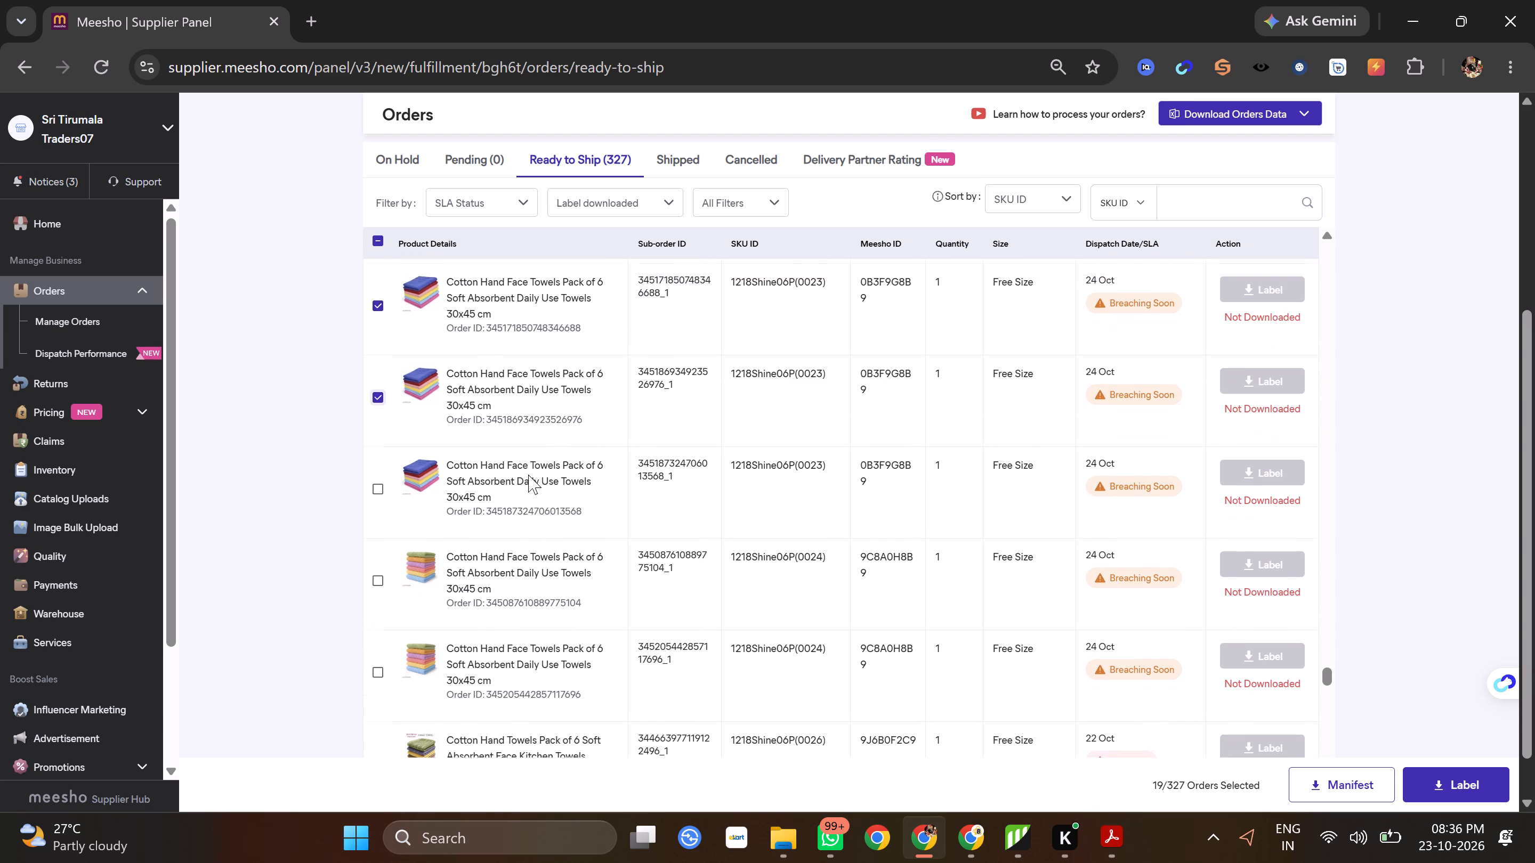
click(377, 464)
Add the two 1218Shine06P(0024) orders to the selection.
click(377, 554)
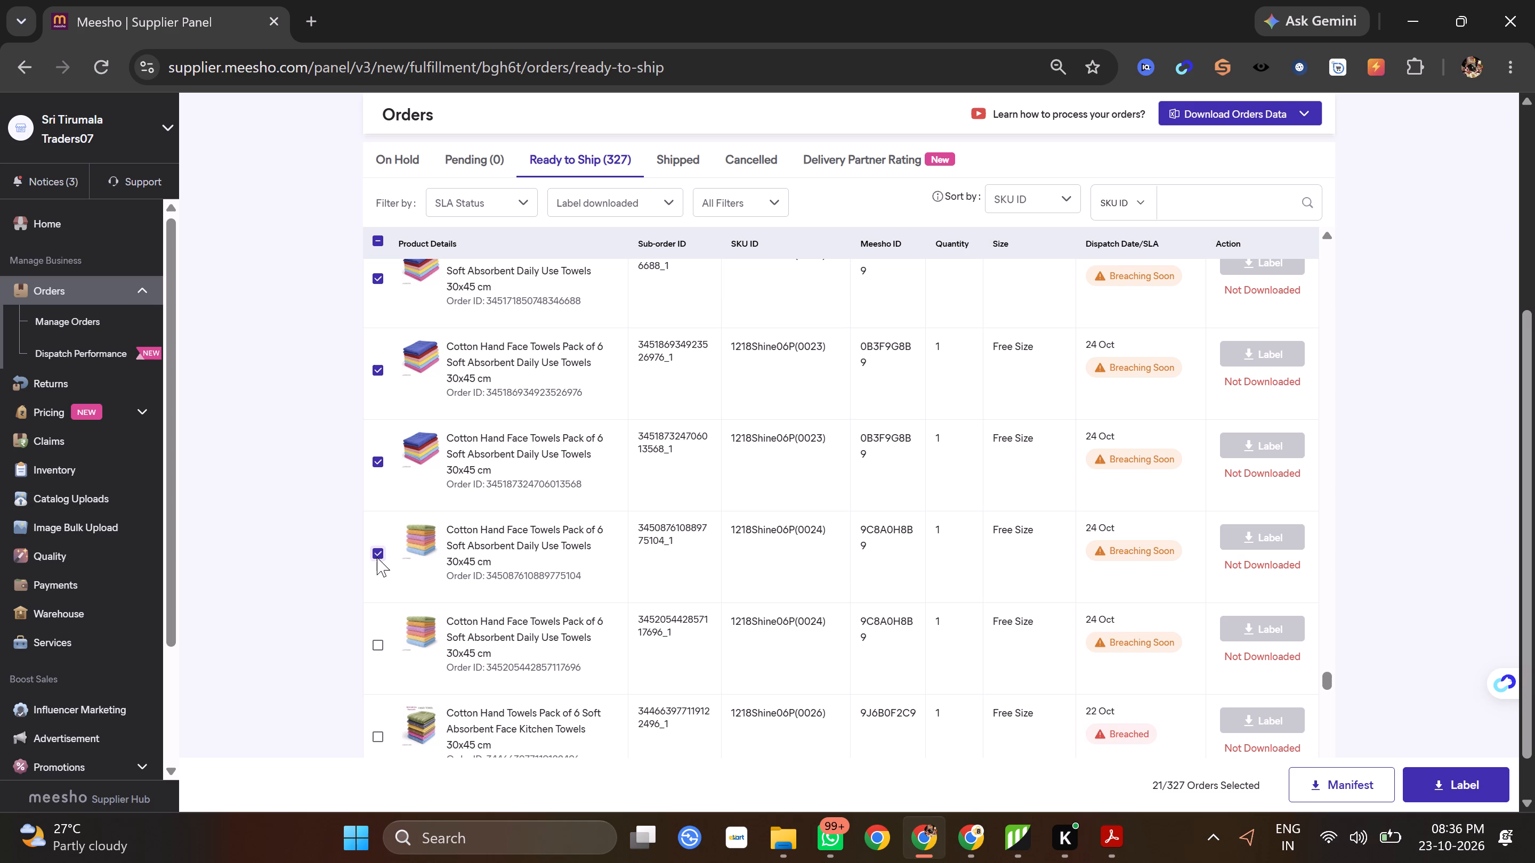
click(377, 642)
Add the three 1218Shine06P(0026) orders with dispatch date 22 Oct to the selection.
scroll(468, 441, down, 4)
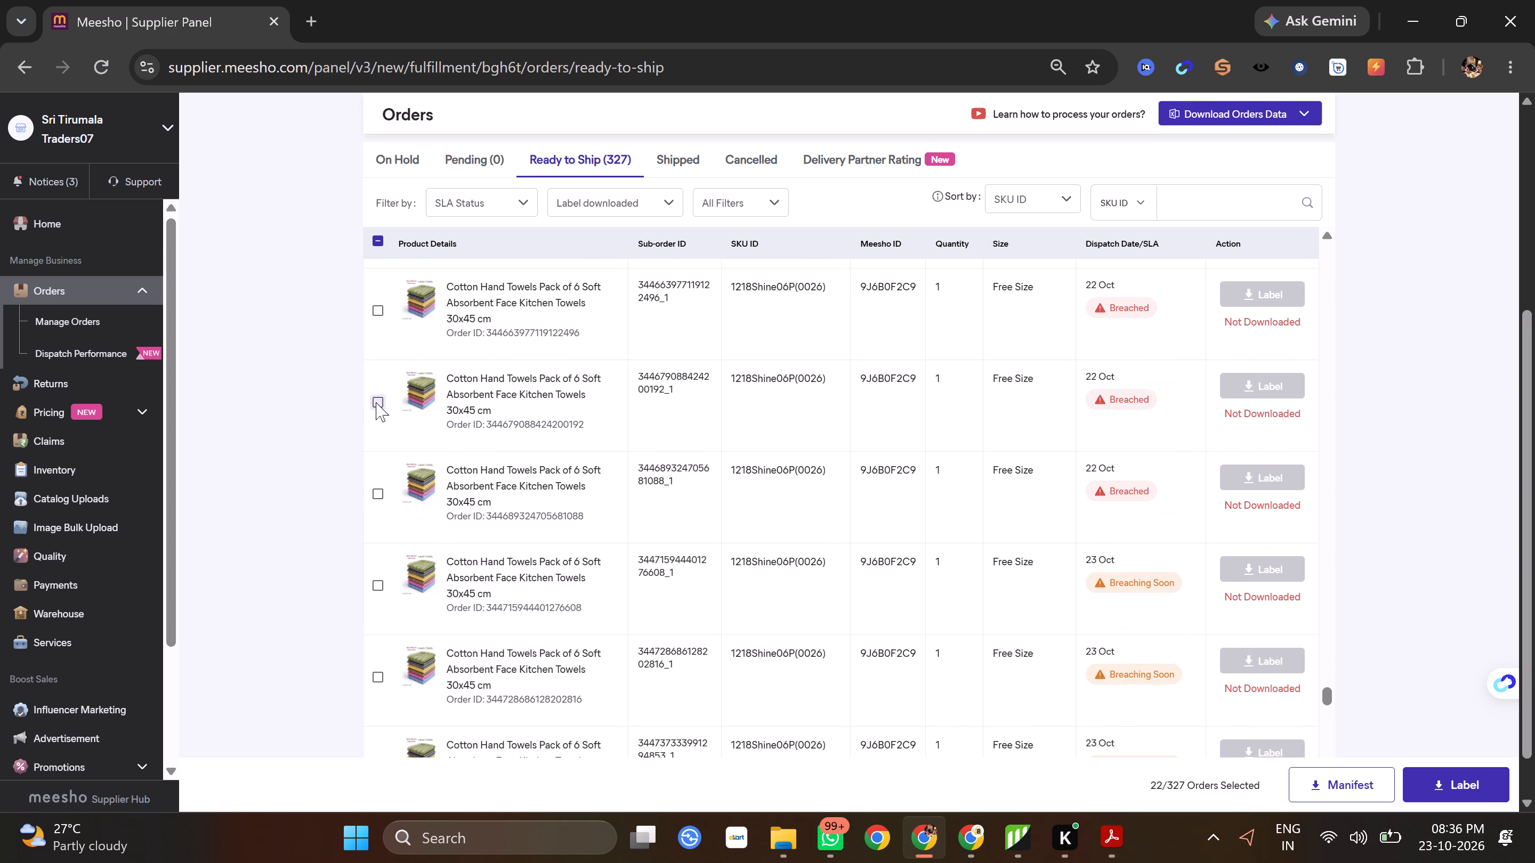
click(376, 402)
click(378, 312)
scroll(612, 351, up, 2)
scroll(607, 361, down, 3)
click(378, 385)
Add the first nine 1218Shine06P(0026) orders with dispatch date 23 Oct to the selection.
click(373, 474)
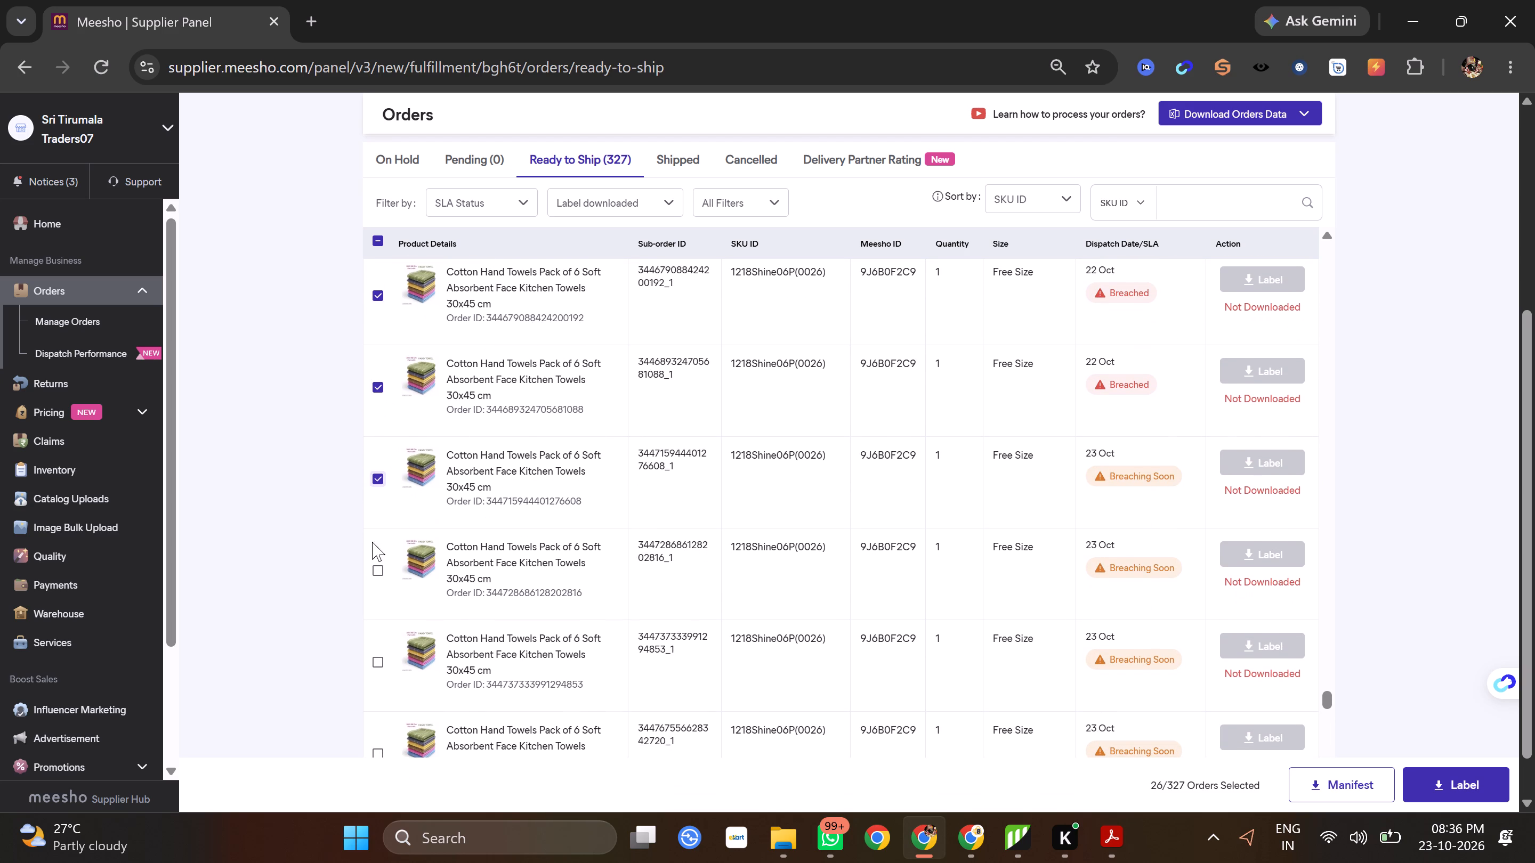
click(377, 574)
scroll(519, 421, down, 2)
click(379, 447)
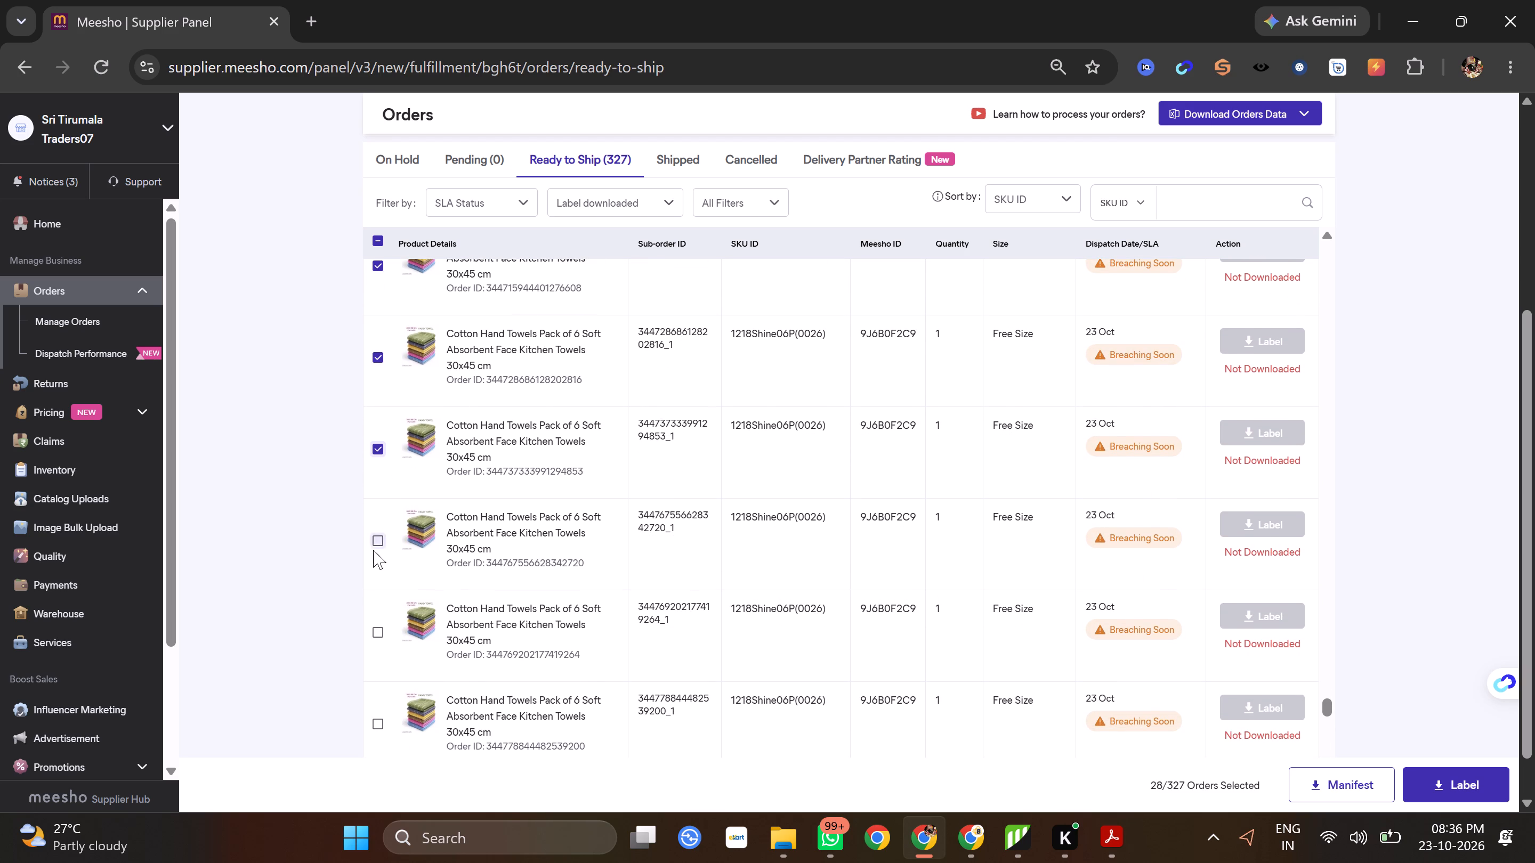
click(374, 545)
click(378, 632)
scroll(519, 463, down, 2)
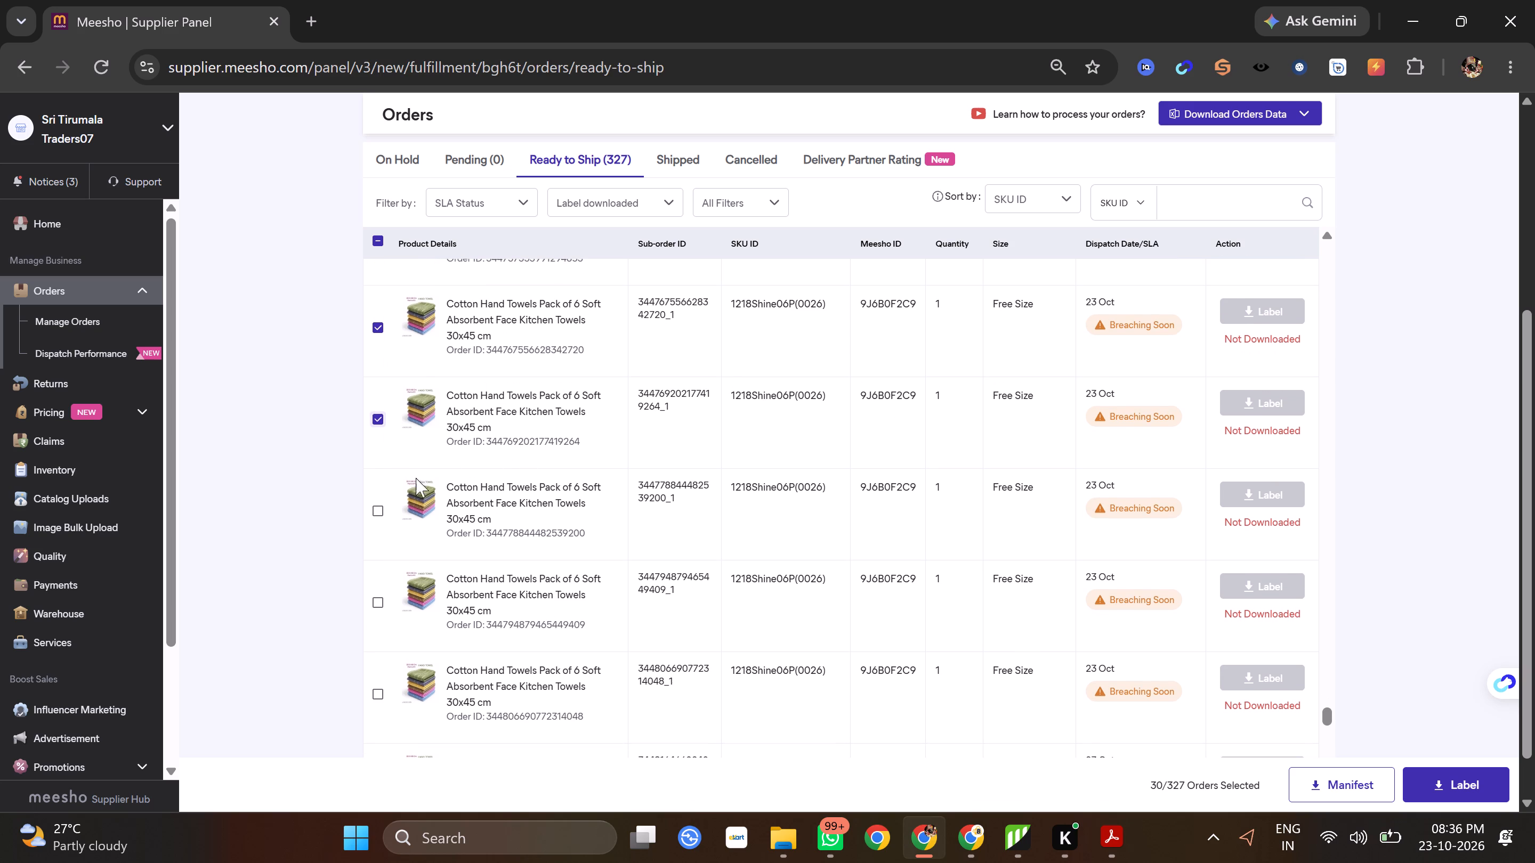
click(377, 509)
scroll(721, 319, down, 3)
scroll(467, 324, up, 2)
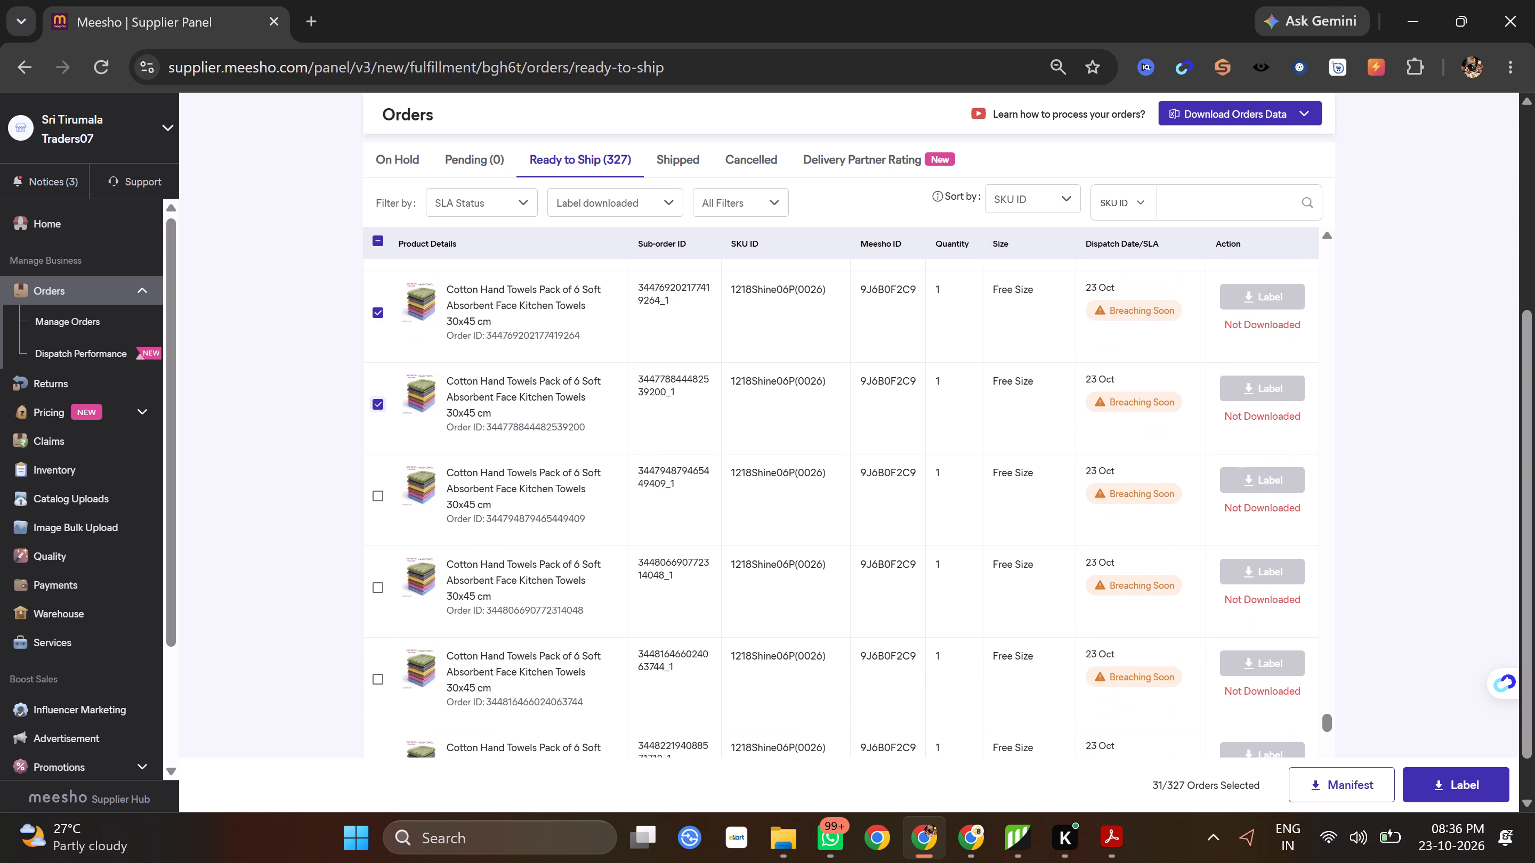
click(379, 500)
click(378, 583)
click(374, 685)
Add the following ten 1218Shine06P(0026) orders with dispatch date 23 Oct to the selection.
scroll(505, 544, down, 2)
click(376, 555)
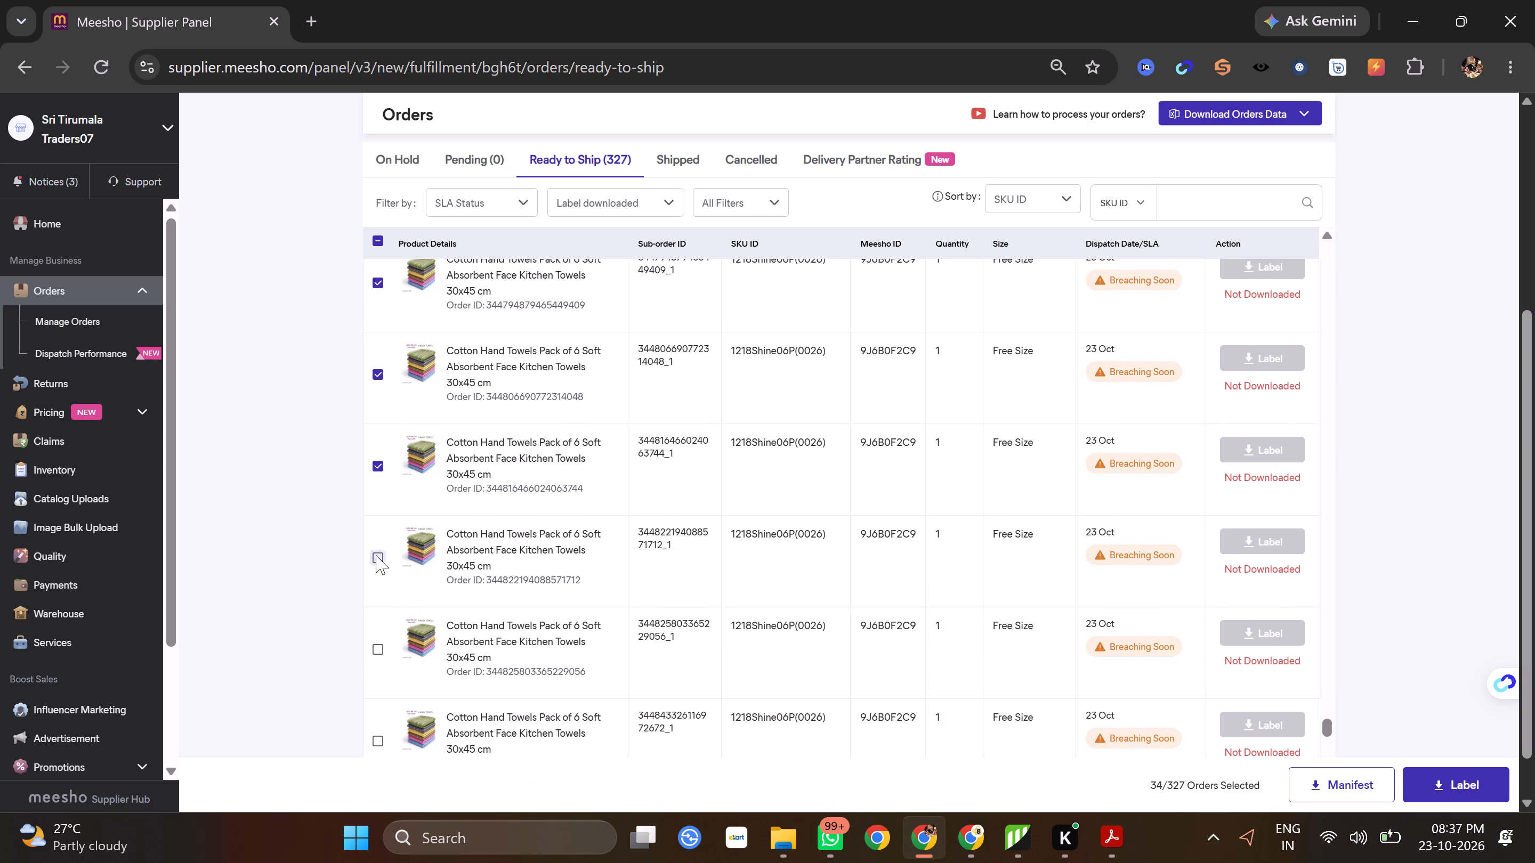
click(376, 646)
click(376, 747)
scroll(894, 526, down, 3)
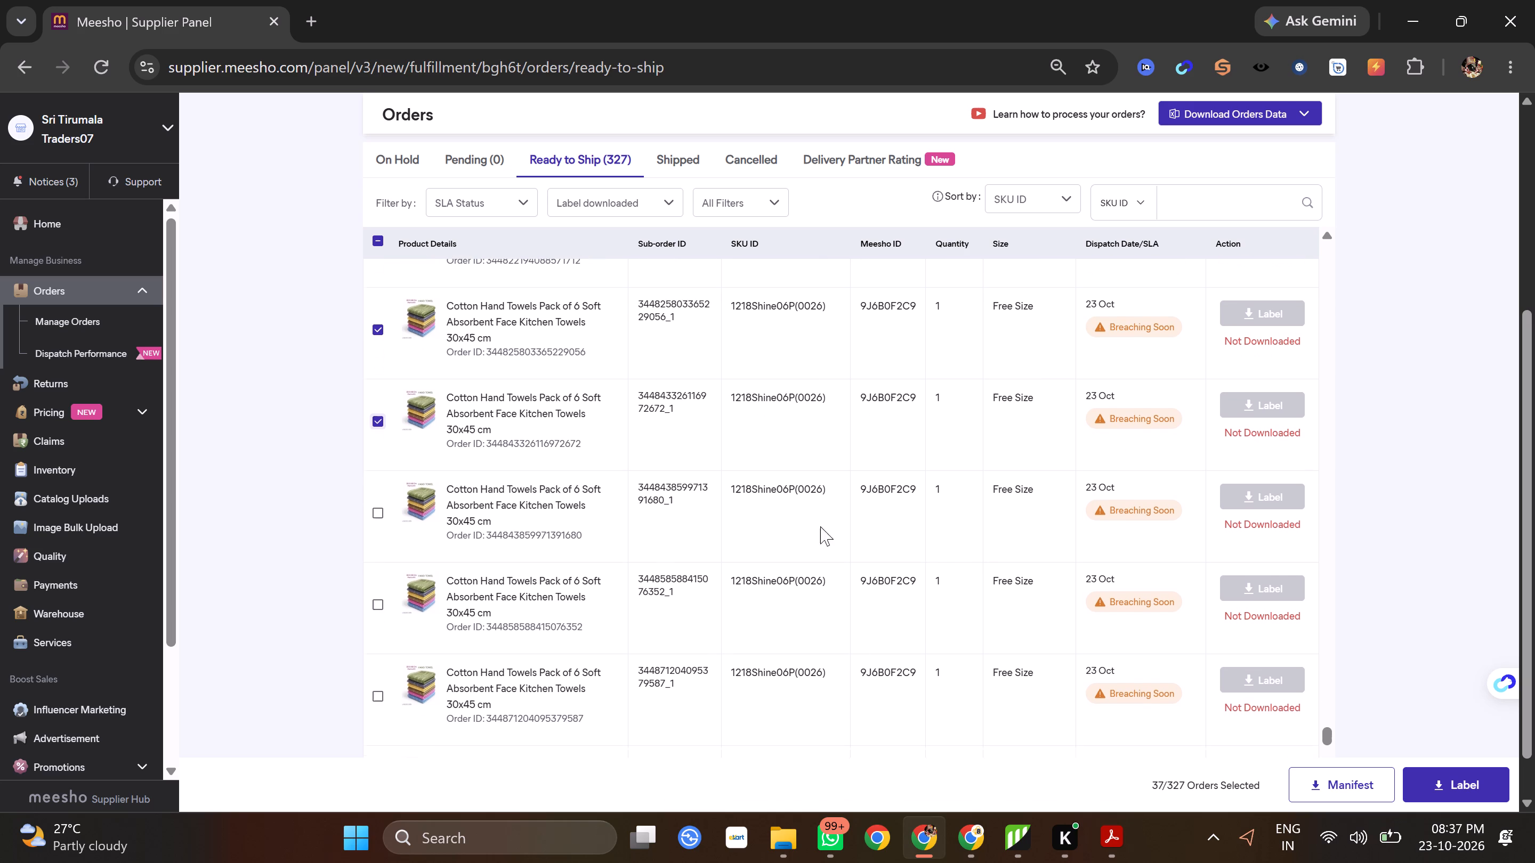
click(379, 512)
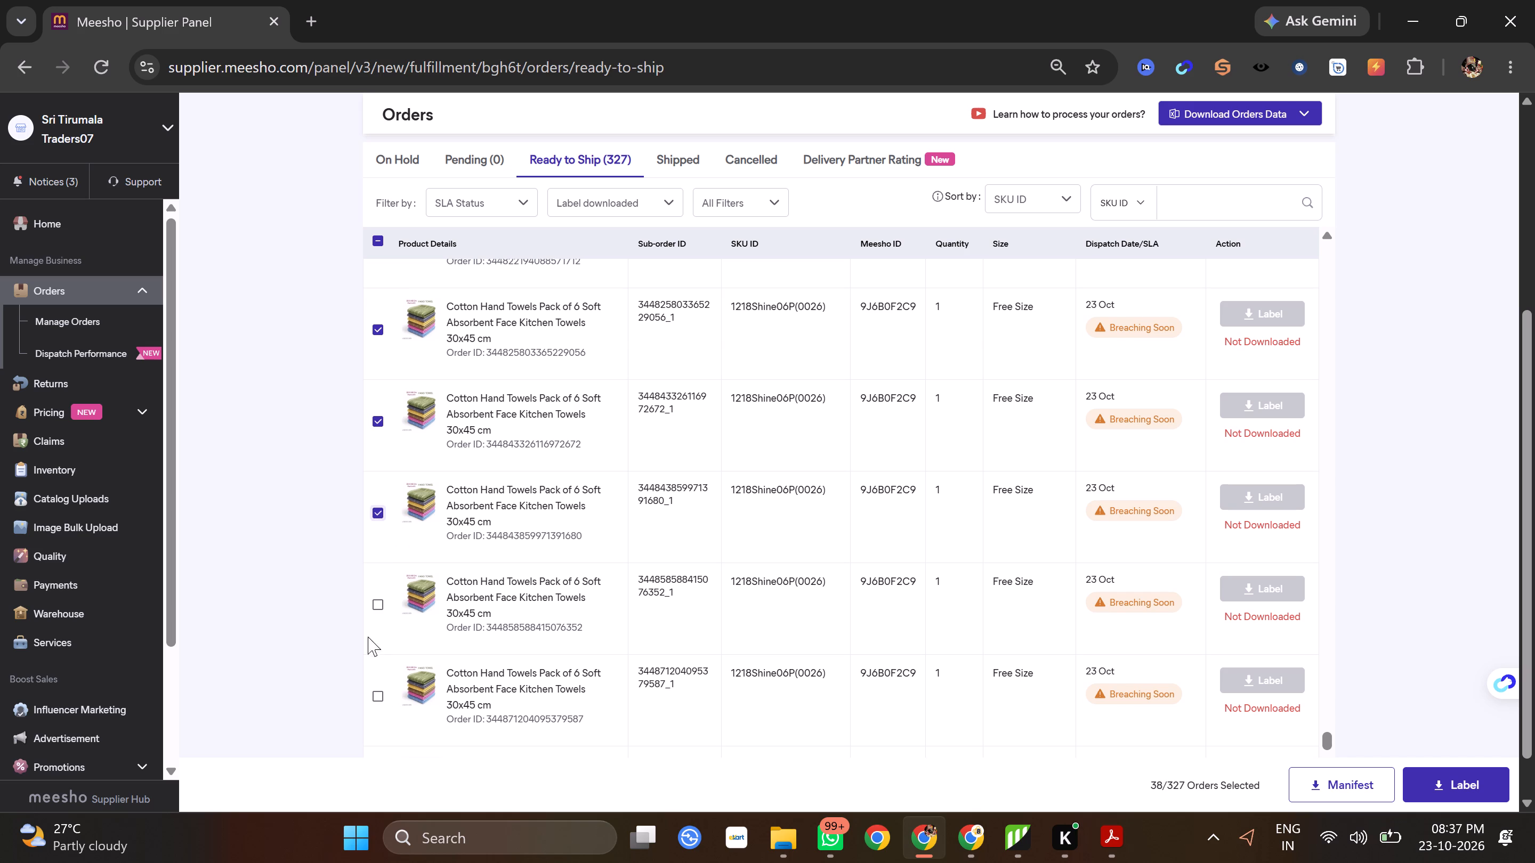
click(379, 600)
click(377, 699)
scroll(541, 574, down, 2)
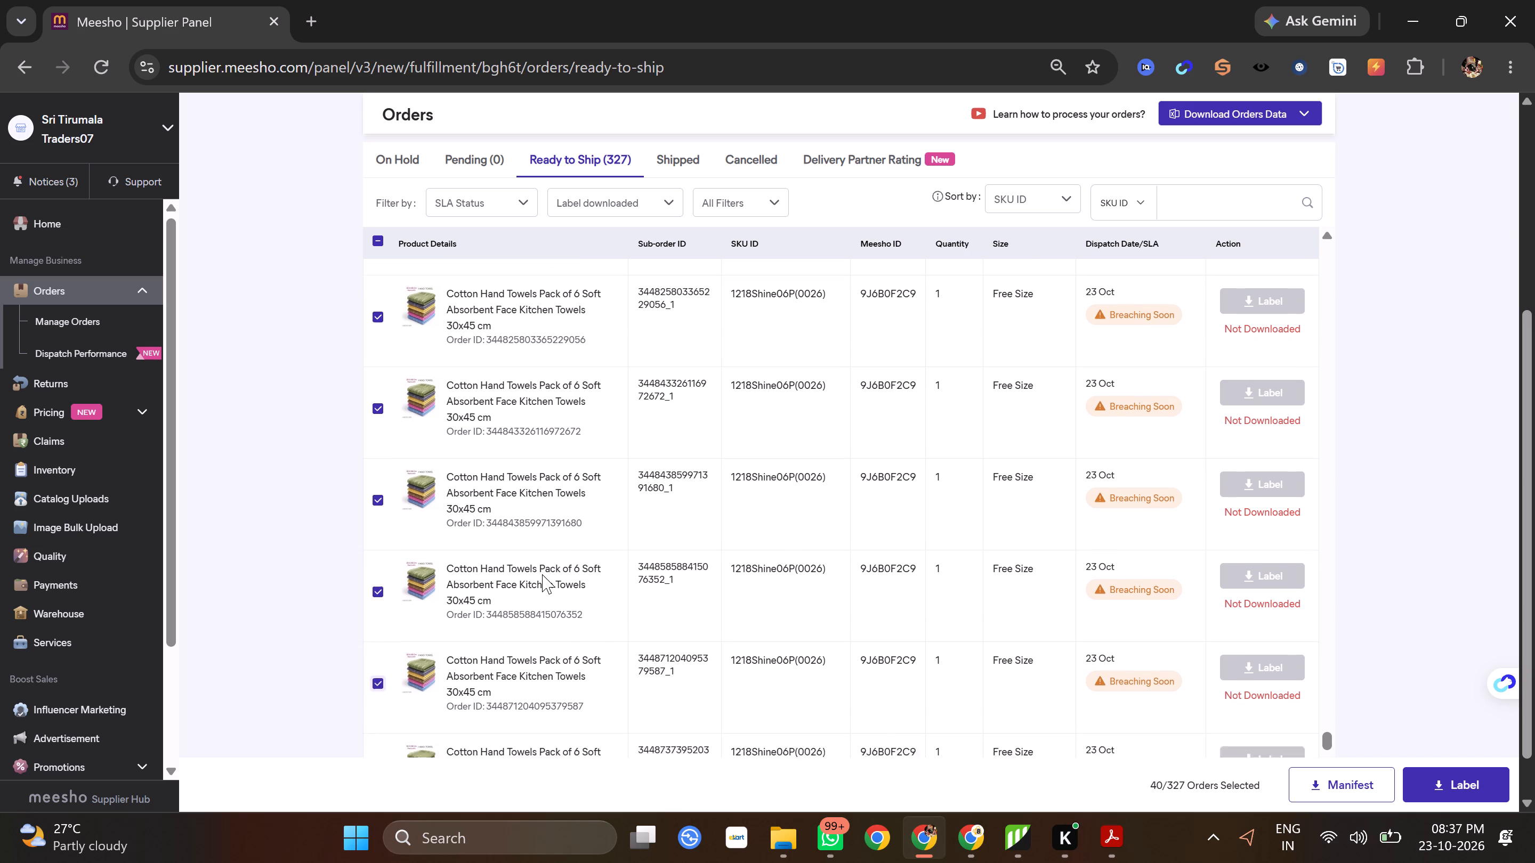
click(374, 574)
click(381, 667)
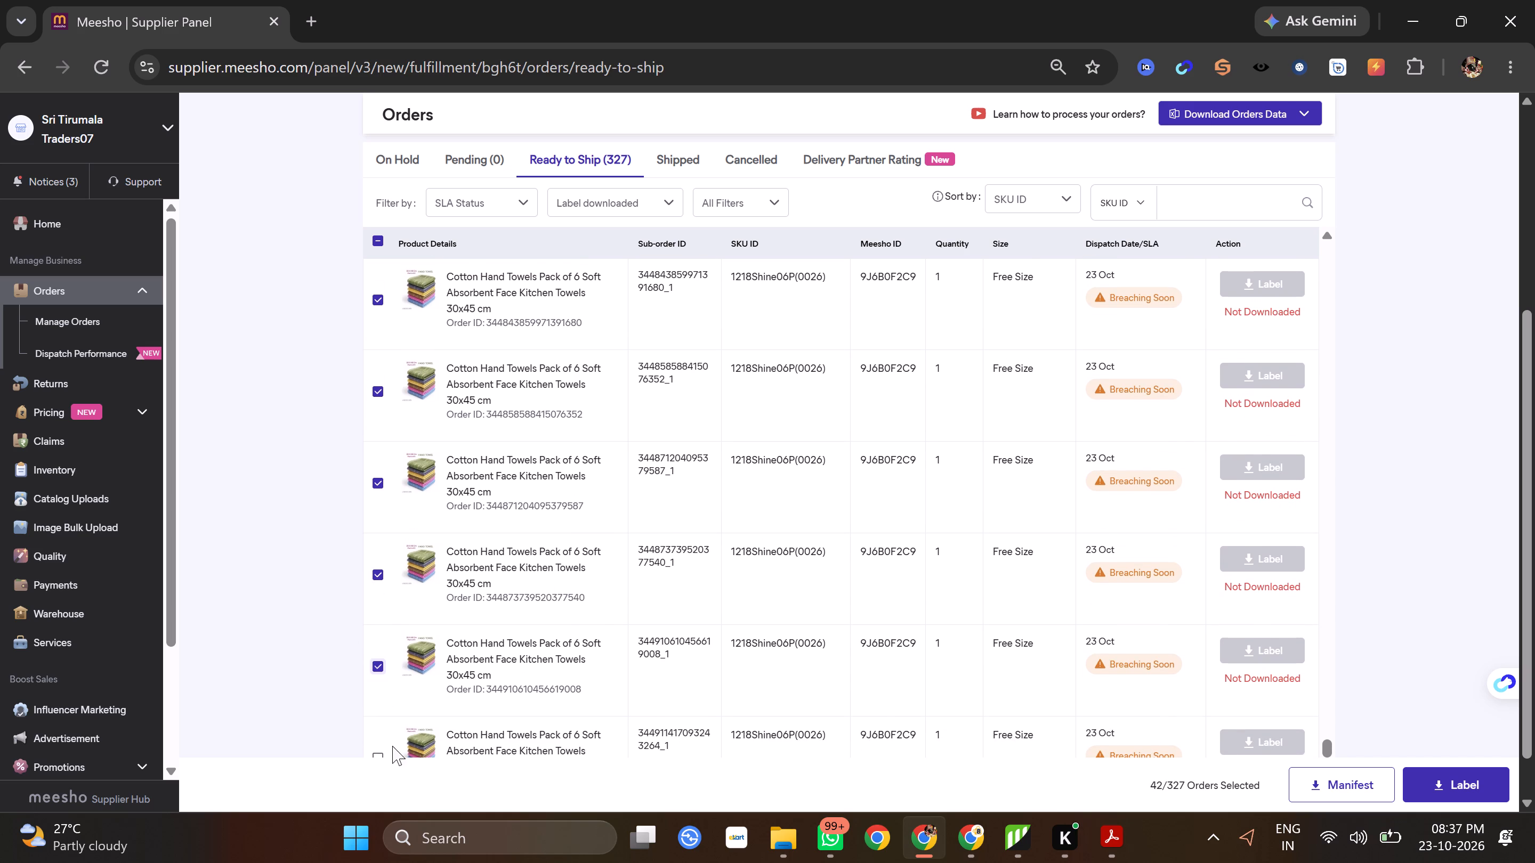
click(377, 751)
scroll(532, 590, down, 3)
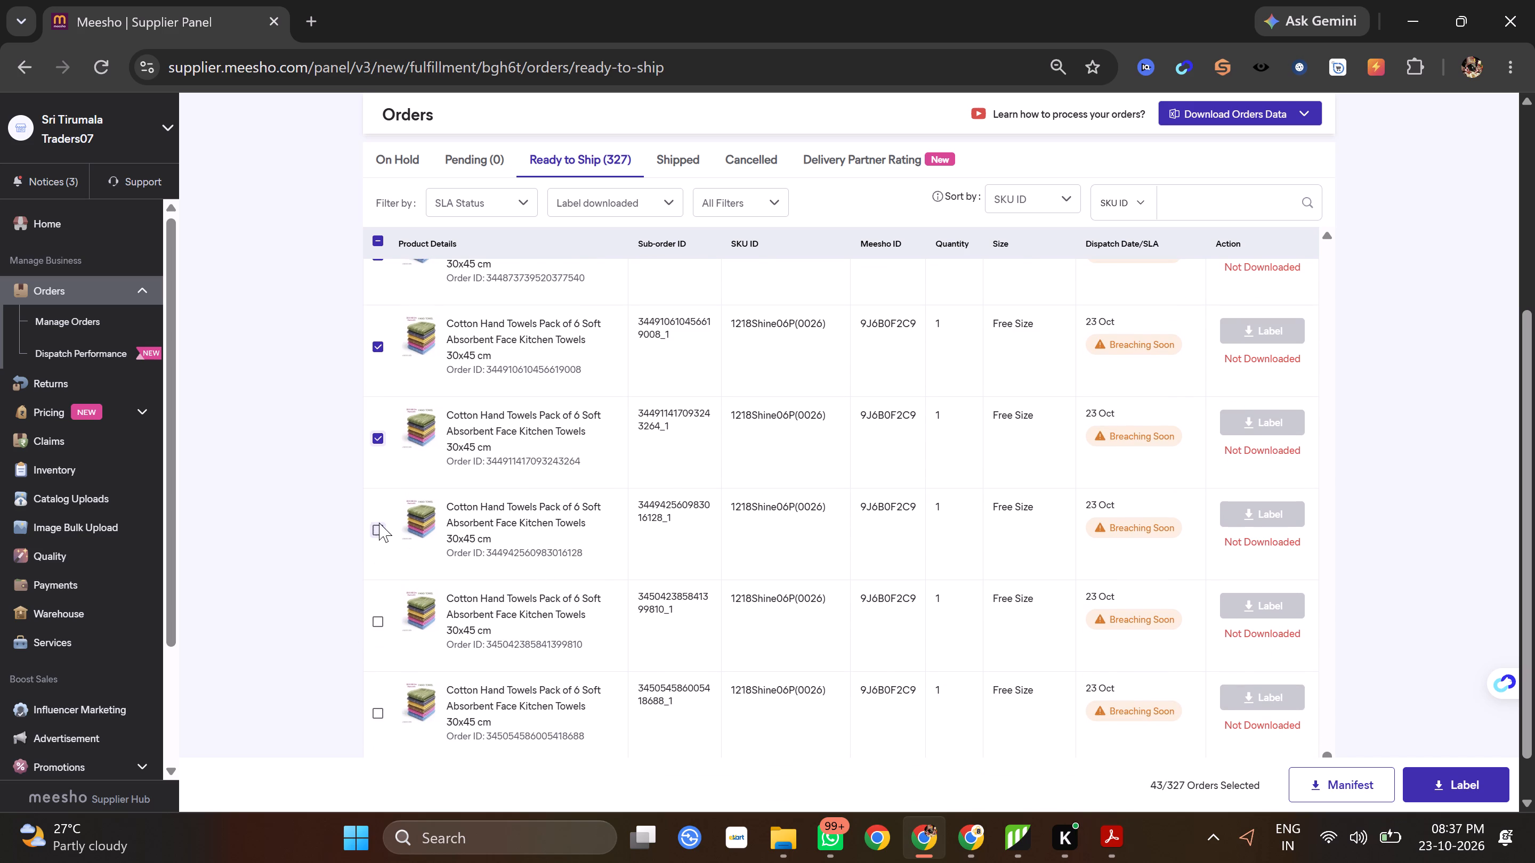
click(379, 523)
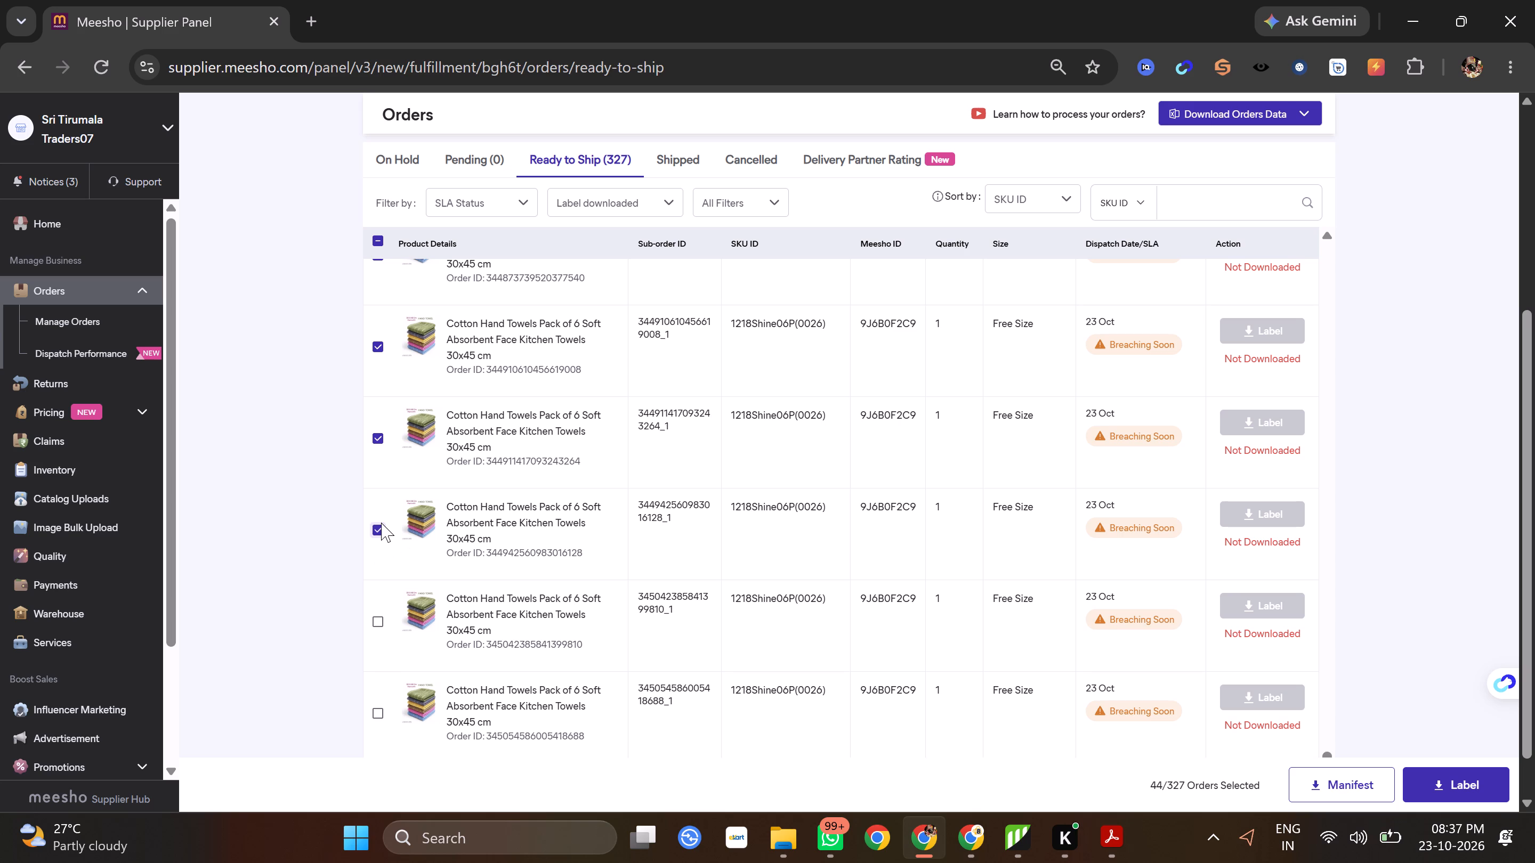
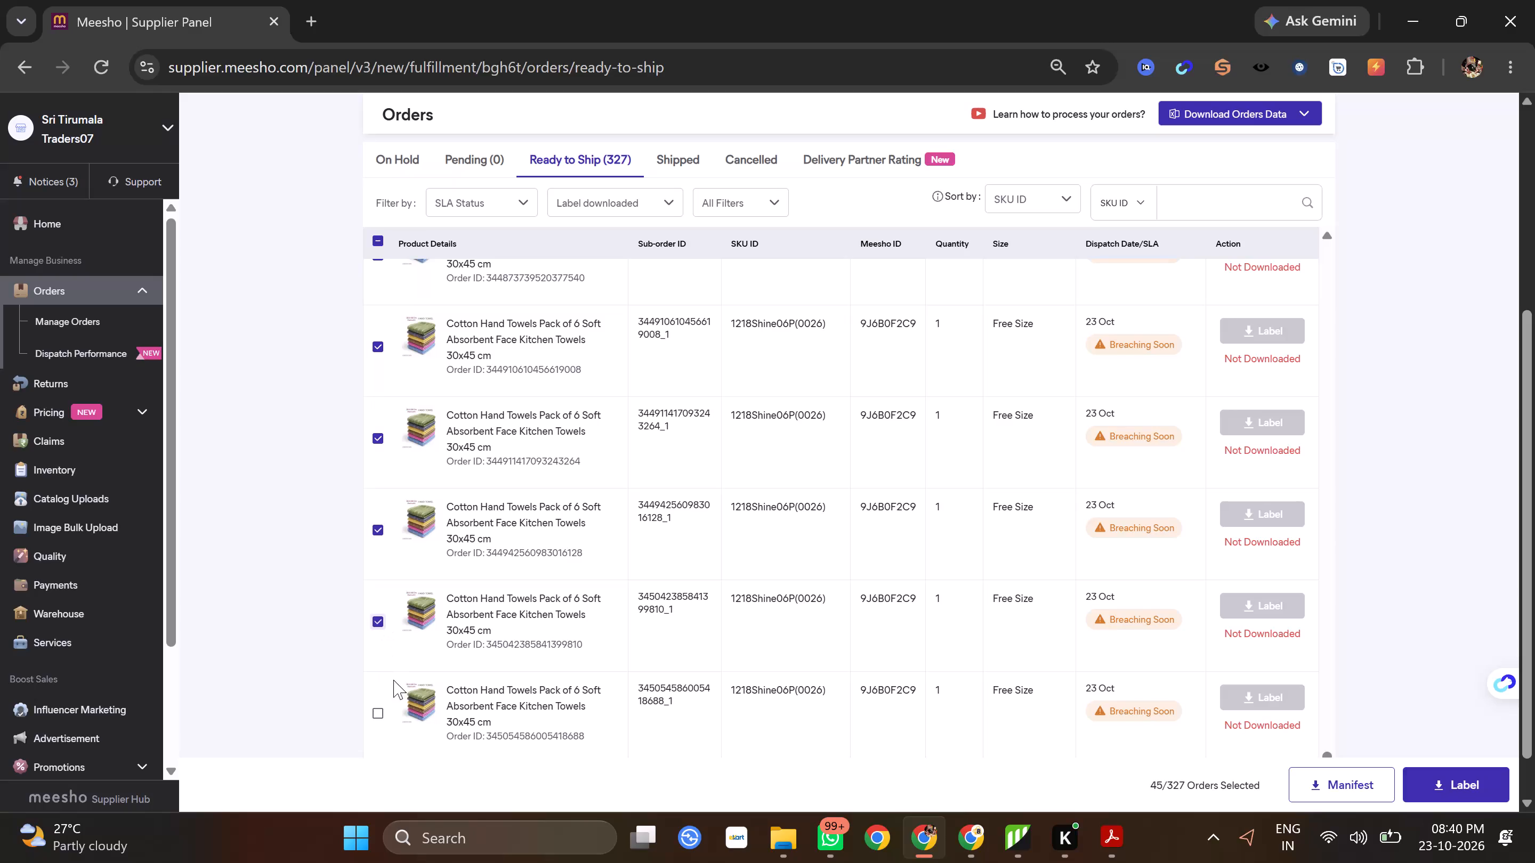
Add the remaining two 1218Shine06P(0026) orders with dispatch date 23 Oct to the selection.
click(380, 719)
scroll(668, 549, down, 2)
click(377, 586)
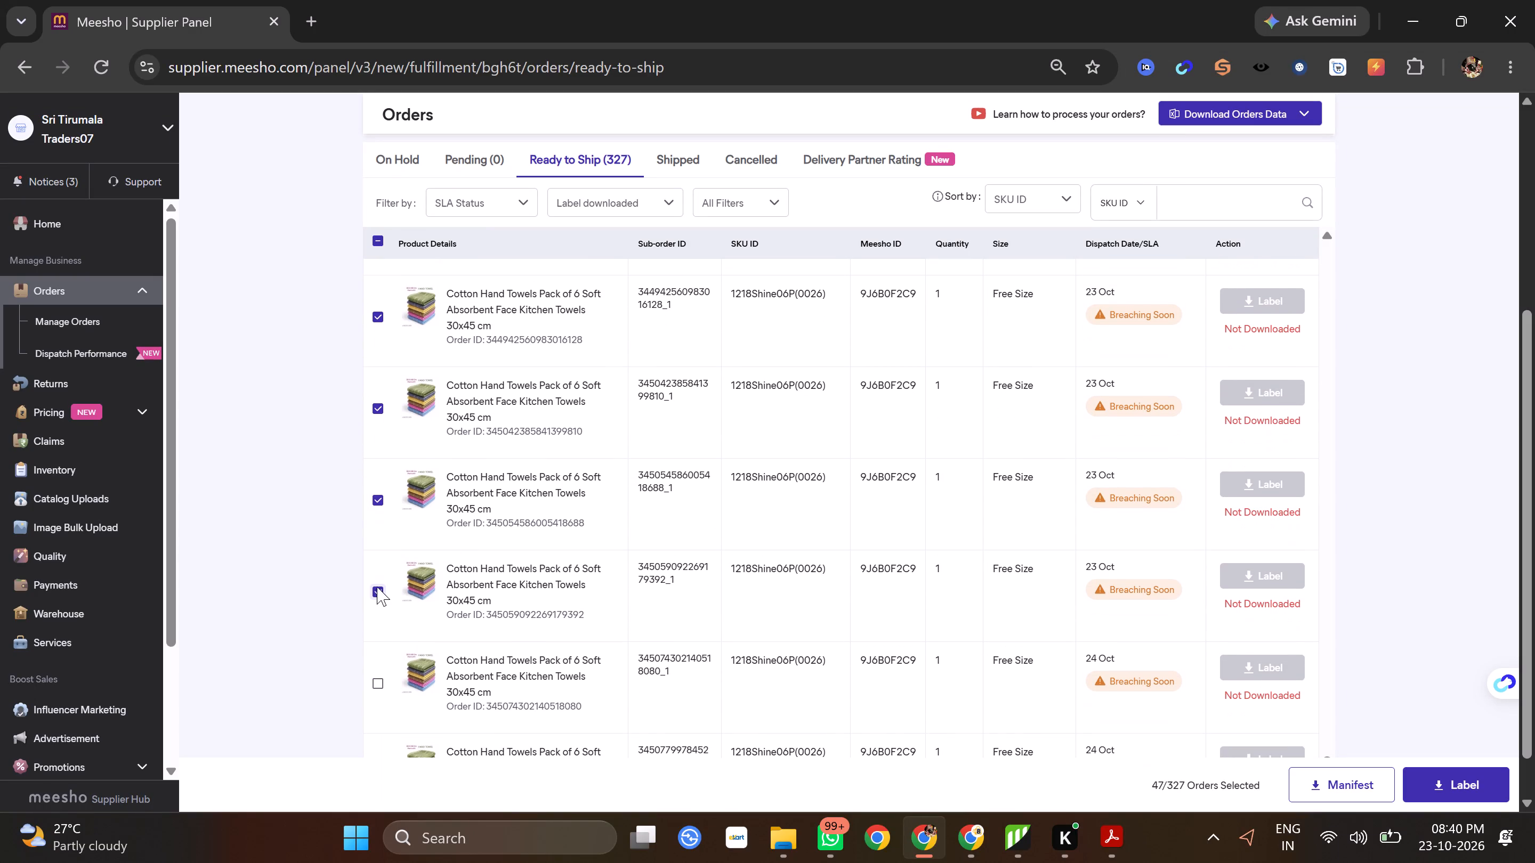
Add the first nine 1218Shine06P(0026) orders with dispatch date 24 Oct to the selection.
click(376, 679)
scroll(649, 486, down, 2)
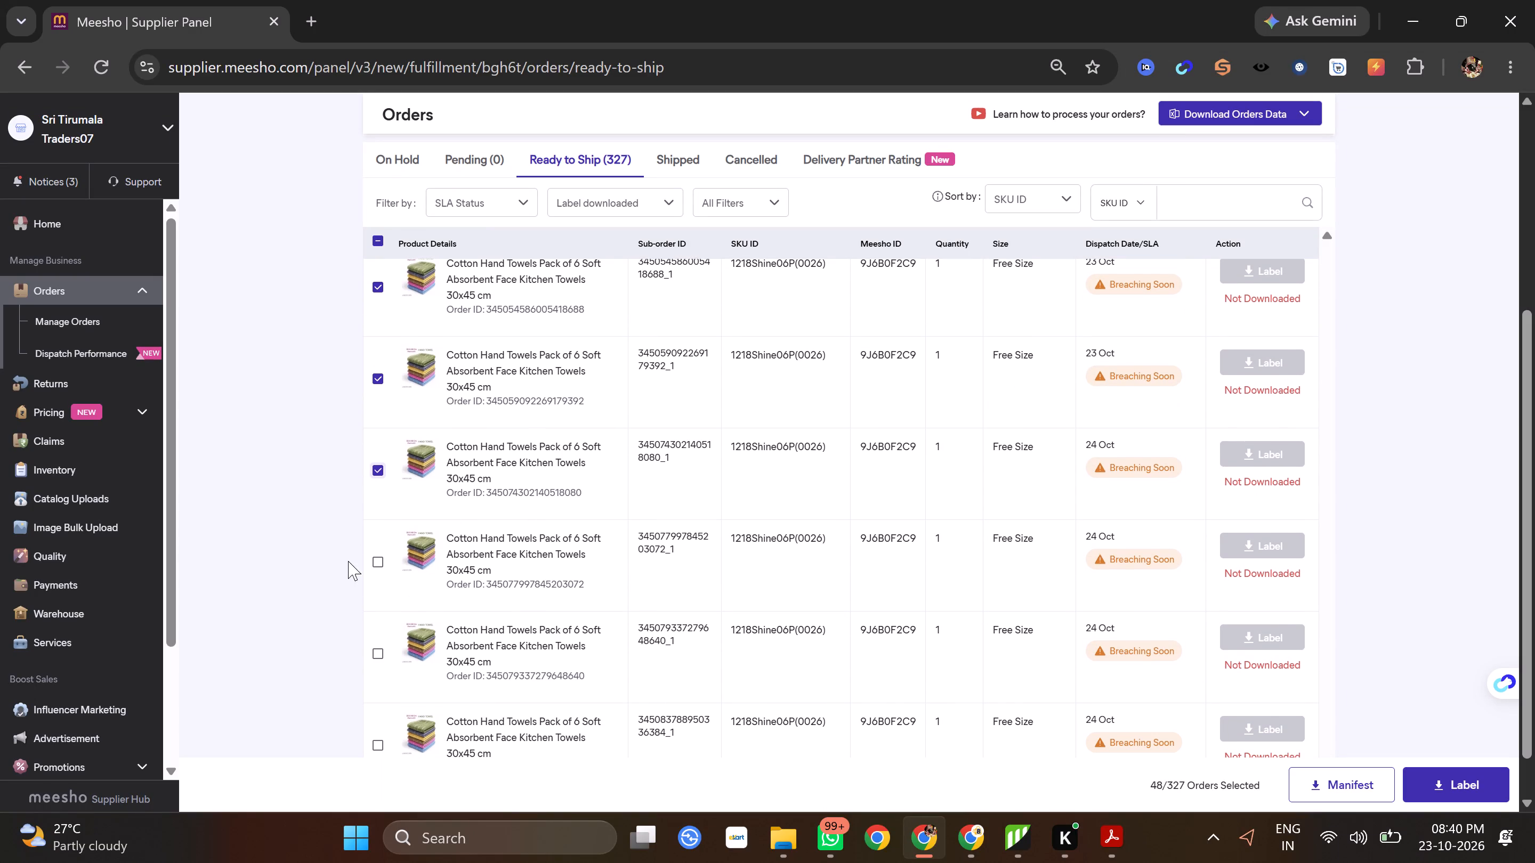
click(377, 559)
click(377, 657)
click(375, 747)
scroll(588, 503, down, 4)
click(383, 411)
click(370, 500)
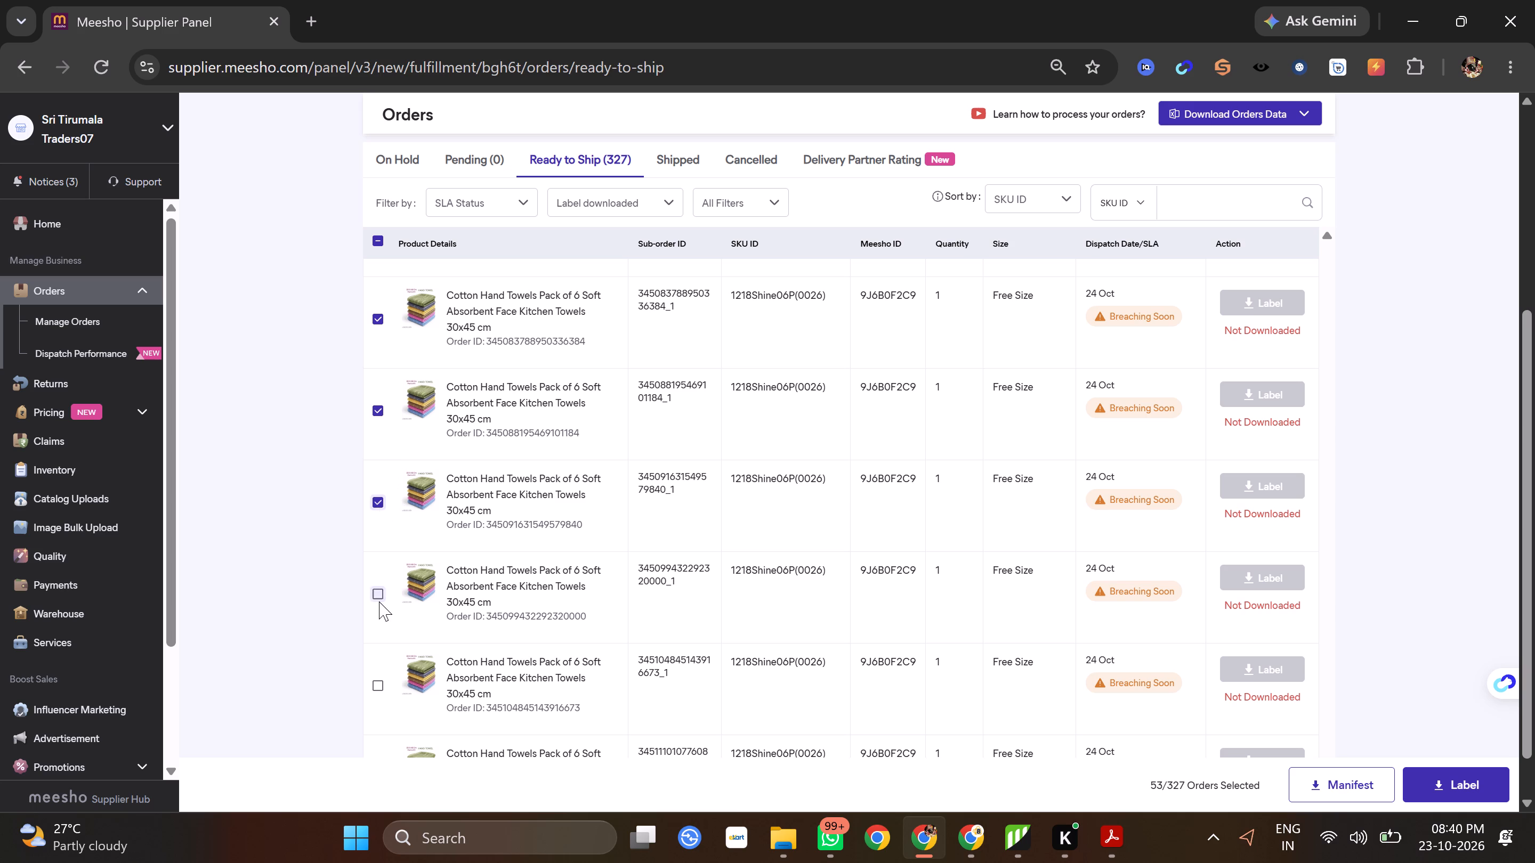
click(375, 600)
click(376, 677)
scroll(555, 498, down, 3)
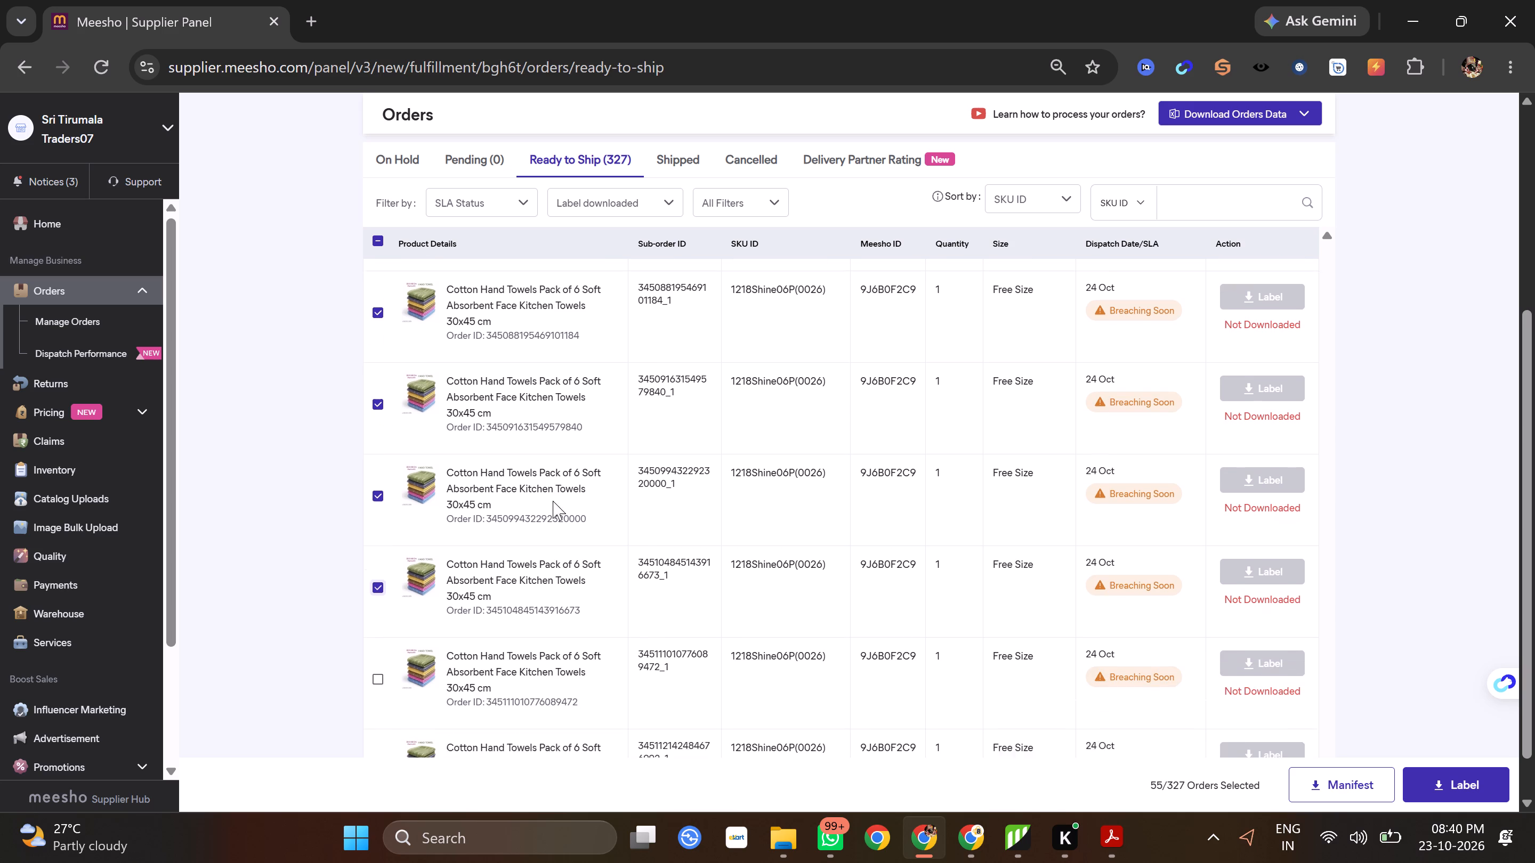
click(371, 667)
Add the following ten 1218Shine06P(0026) orders with dispatch date 24 Oct to the selection.
scroll(631, 452, down, 3)
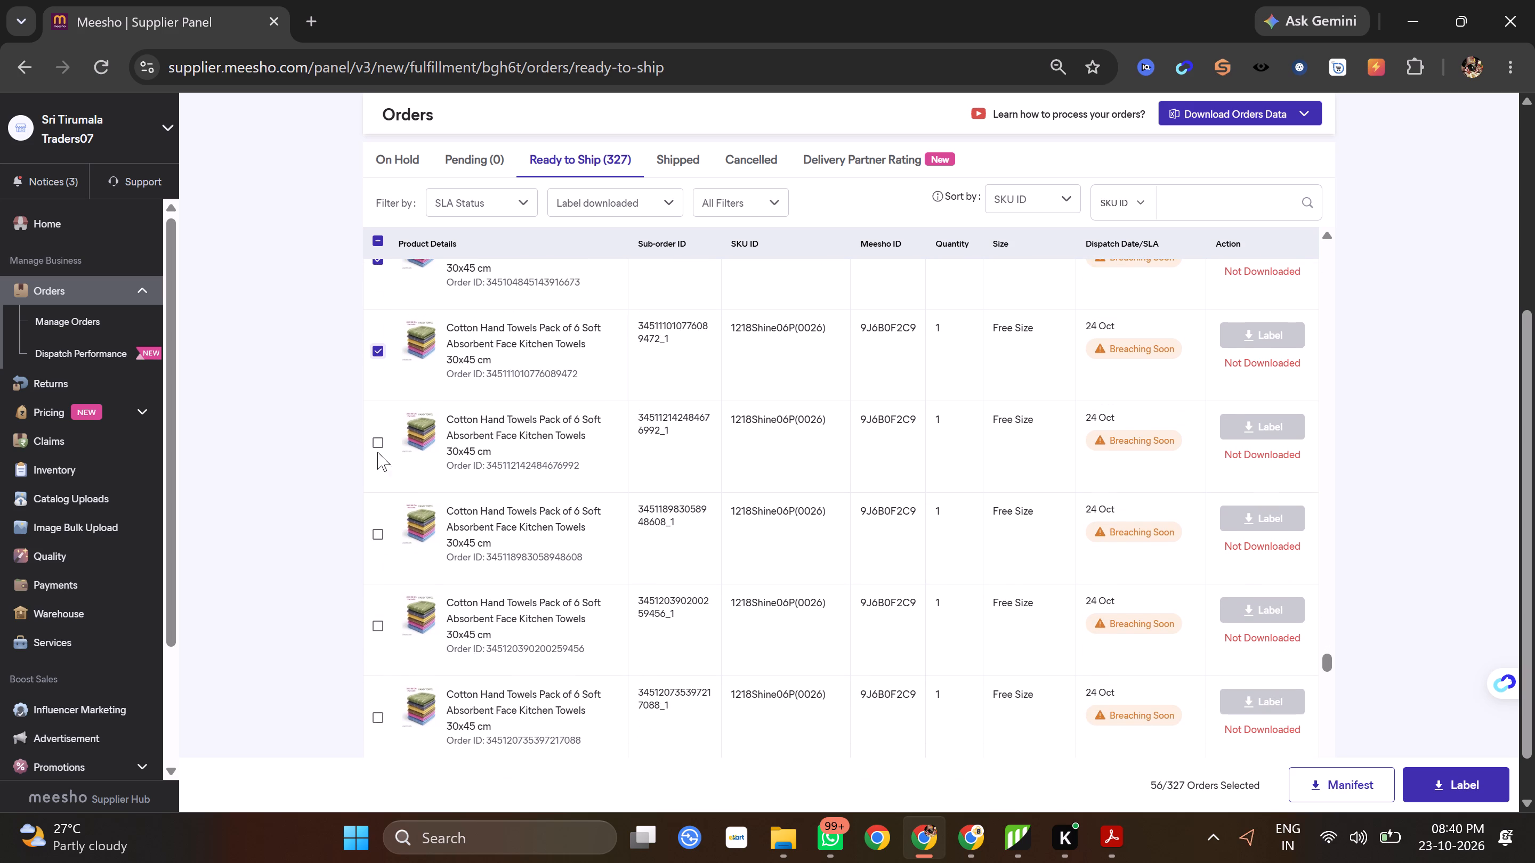
click(377, 442)
click(377, 536)
click(376, 623)
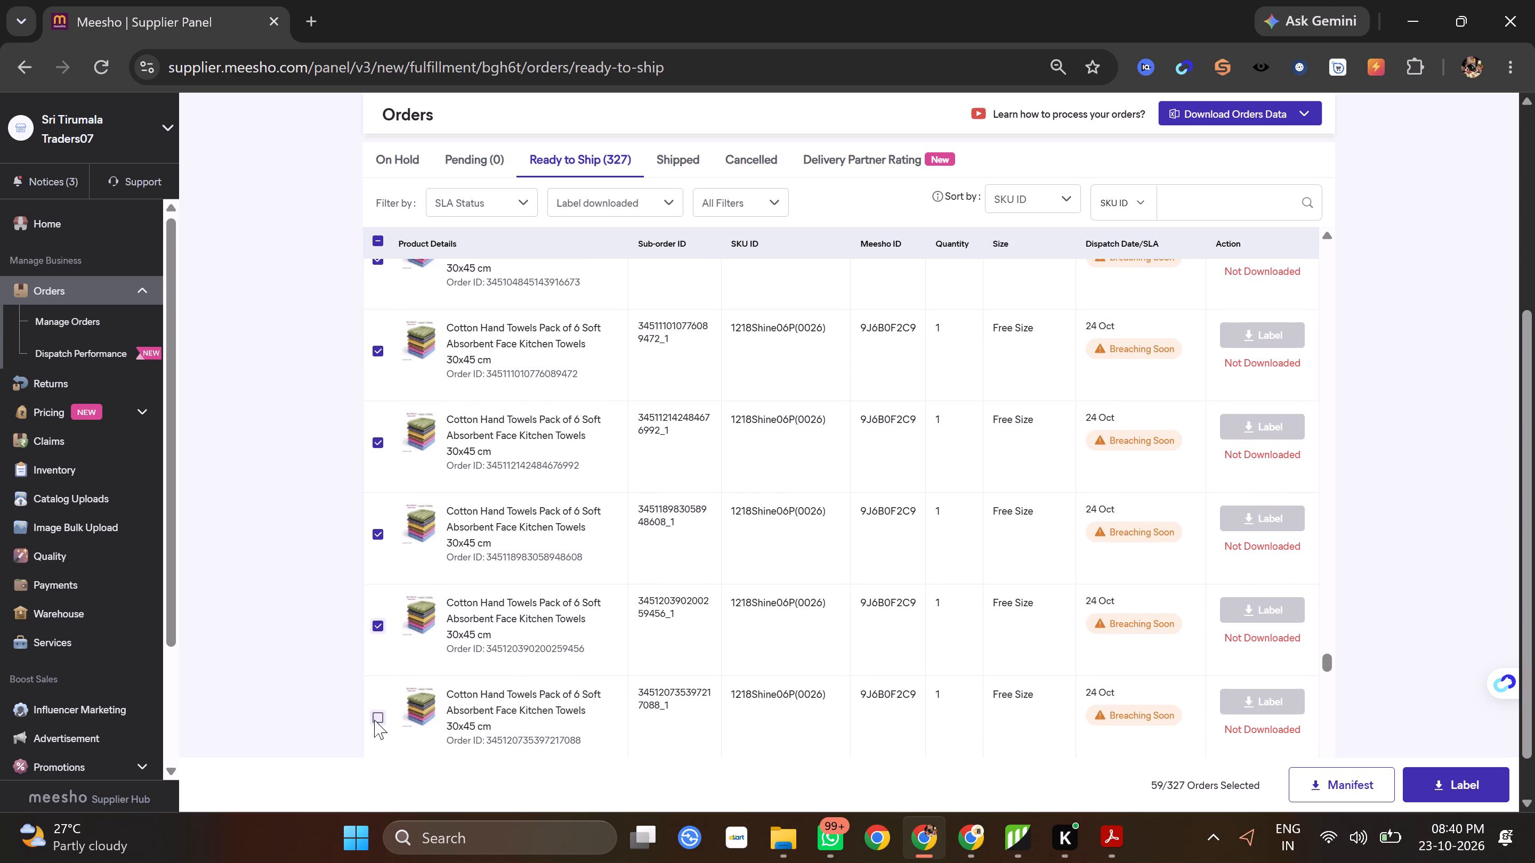
click(374, 720)
scroll(581, 493, down, 2)
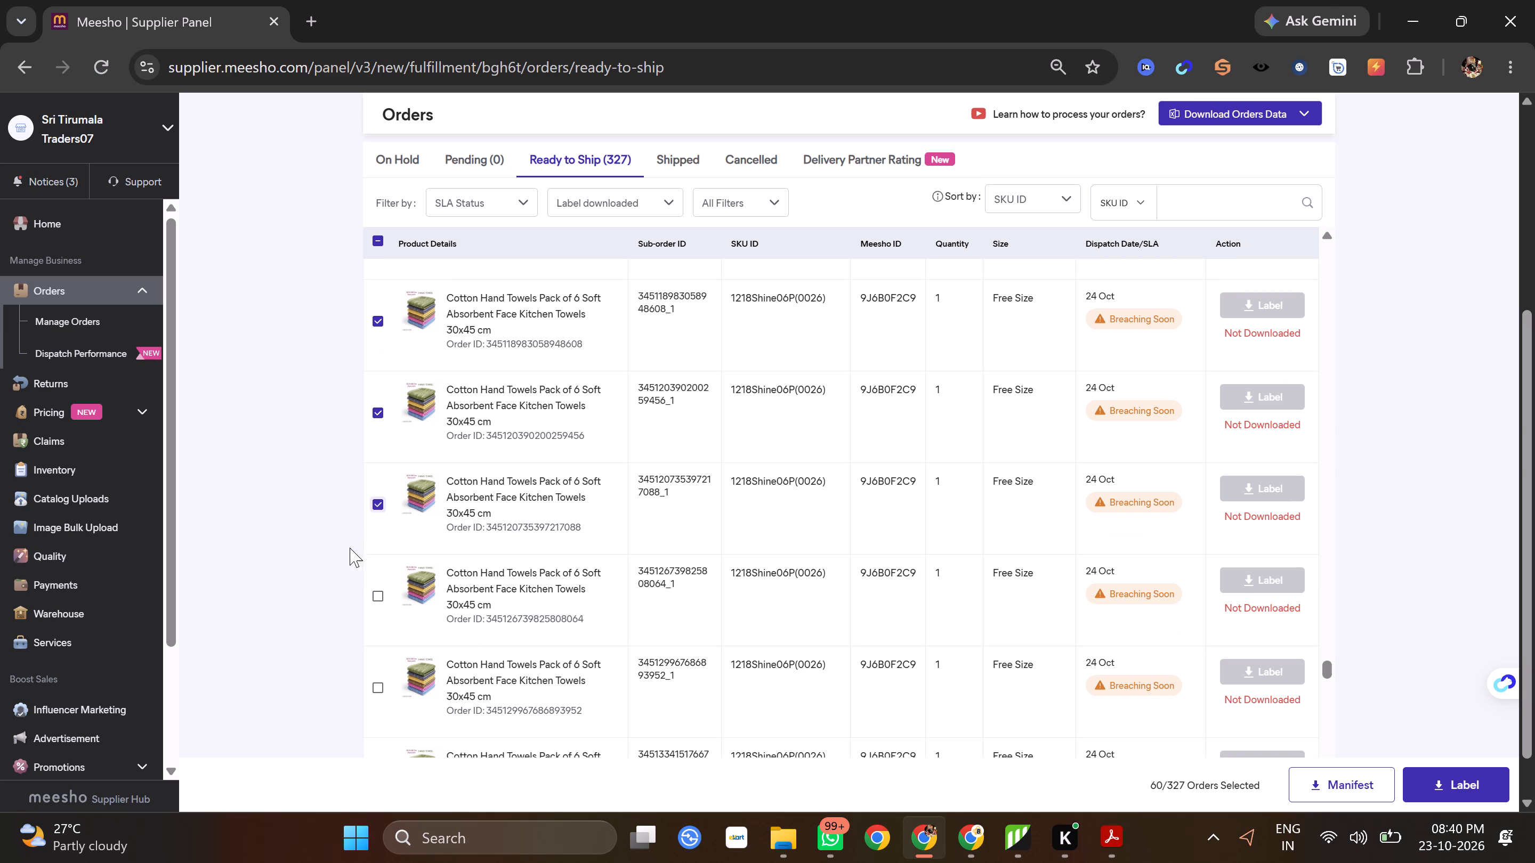
click(373, 593)
click(374, 691)
scroll(577, 483, down, 3)
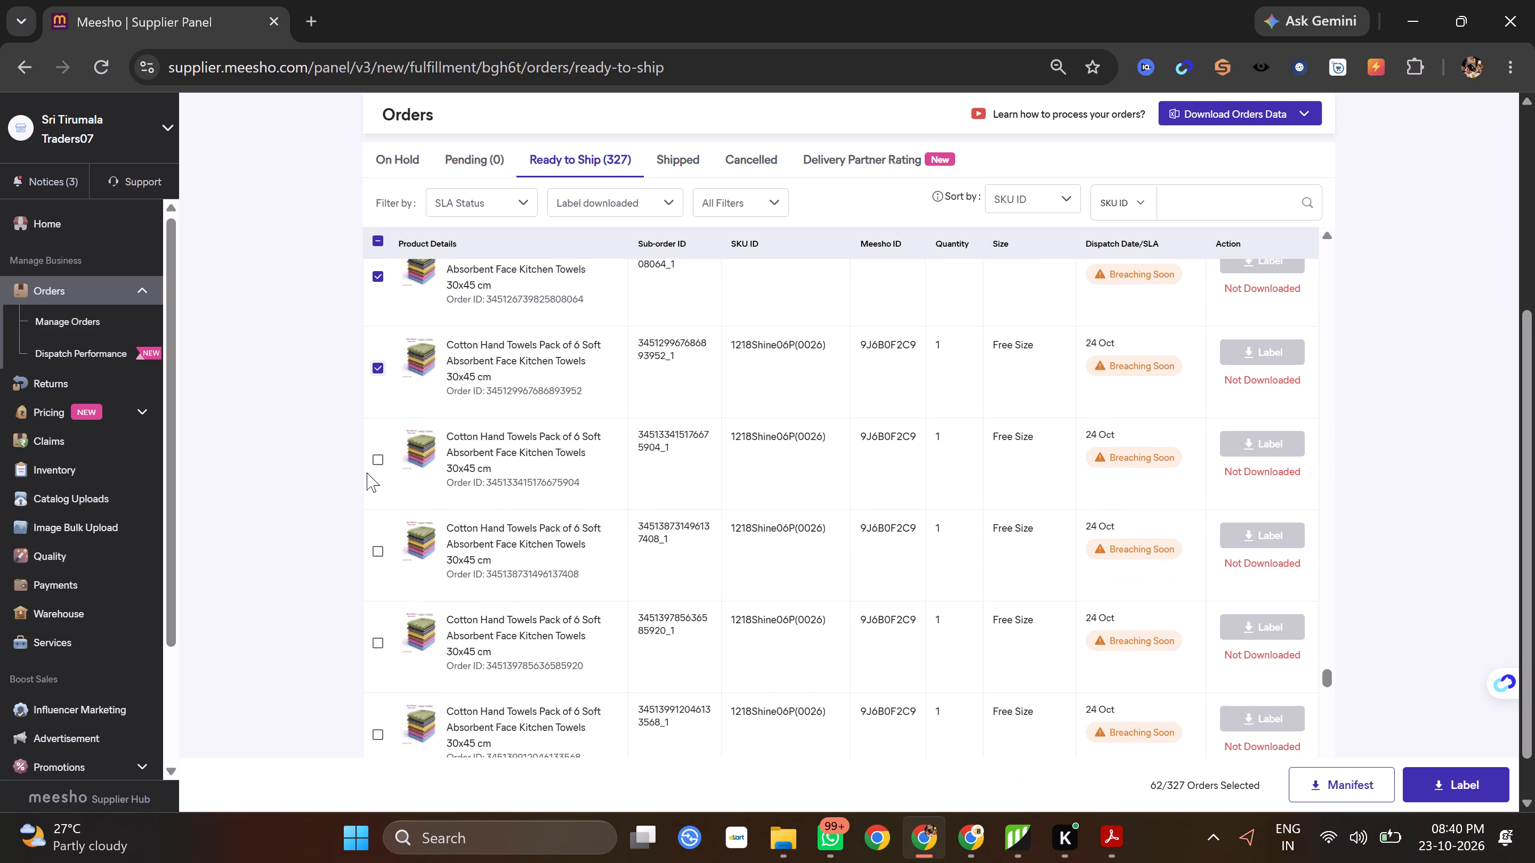
click(370, 461)
click(368, 558)
click(371, 549)
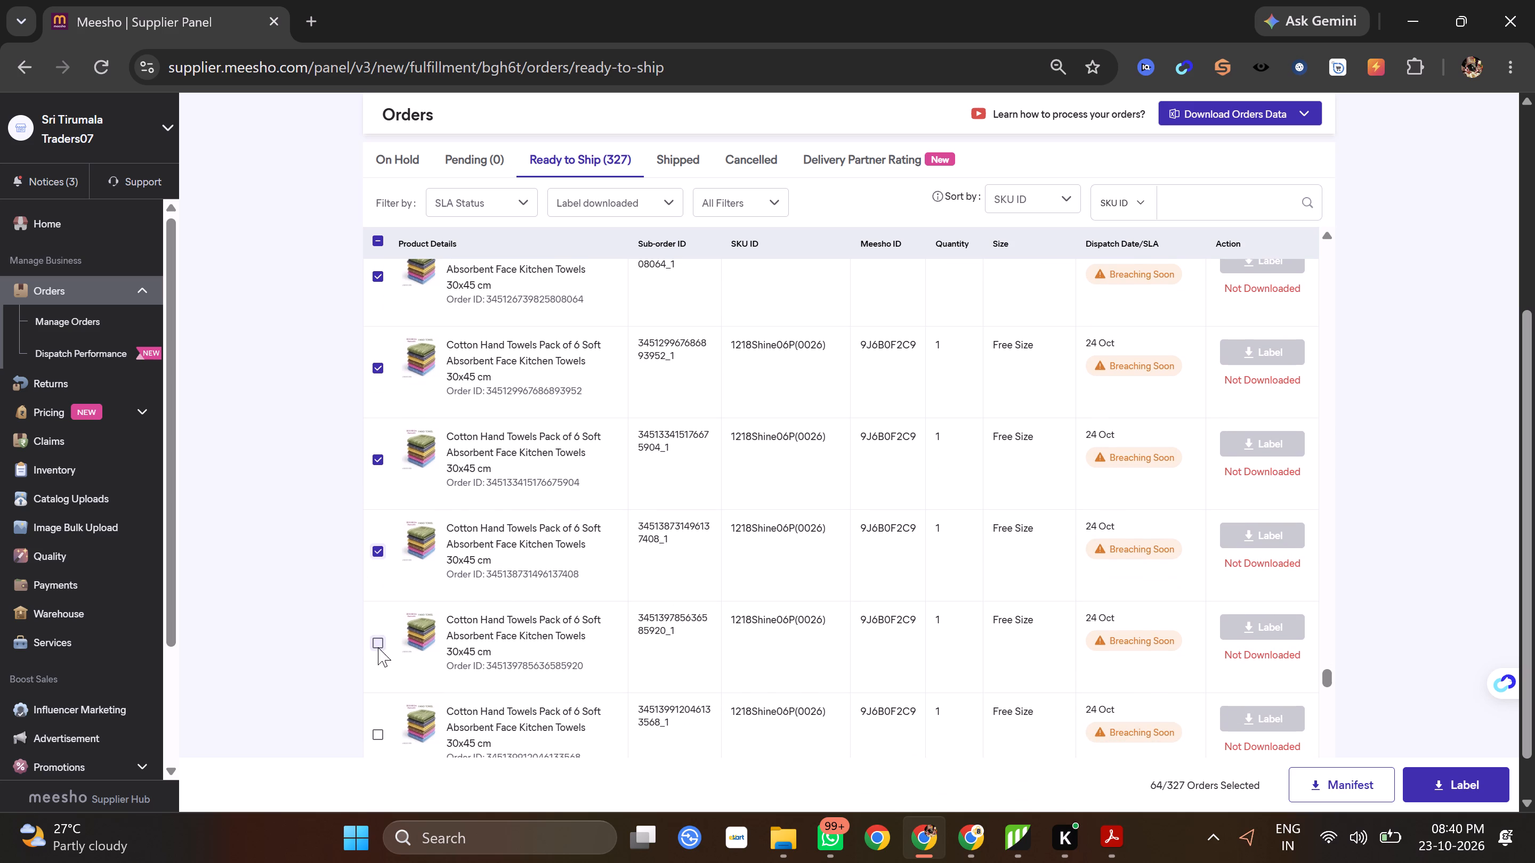
click(377, 647)
click(375, 738)
Add another six 1218Shine06P(0026) orders with dispatch date 24 Oct to the selection.
scroll(586, 500, down, 4)
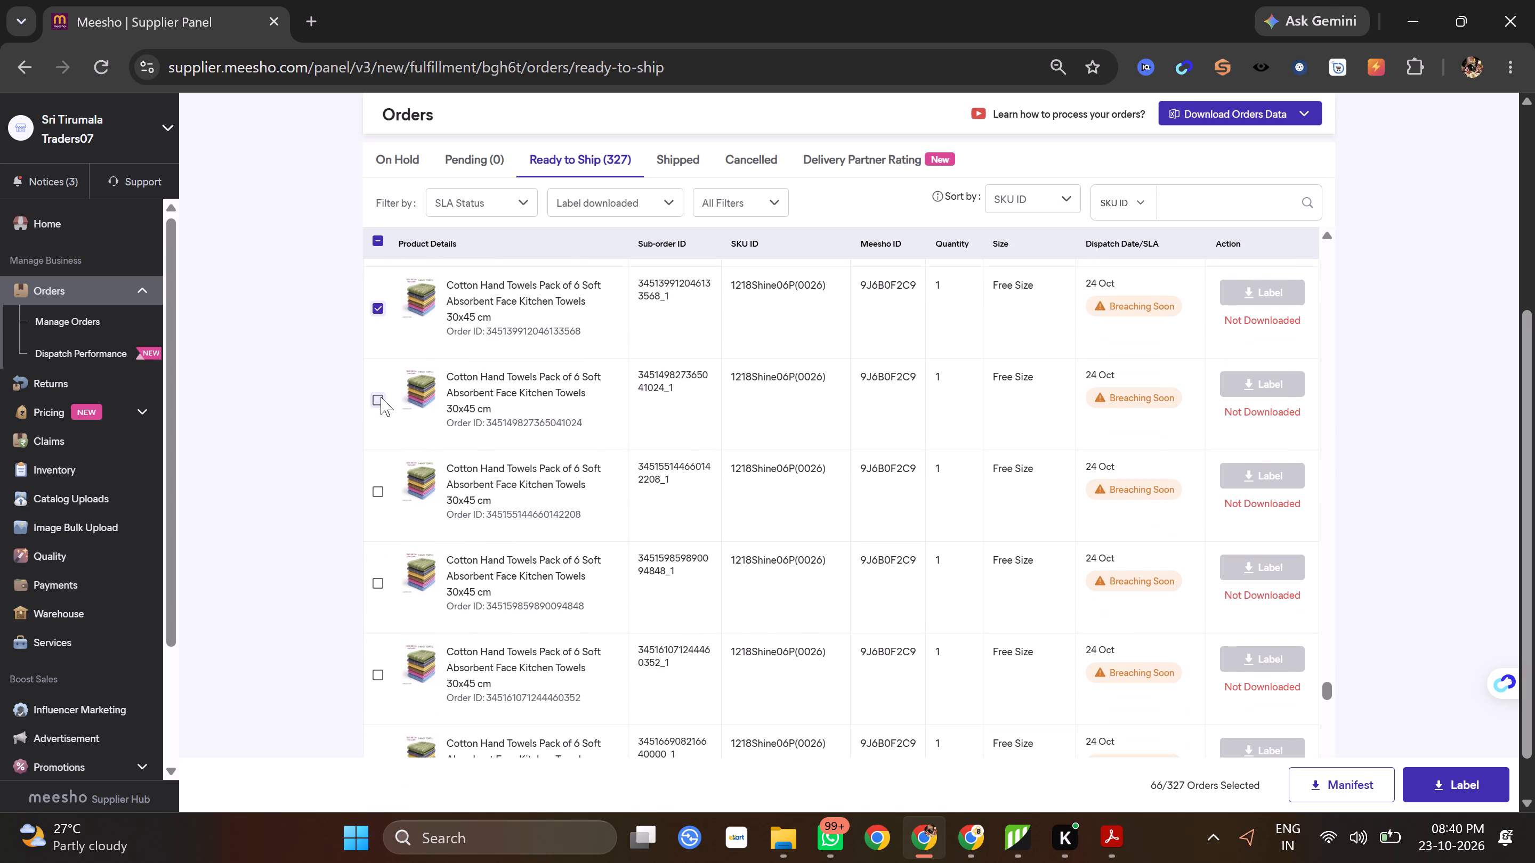
click(378, 398)
click(374, 491)
click(370, 595)
click(370, 583)
click(379, 673)
scroll(553, 379, down, 3)
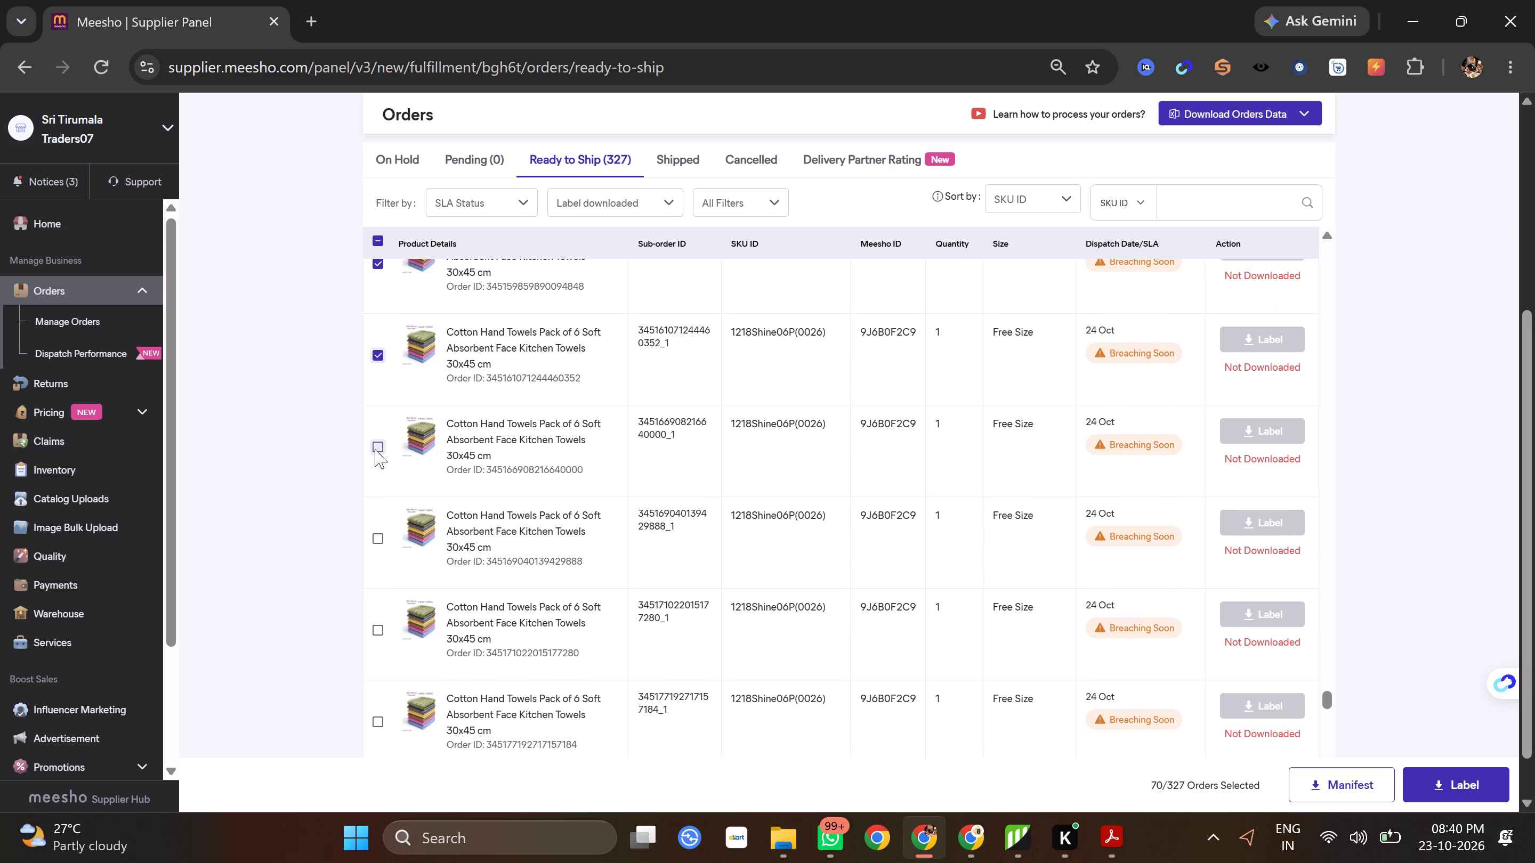
click(375, 449)
click(378, 534)
Add the last eight 1218Shine06P(0026) orders with dispatch date 24 Oct to the selection.
scroll(502, 414, down, 3)
scroll(437, 348, up, 1)
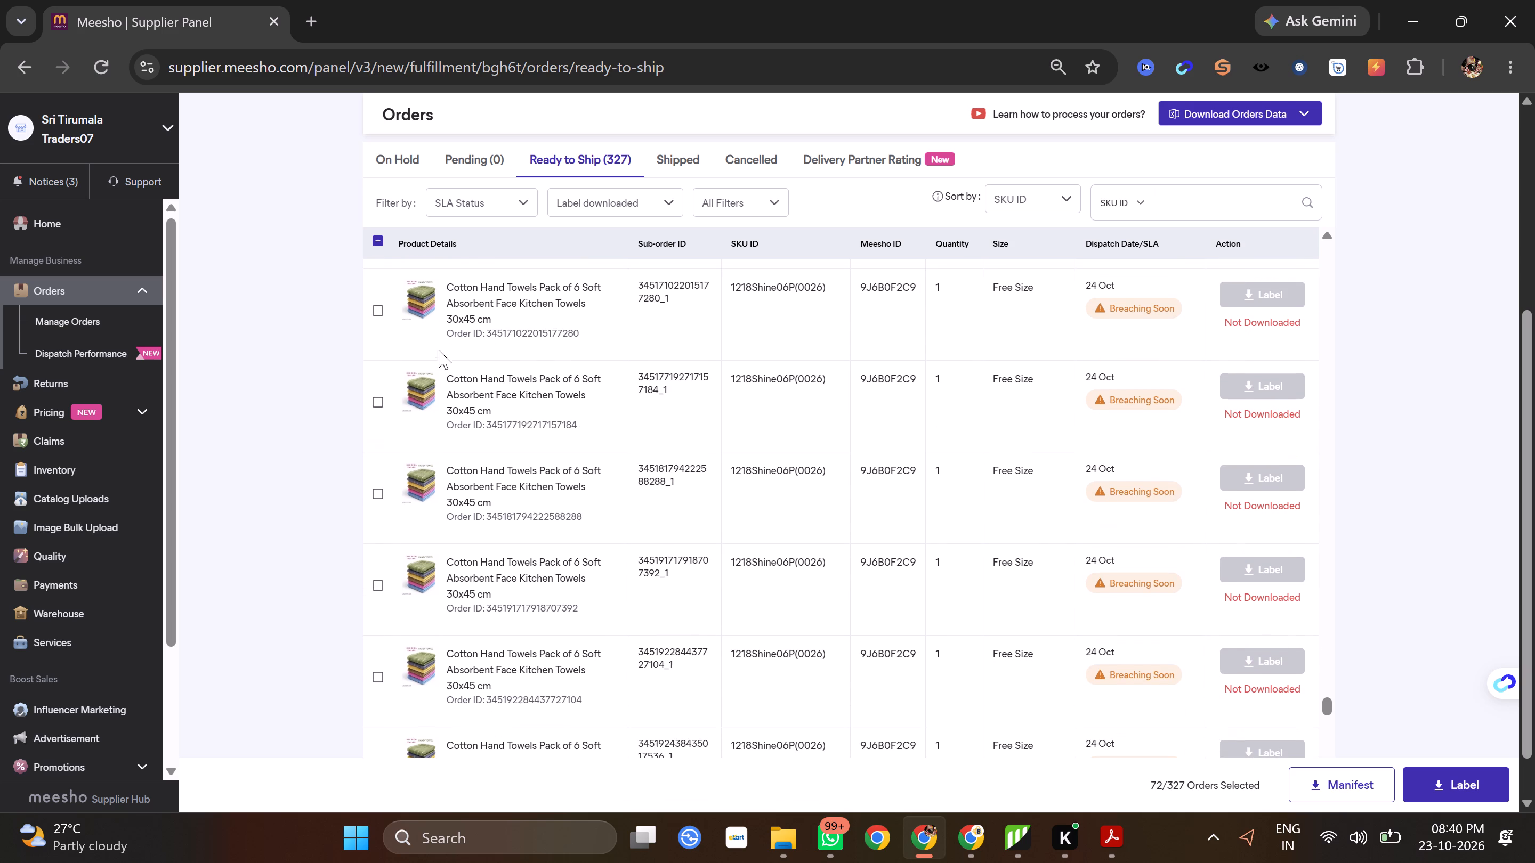
scroll(439, 350, up, 1)
click(379, 517)
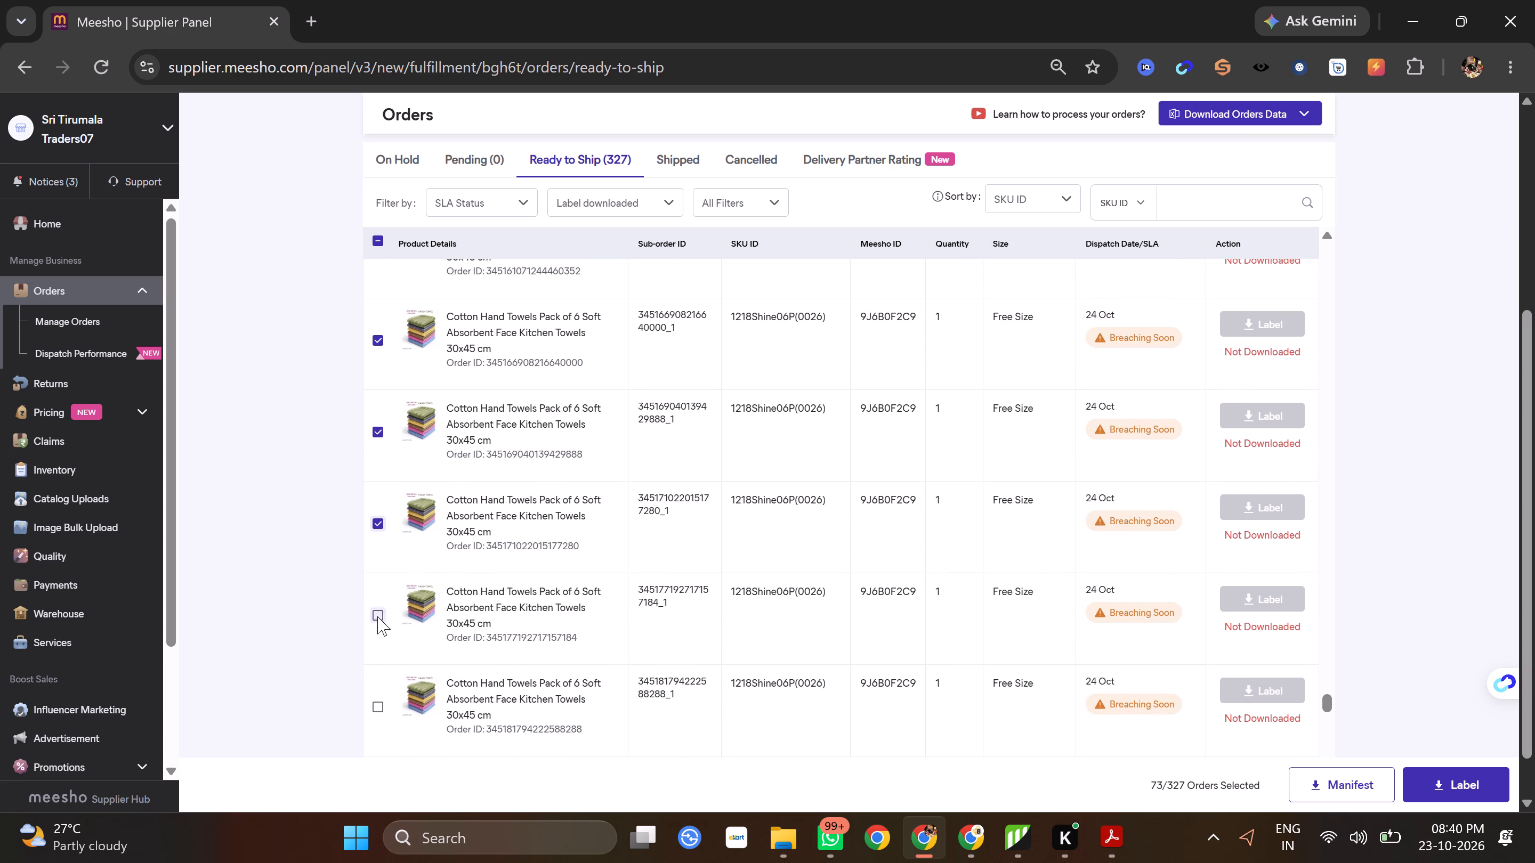
click(375, 605)
click(377, 705)
click(378, 617)
scroll(544, 534, down, 2)
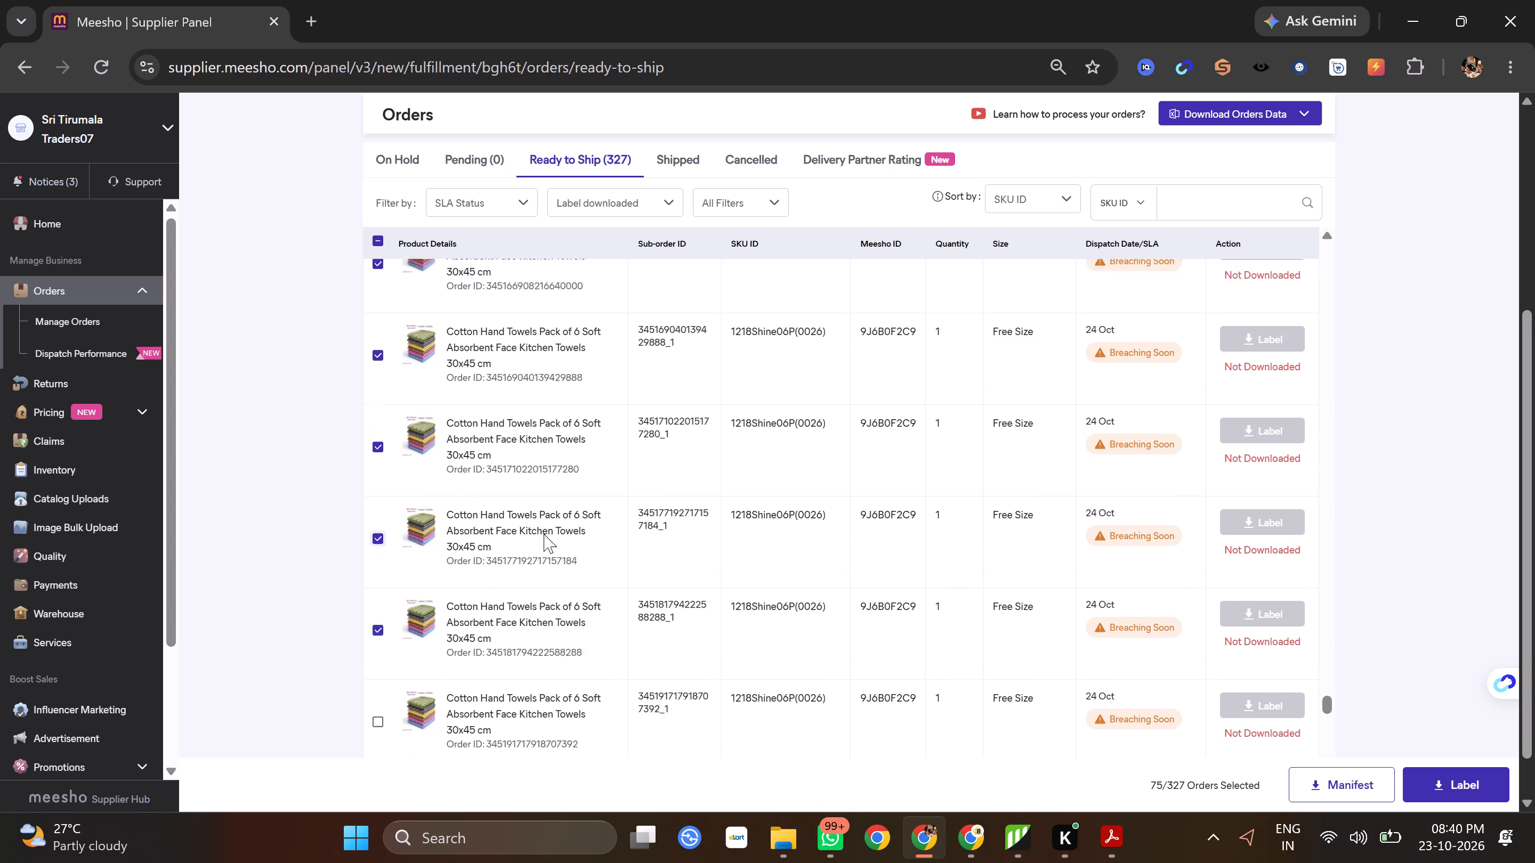
click(378, 584)
click(378, 674)
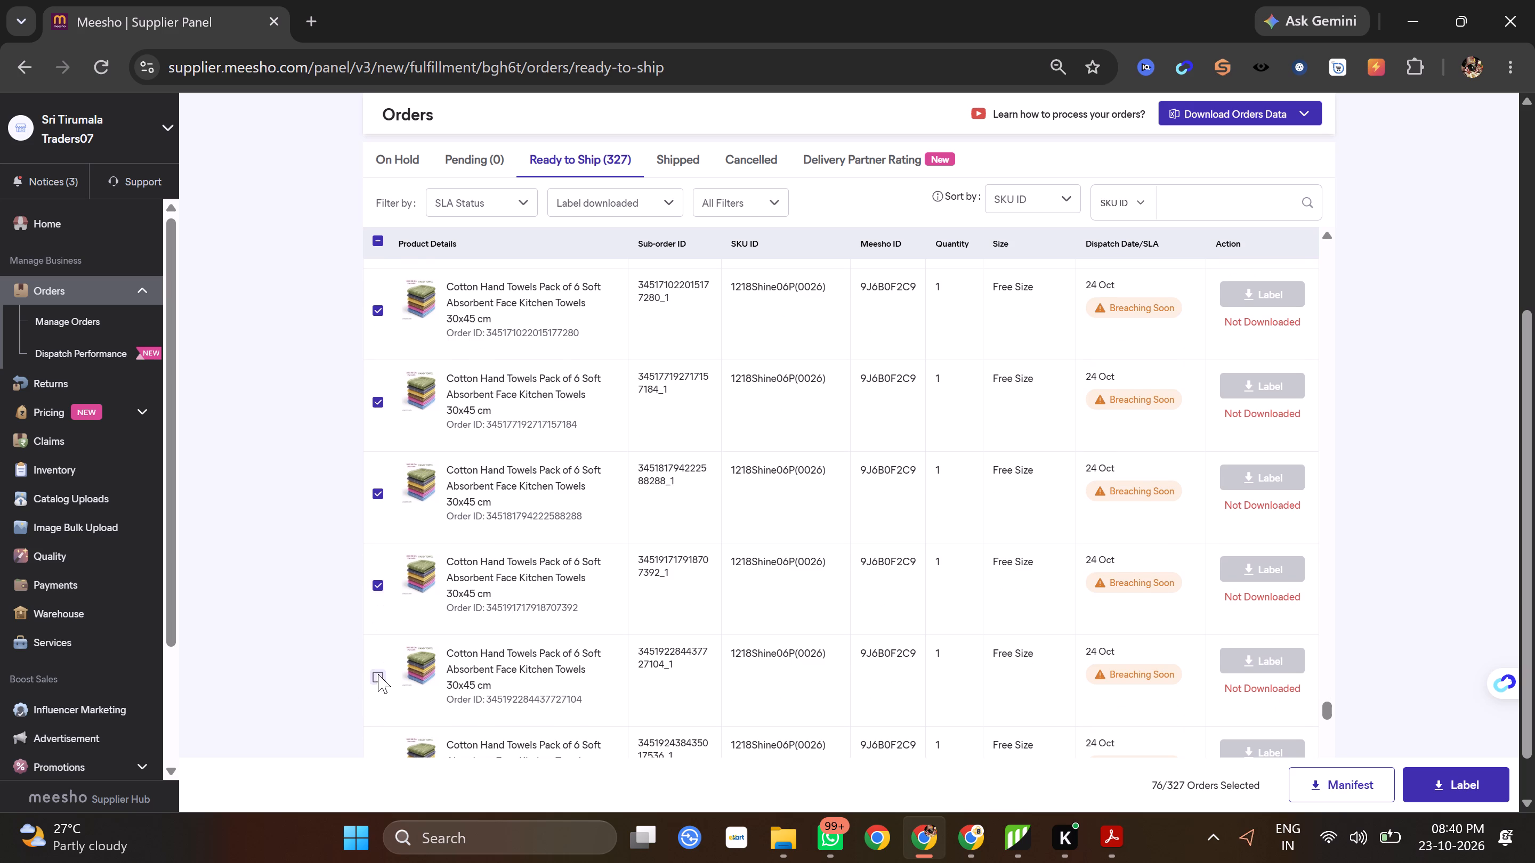
scroll(512, 528, down, 2)
click(373, 556)
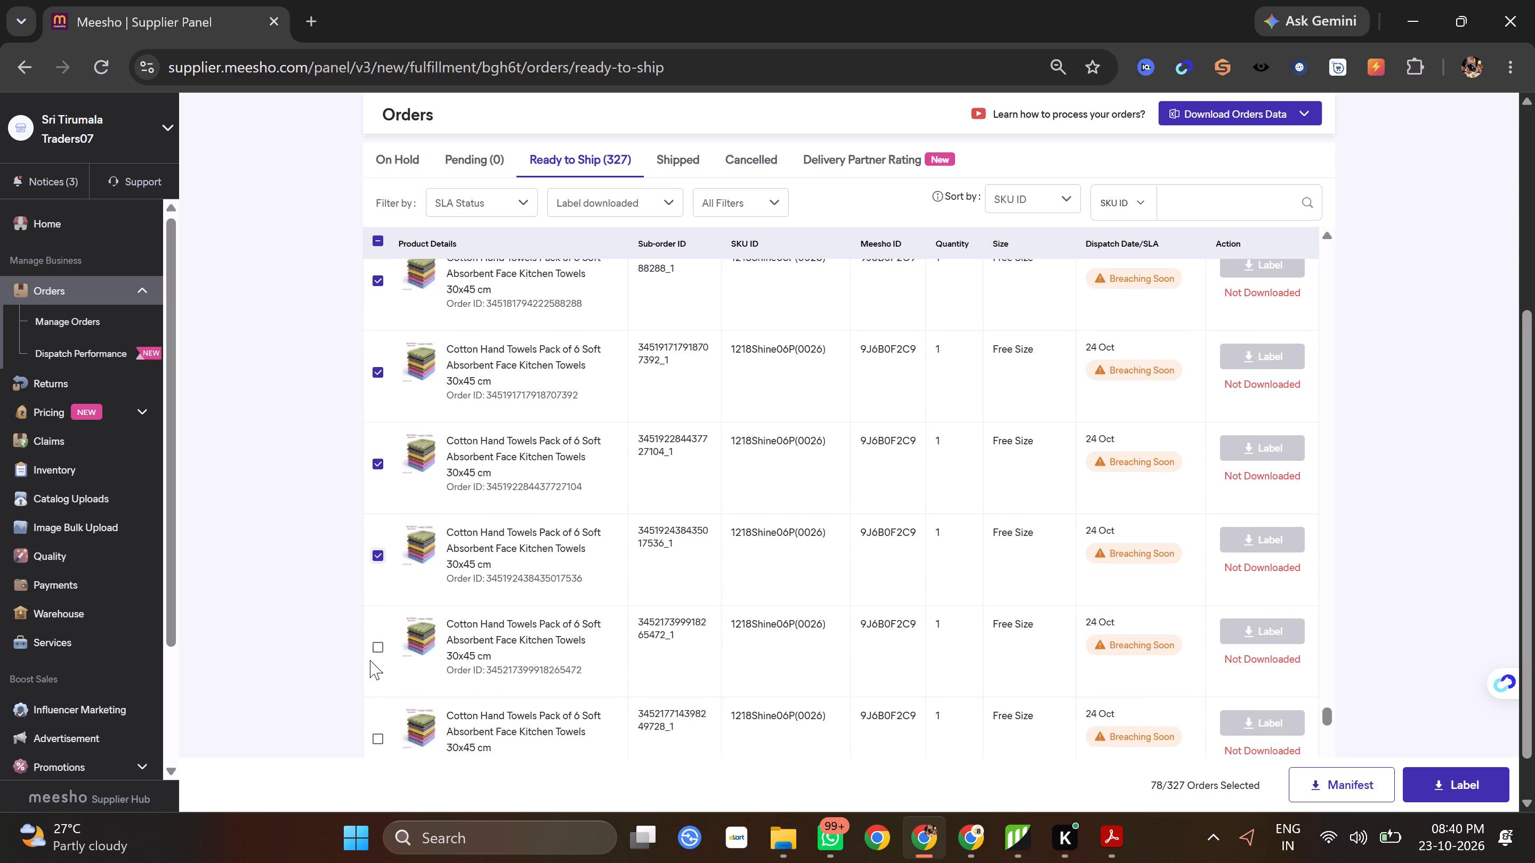
click(374, 646)
scroll(608, 492, down, 3)
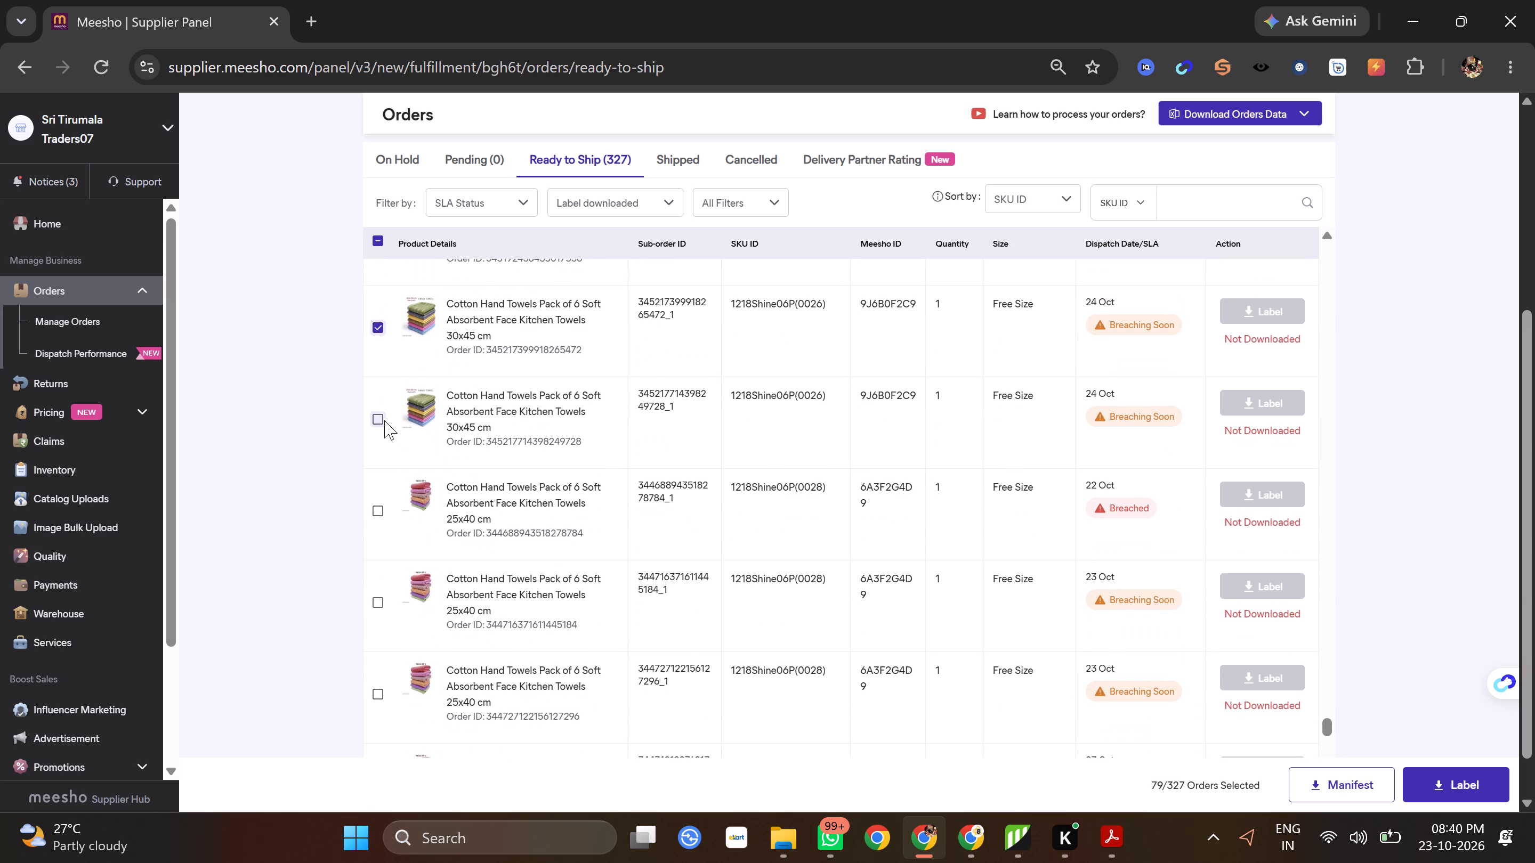
click(381, 415)
Add the 22 Oct order and the first five 23 Oct orders of 1218Shine06P(0028) to the selection.
click(384, 509)
click(372, 600)
click(384, 696)
scroll(537, 539, down, 3)
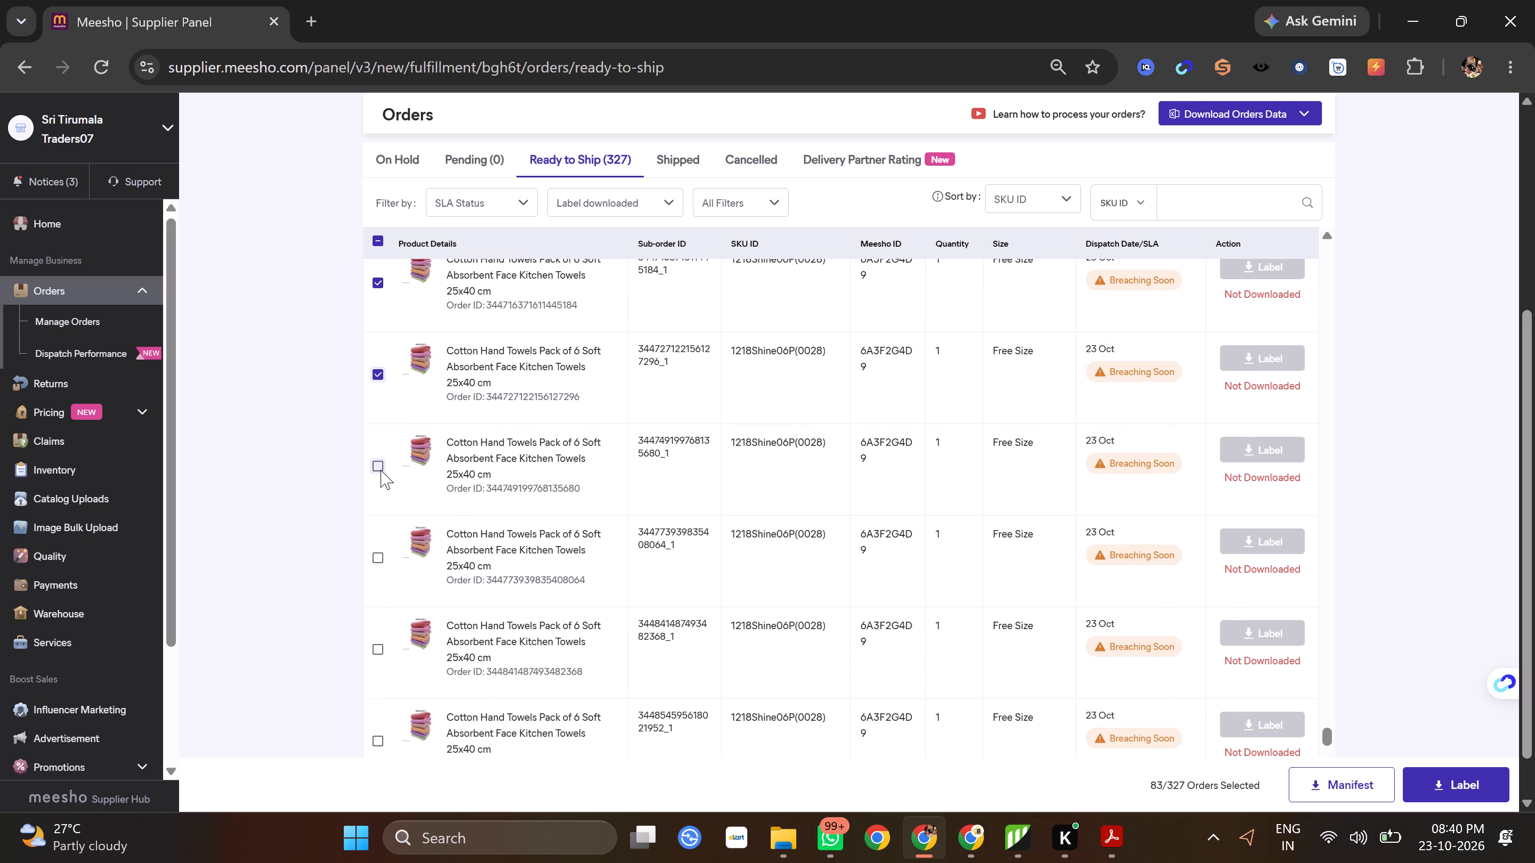
click(375, 462)
click(381, 557)
click(374, 649)
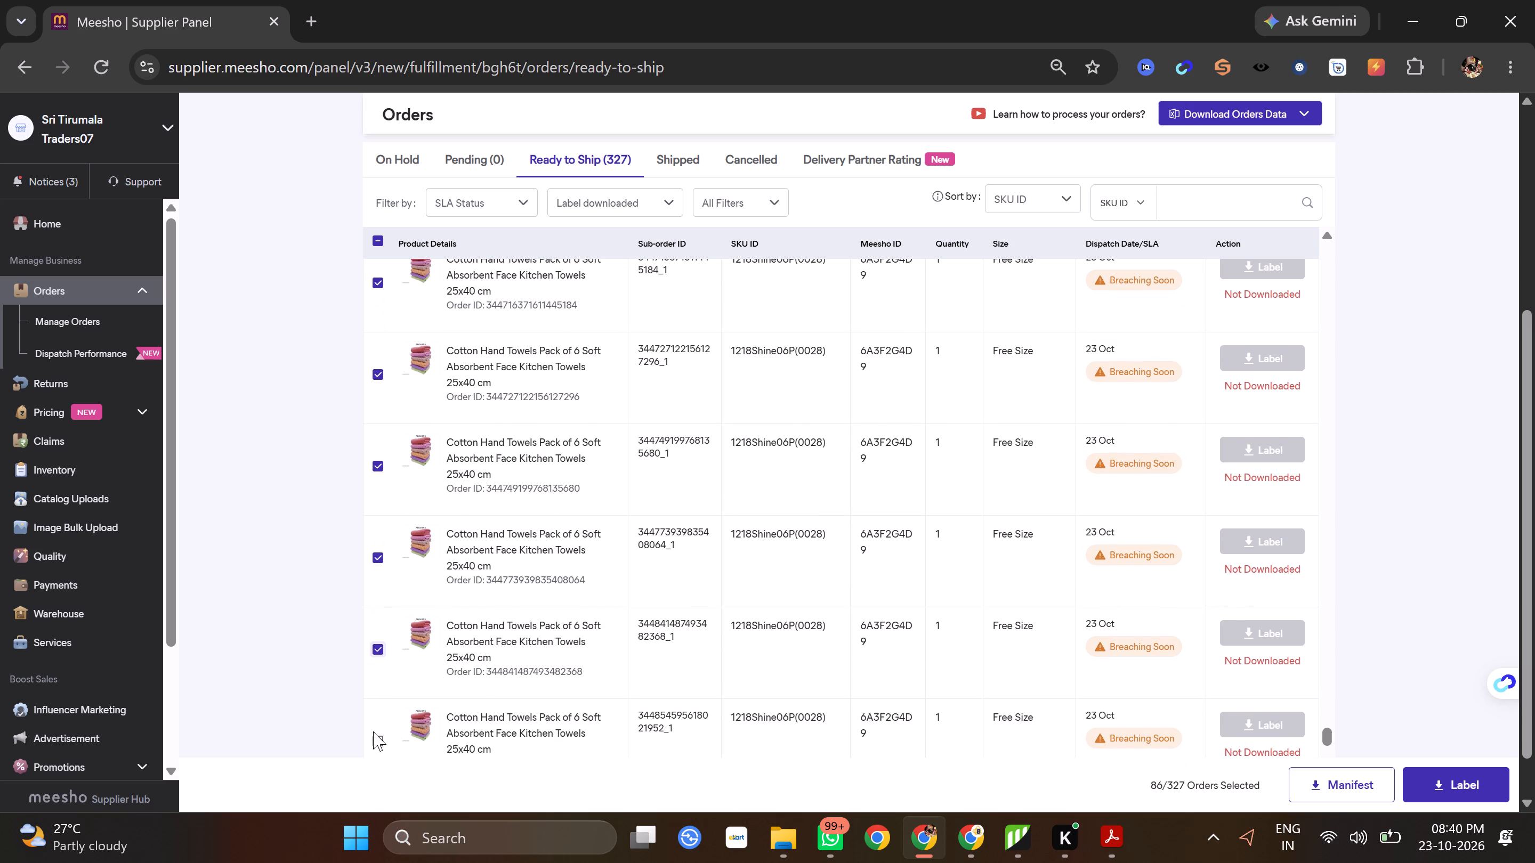
click(373, 732)
Add the remaining five 1218Shine06P(0028) orders with dispatch date 23 Oct to the selection.
scroll(577, 442, down, 3)
click(382, 426)
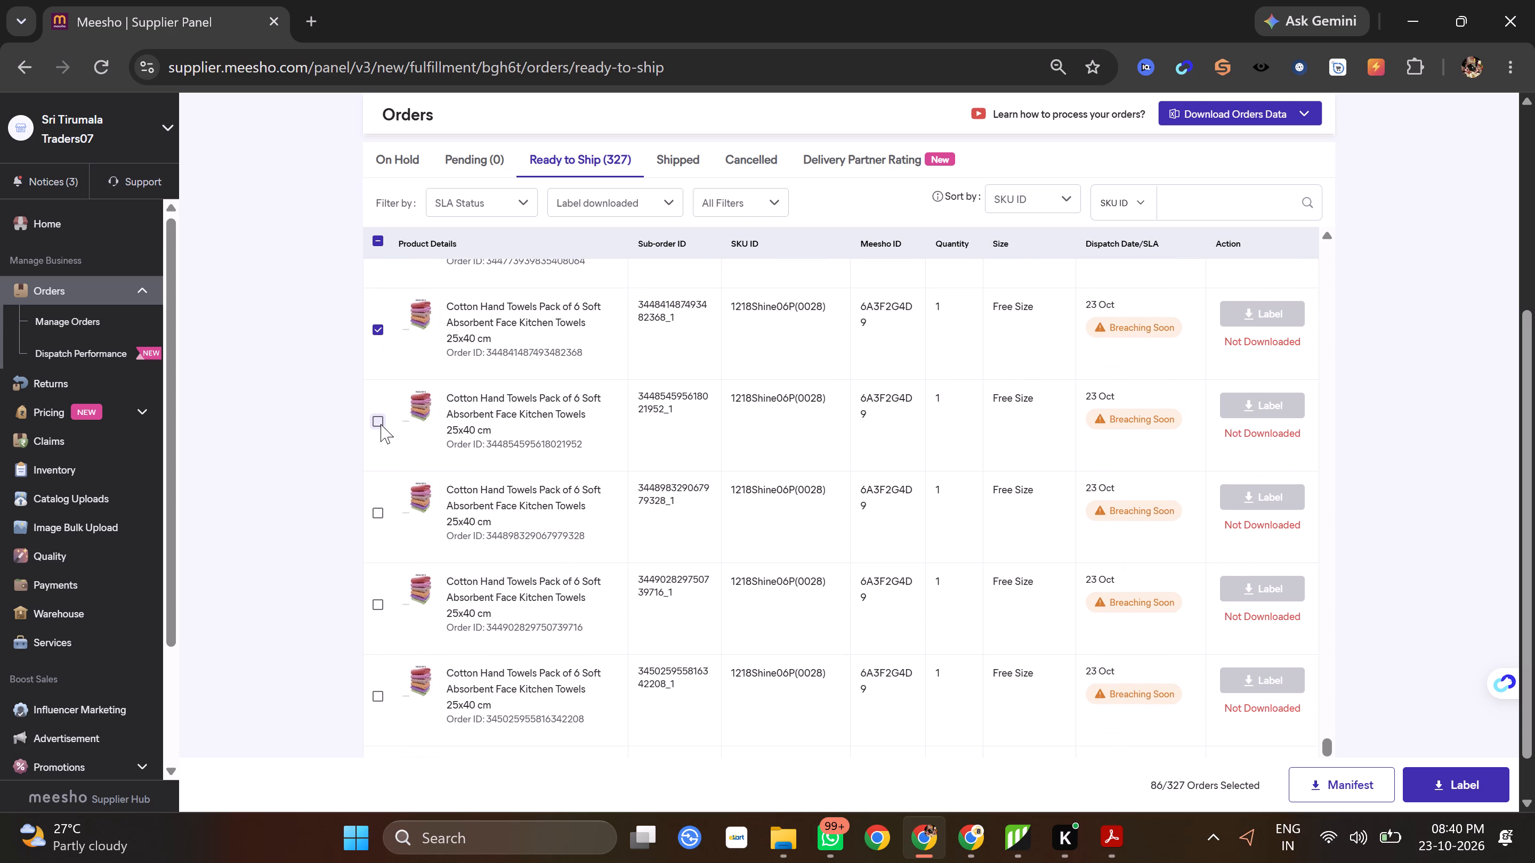
click(374, 511)
click(372, 606)
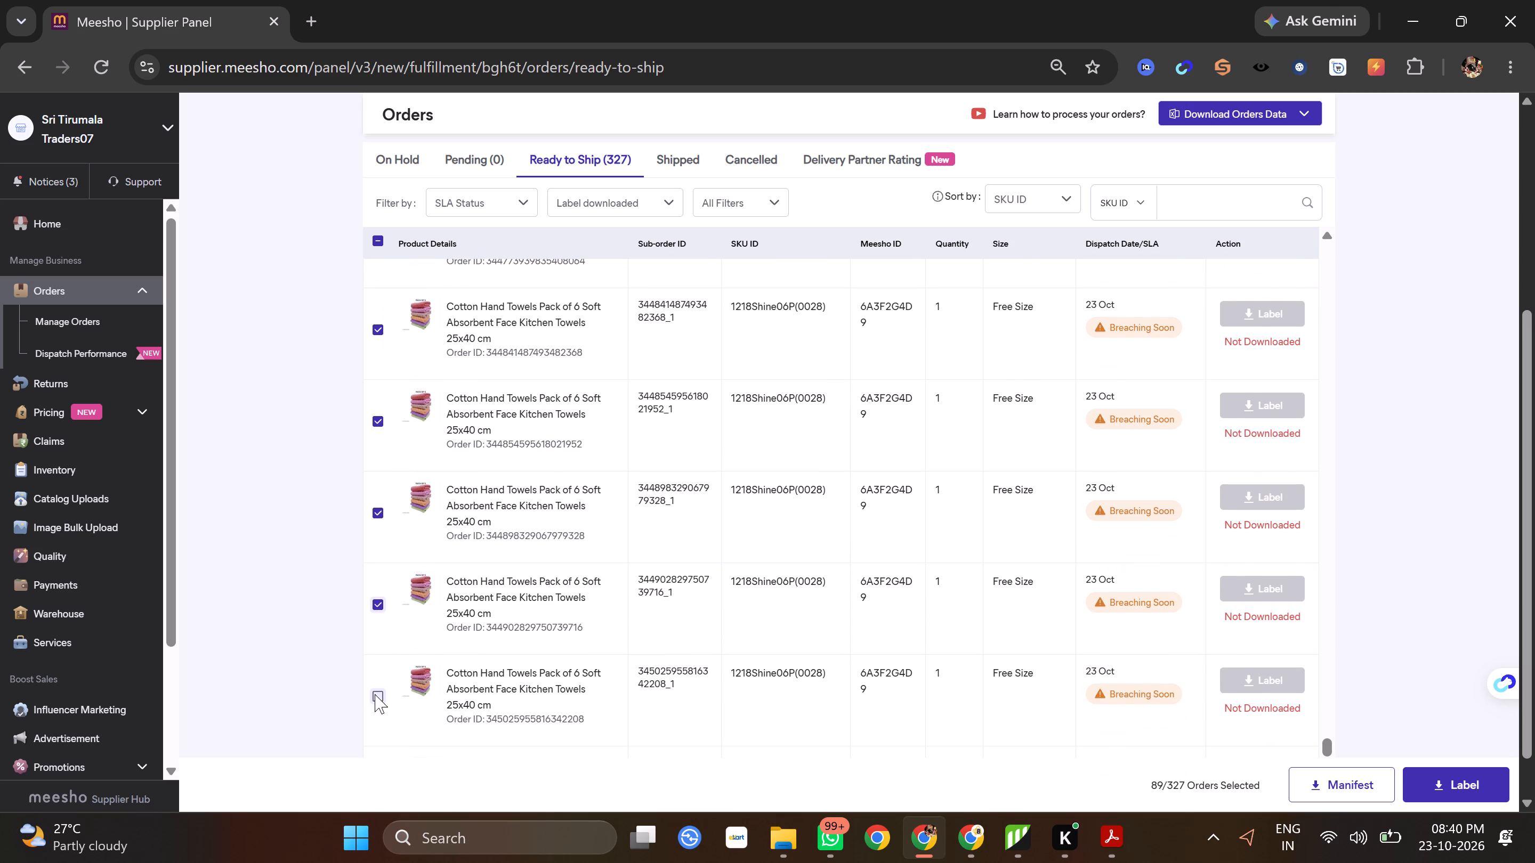
click(375, 694)
scroll(497, 518, down, 2)
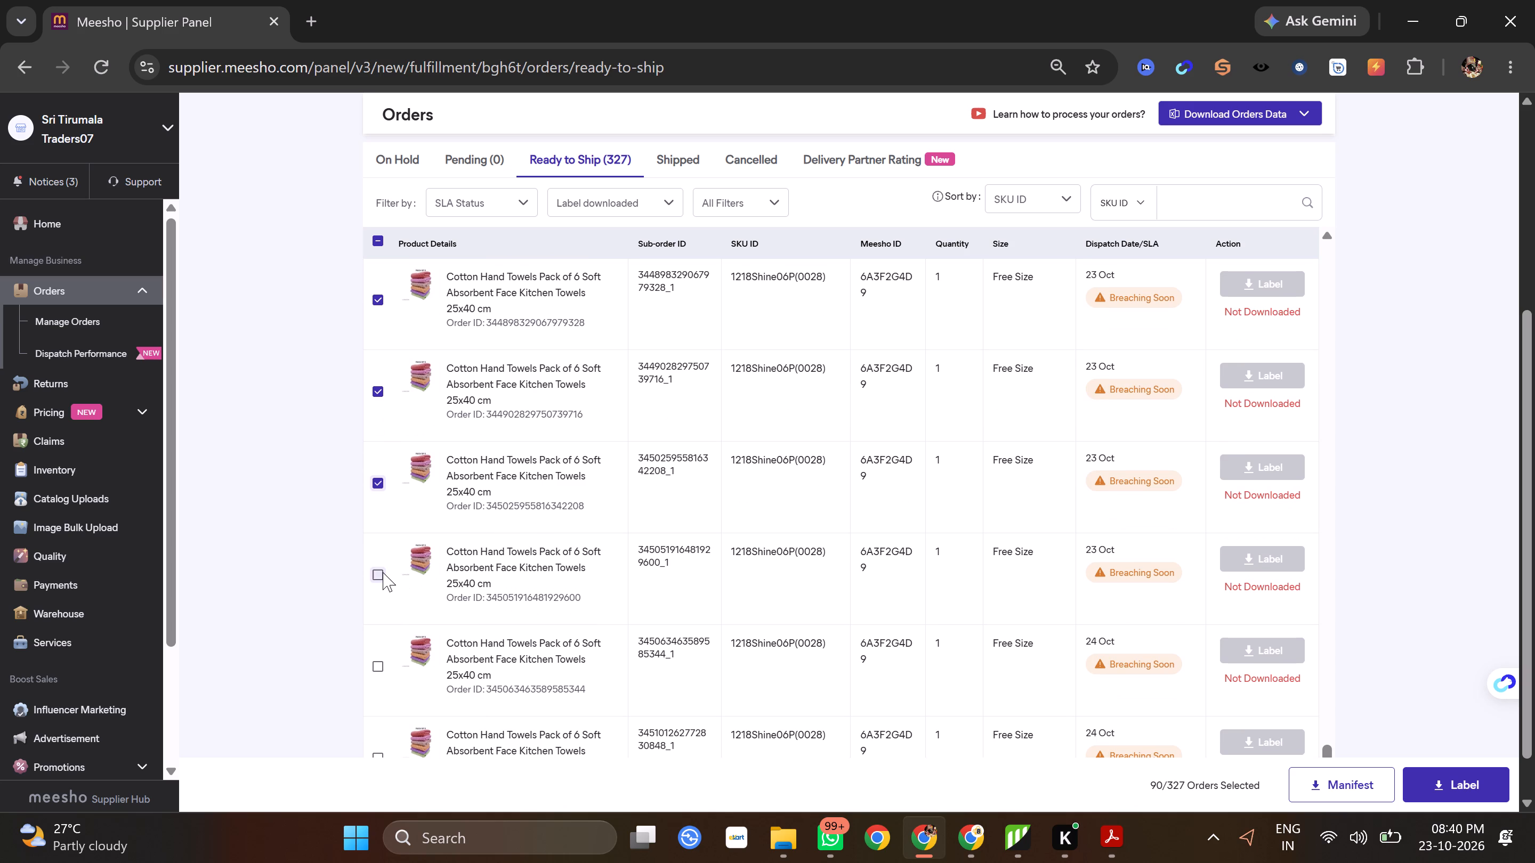
click(377, 568)
Add the seven 1218Shine06P(0028) orders with dispatch date 24 Oct to the selection.
scroll(404, 530, down, 2)
click(376, 450)
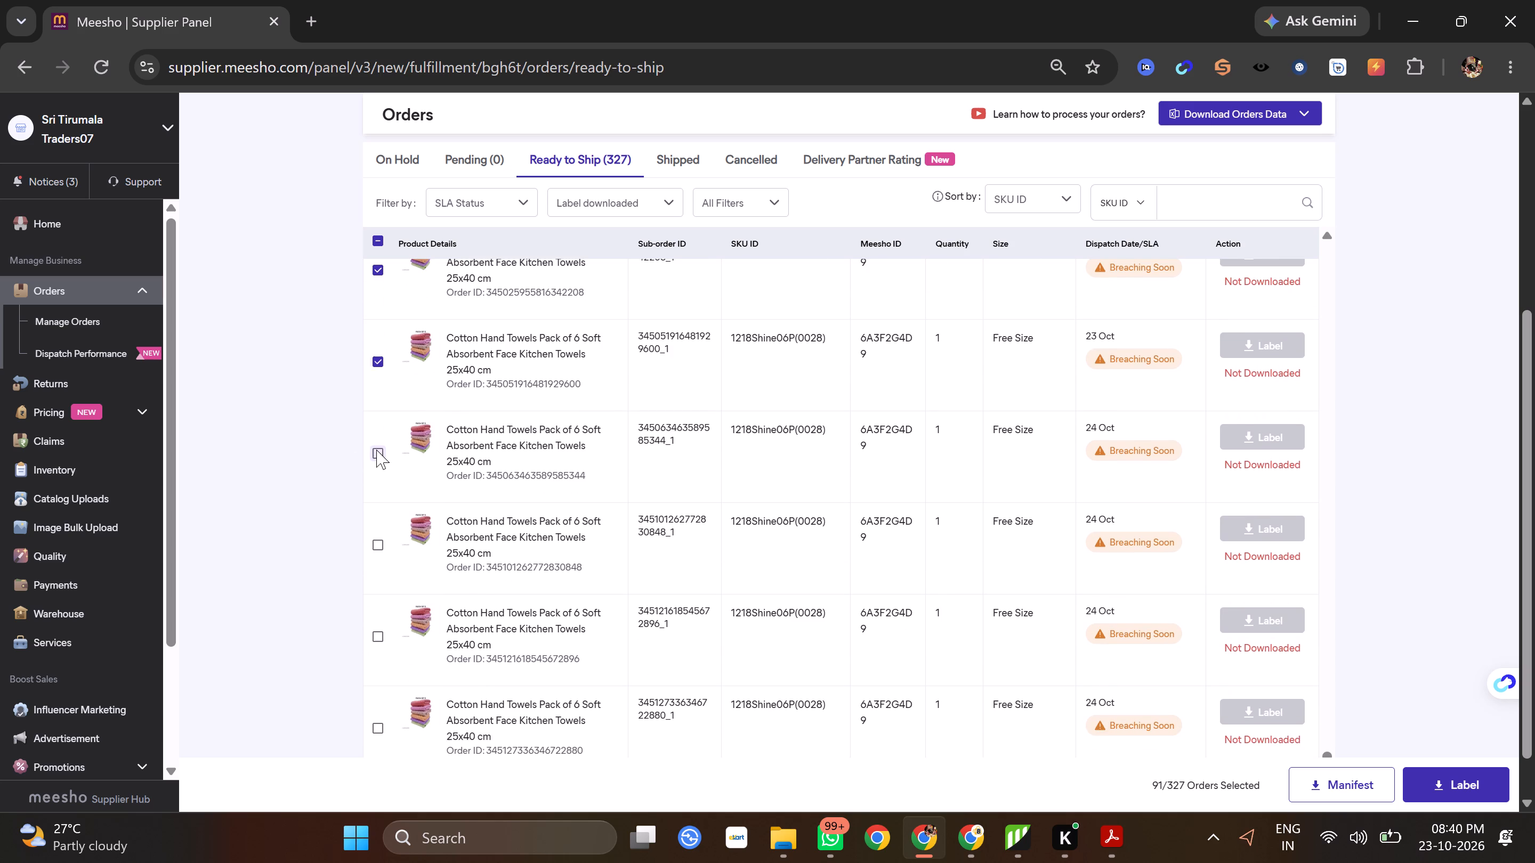
click(377, 545)
click(379, 637)
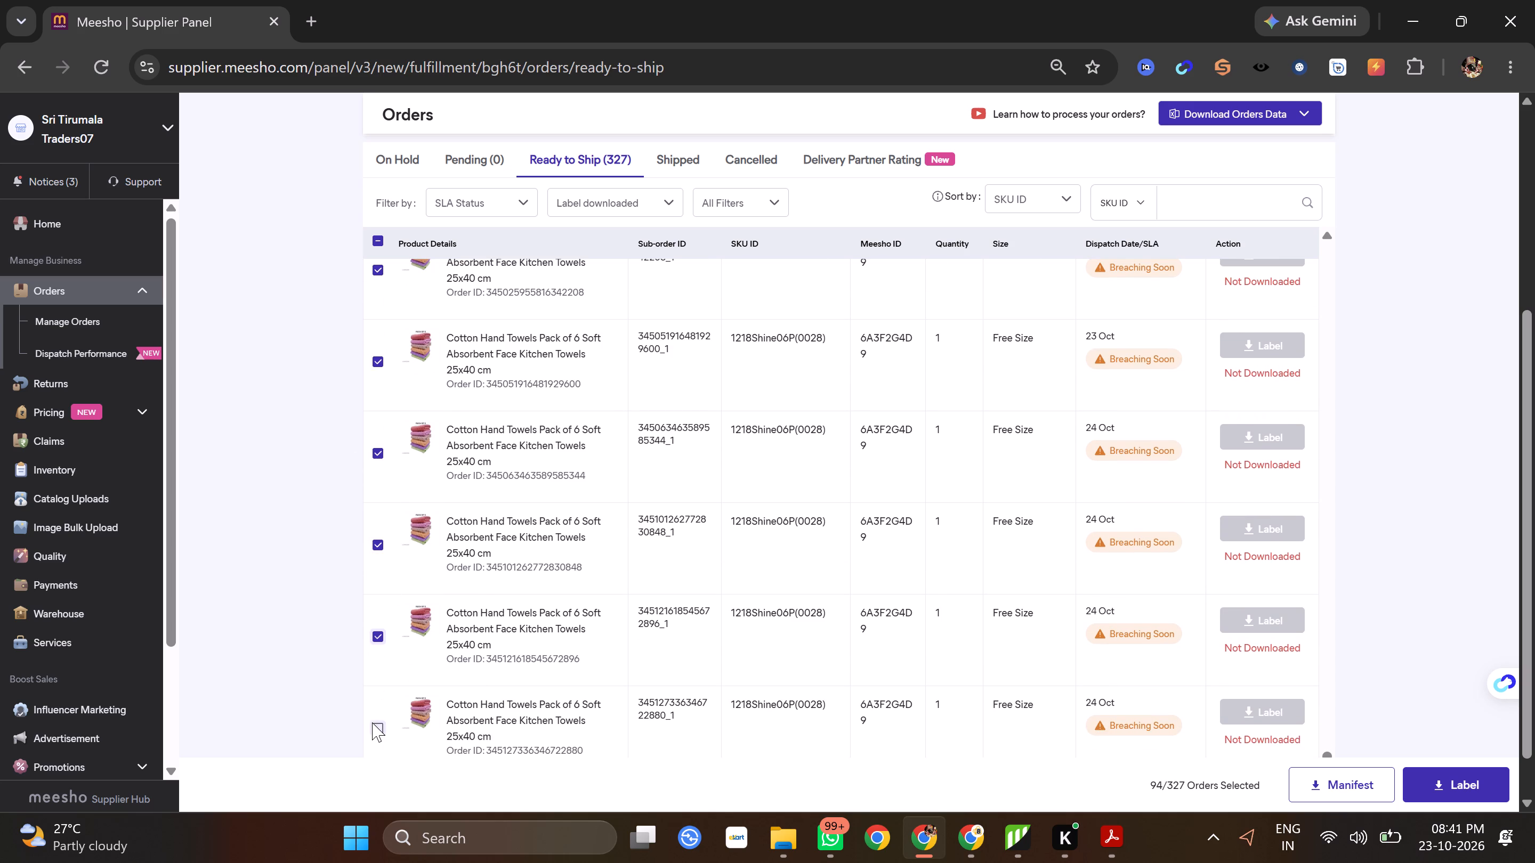
click(377, 722)
scroll(494, 536, down, 1)
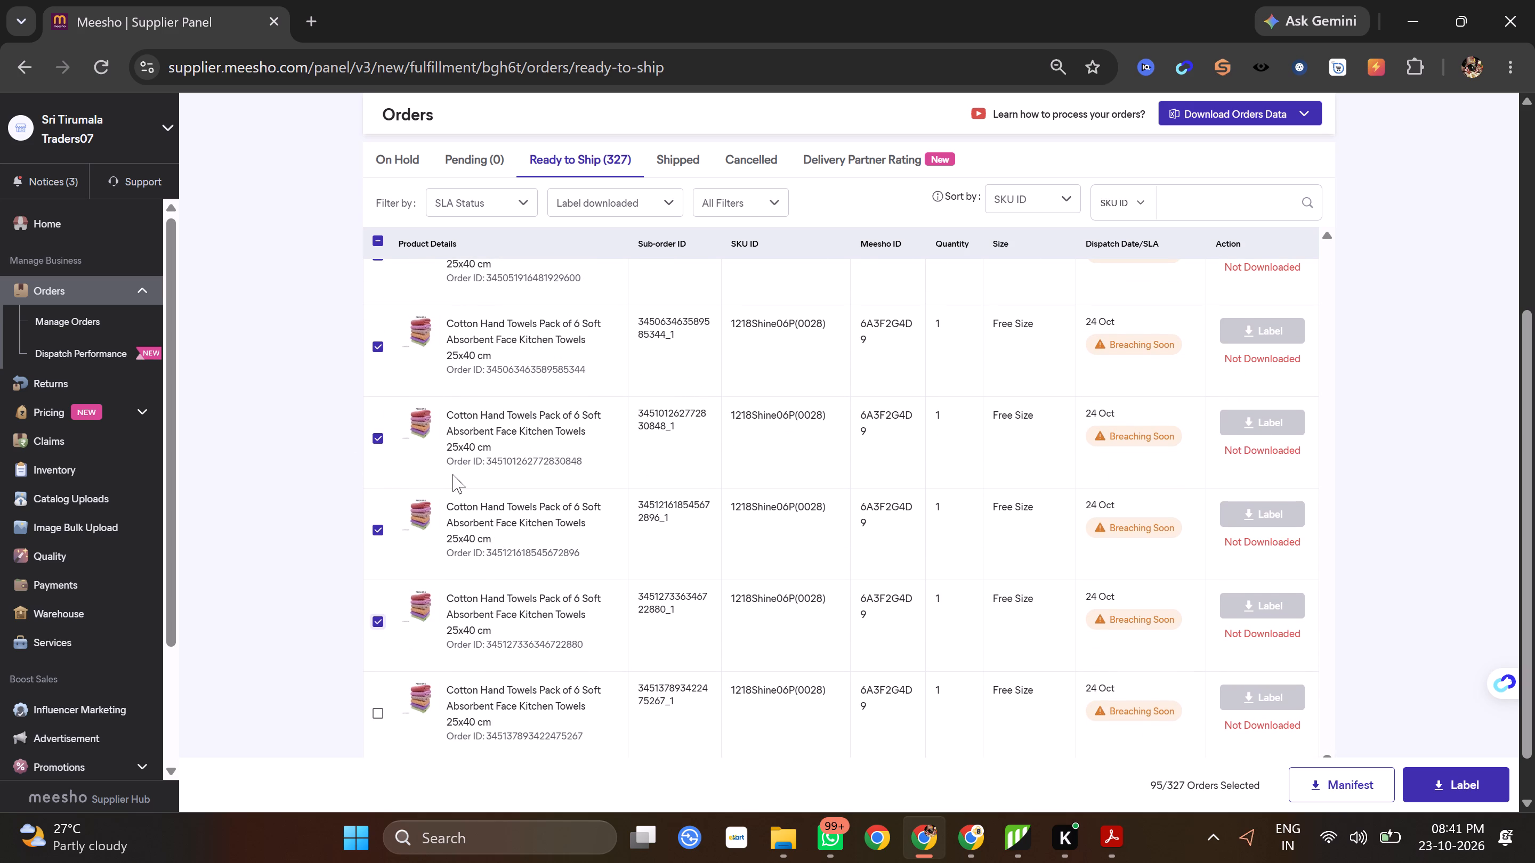
scroll(466, 464, down, 1)
click(382, 605)
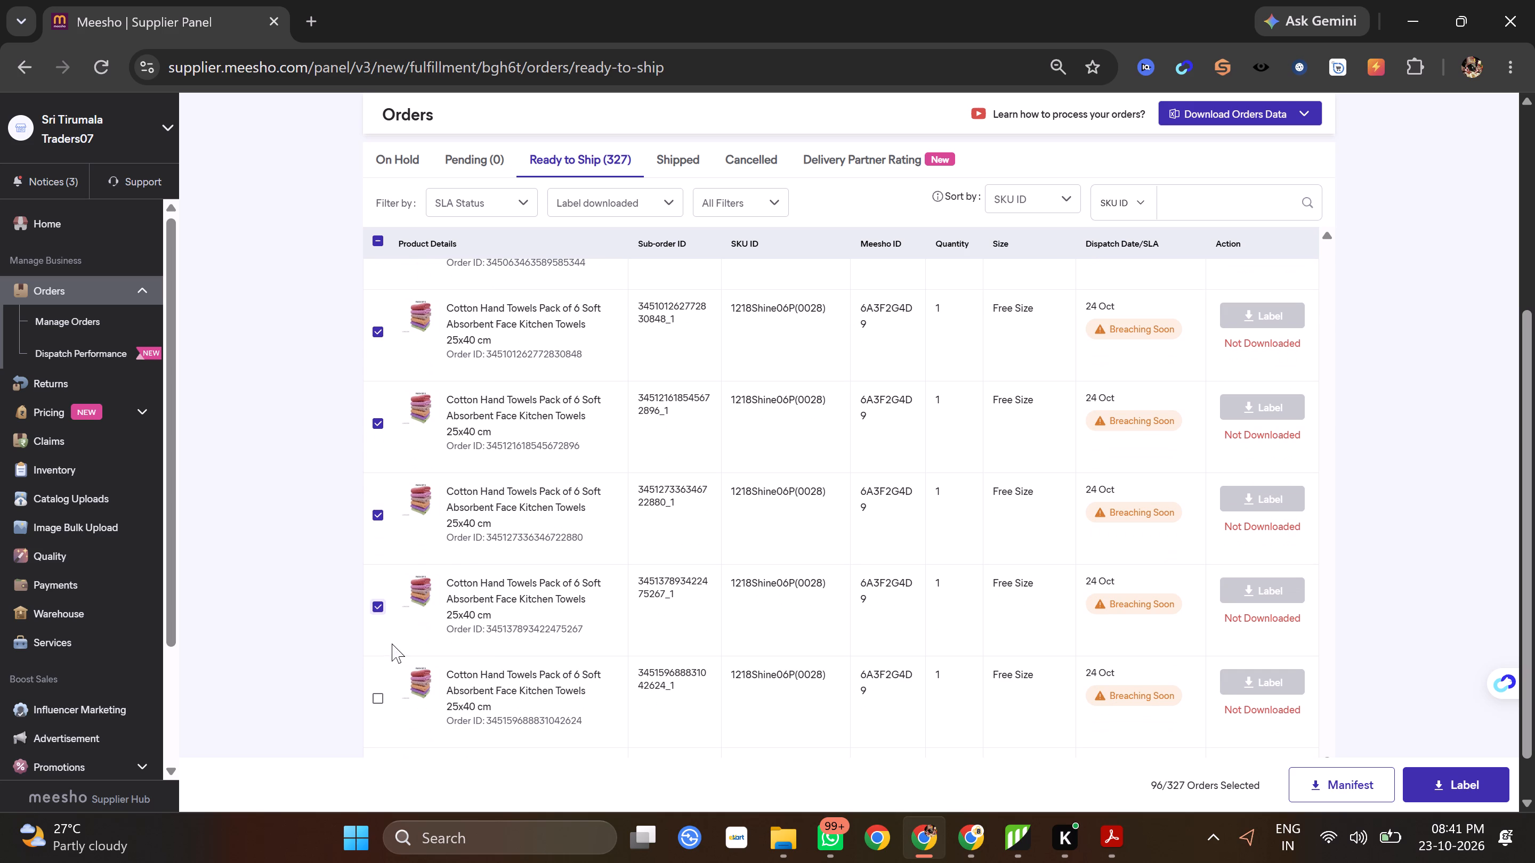
click(380, 694)
scroll(470, 535, down, 1)
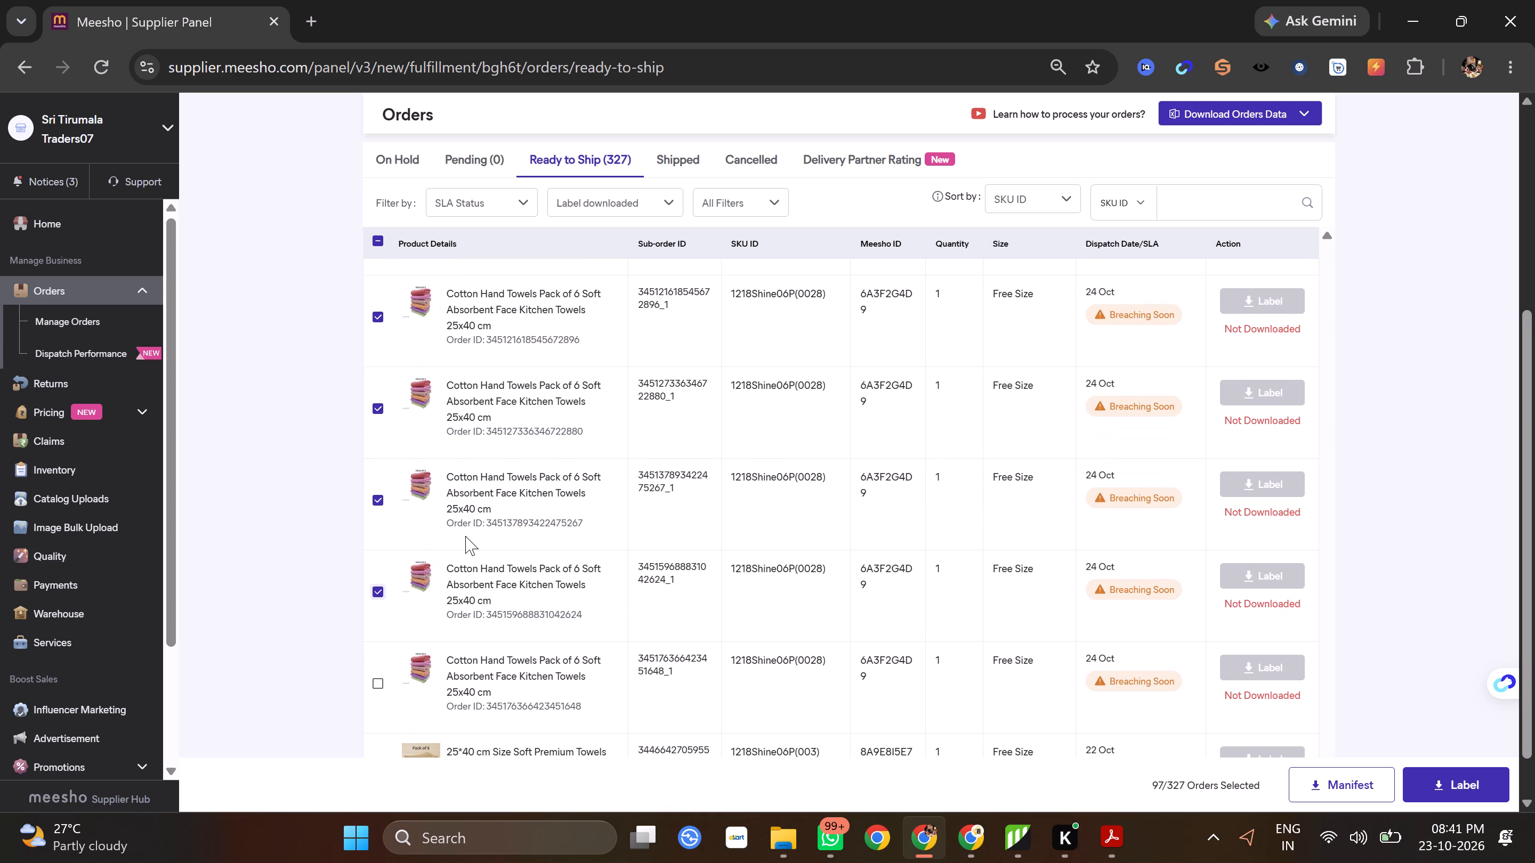
scroll(466, 525, down, 2)
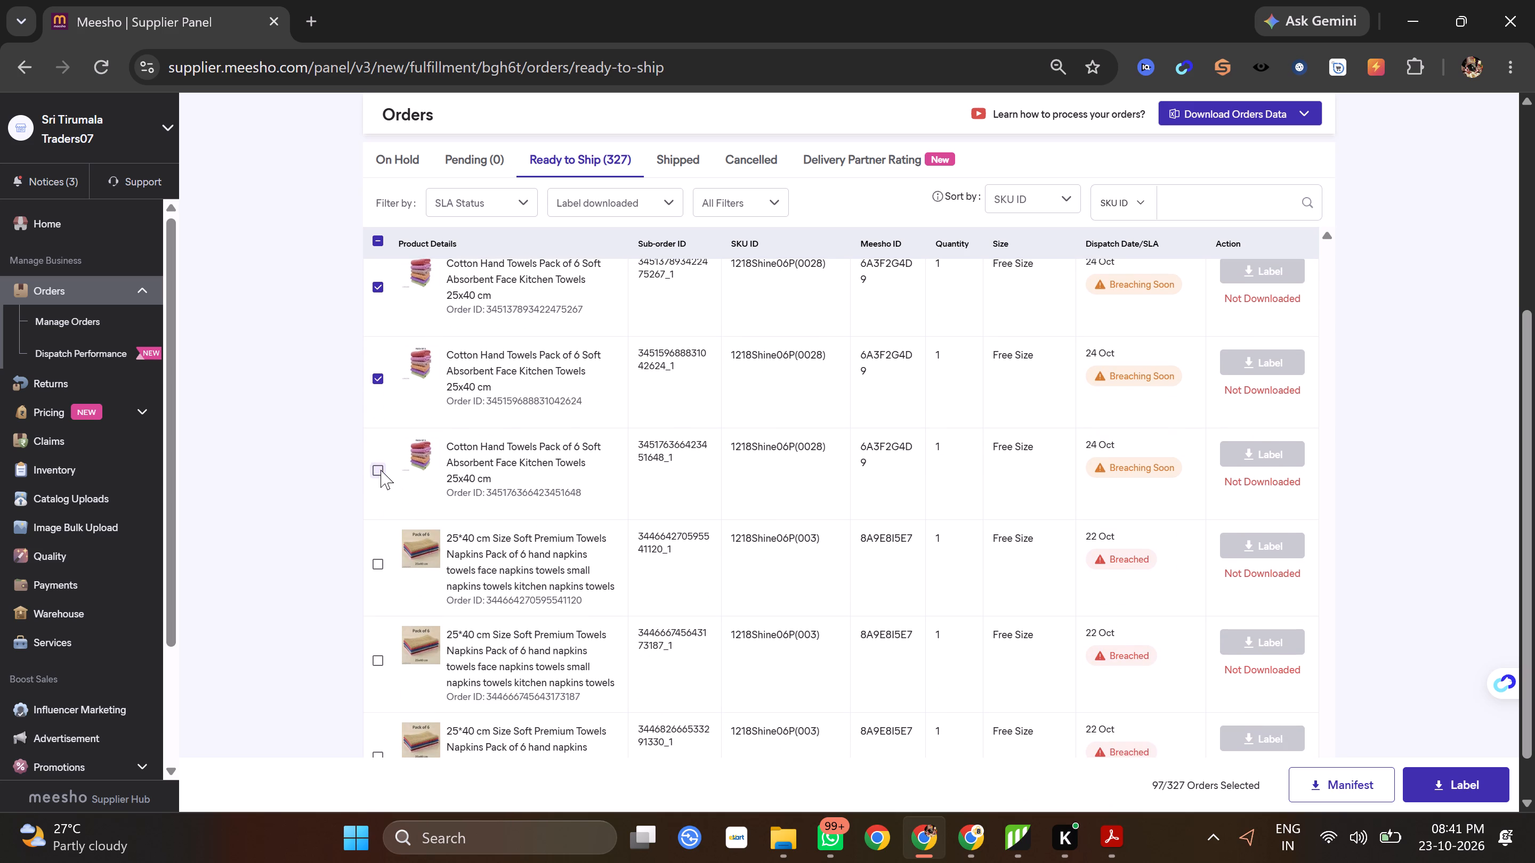
click(381, 471)
Add the four 1218Shine06P(003) orders with dispatch date 22 Oct to the selection.
click(378, 558)
click(384, 664)
scroll(427, 598, down, 1)
click(382, 646)
click(381, 750)
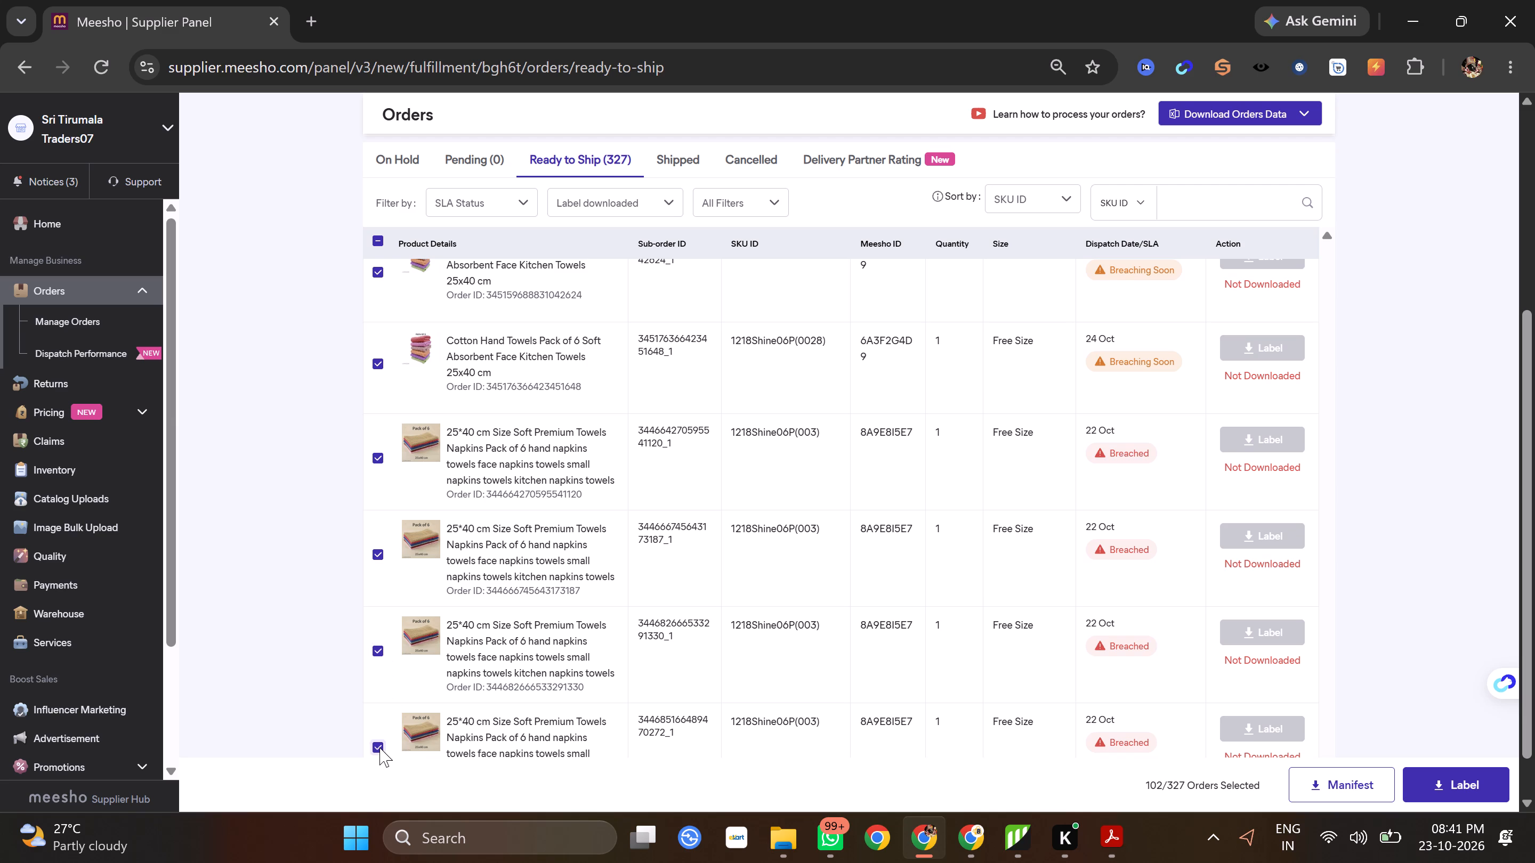
scroll(481, 572, down, 1)
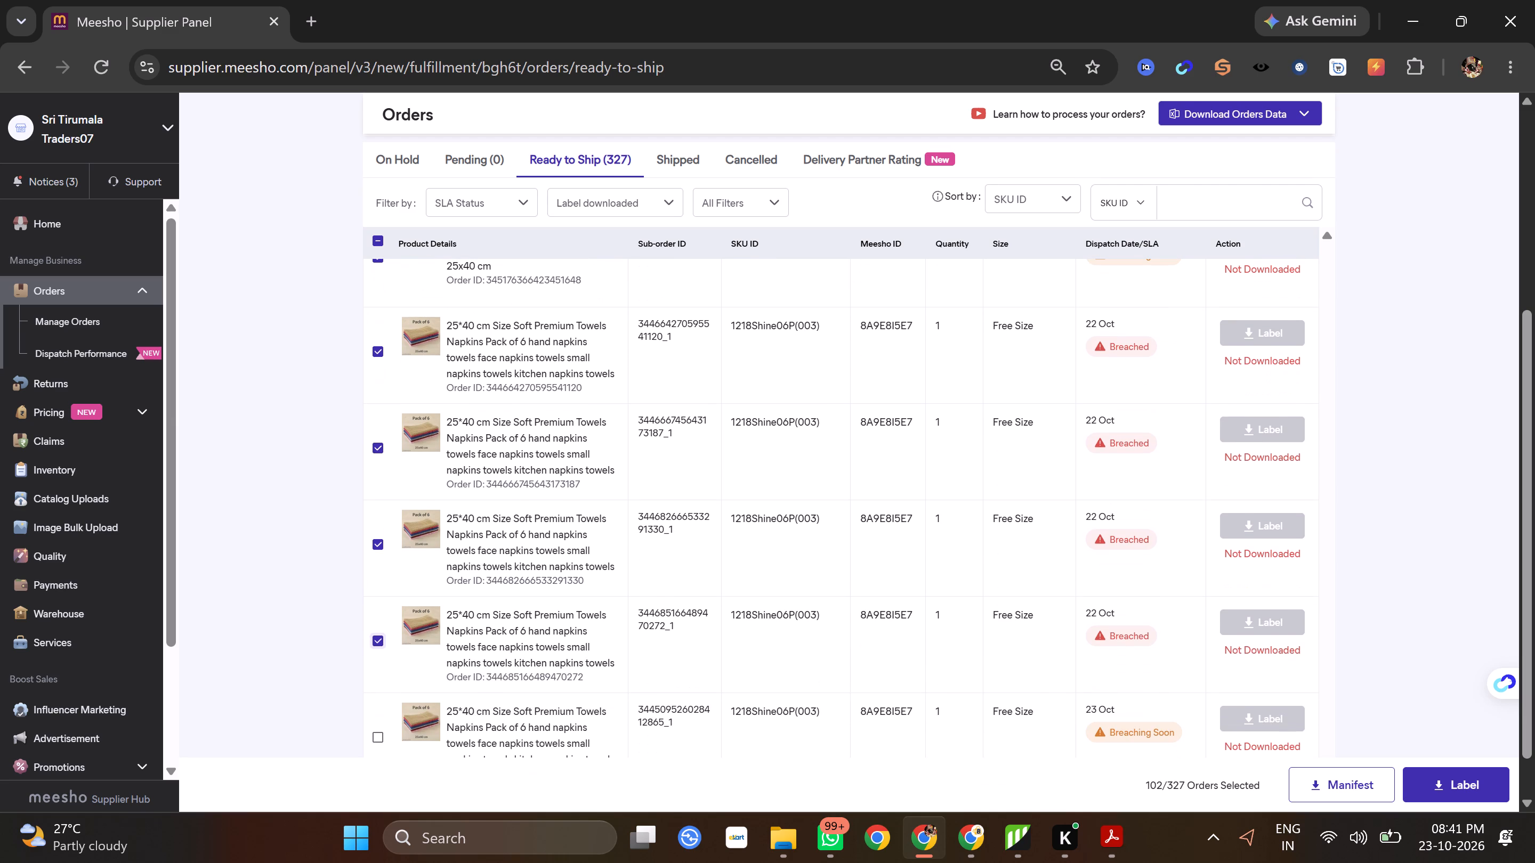
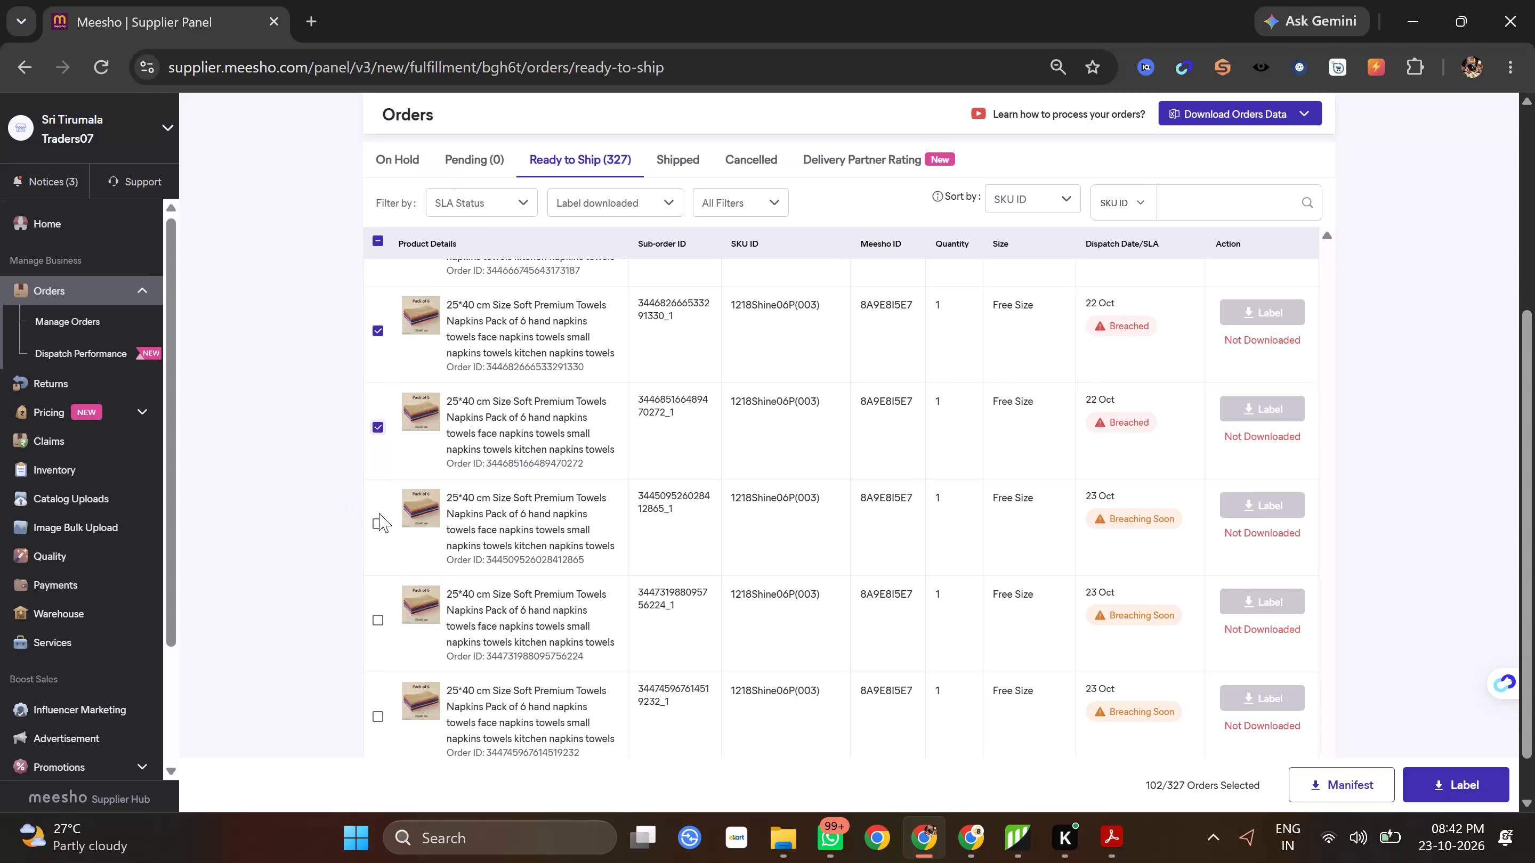
Add the first five 1218Shine06P(003) orders with dispatch date 23 Oct to the selection.
click(379, 511)
click(379, 522)
click(381, 623)
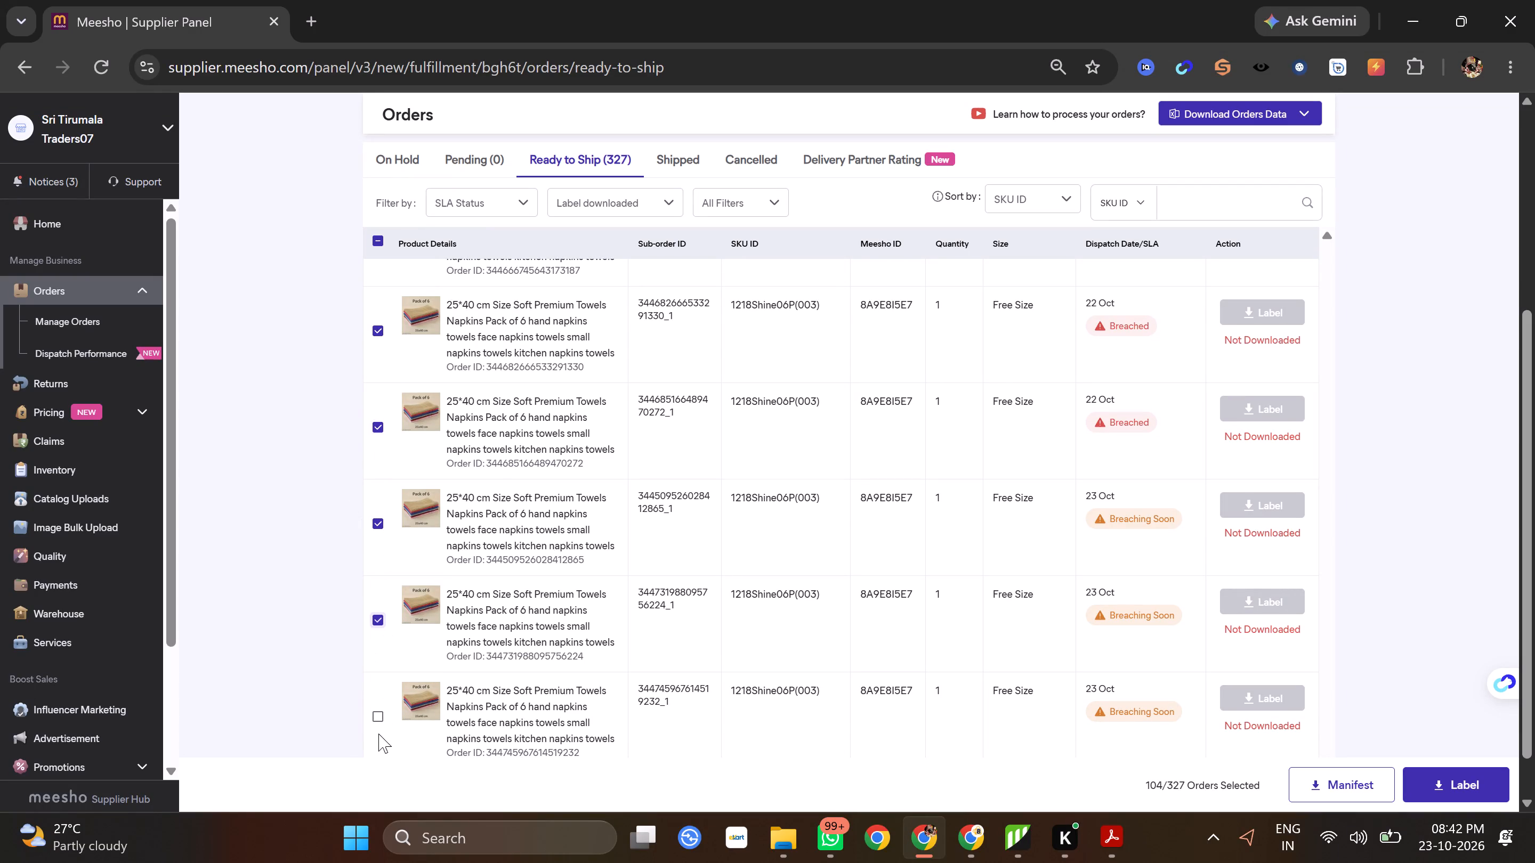
click(374, 723)
scroll(538, 537, down, 1)
click(383, 705)
scroll(564, 517, down, 3)
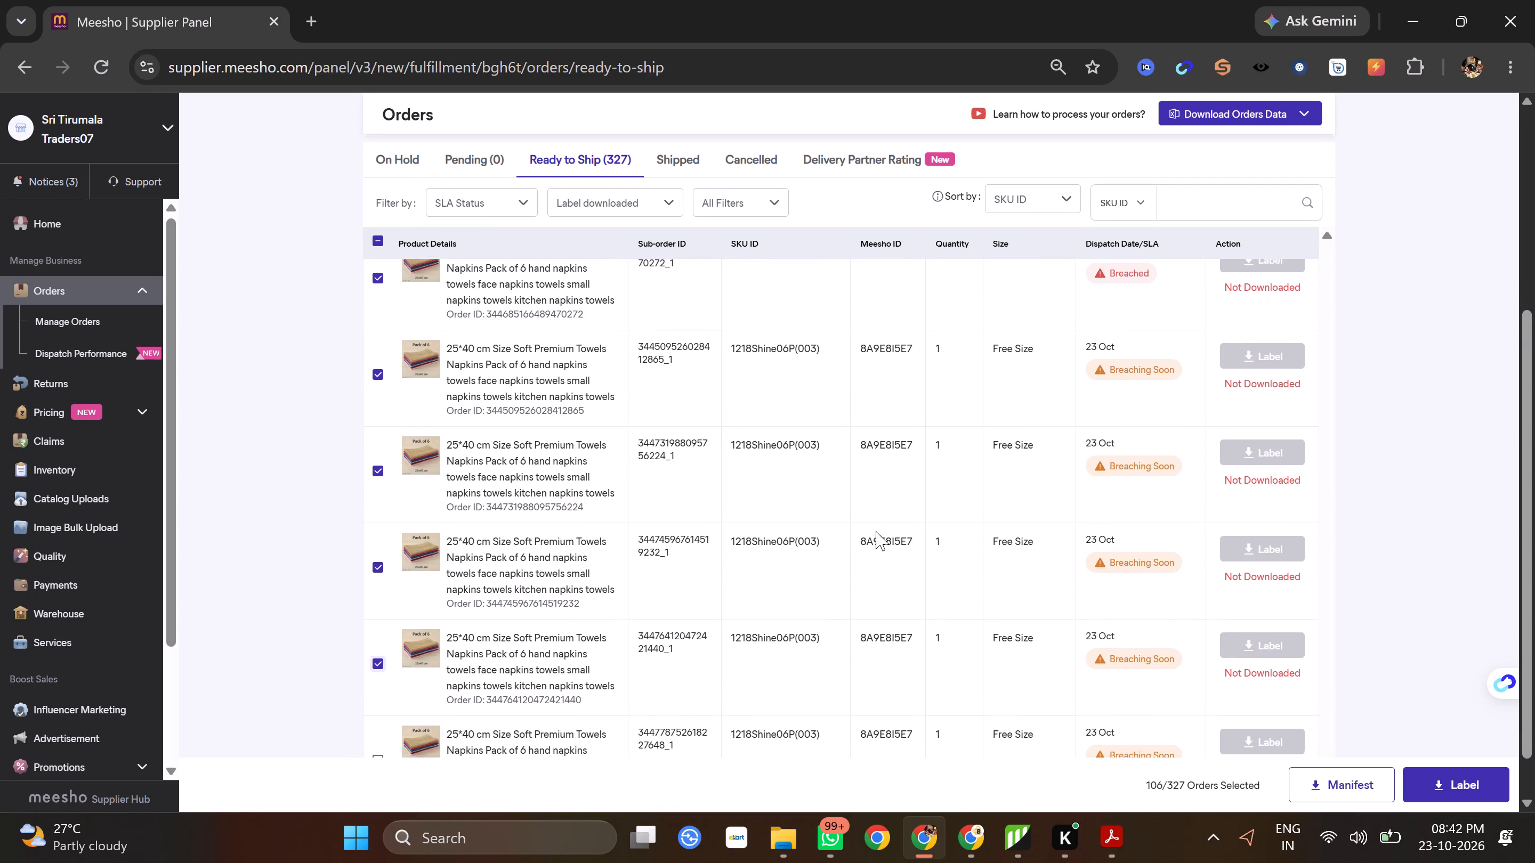
scroll(883, 534, down, 2)
click(379, 704)
Add the remaining eight 1218Shine06P(003) orders with dispatch date 23 Oct to the selection.
scroll(647, 553, down, 3)
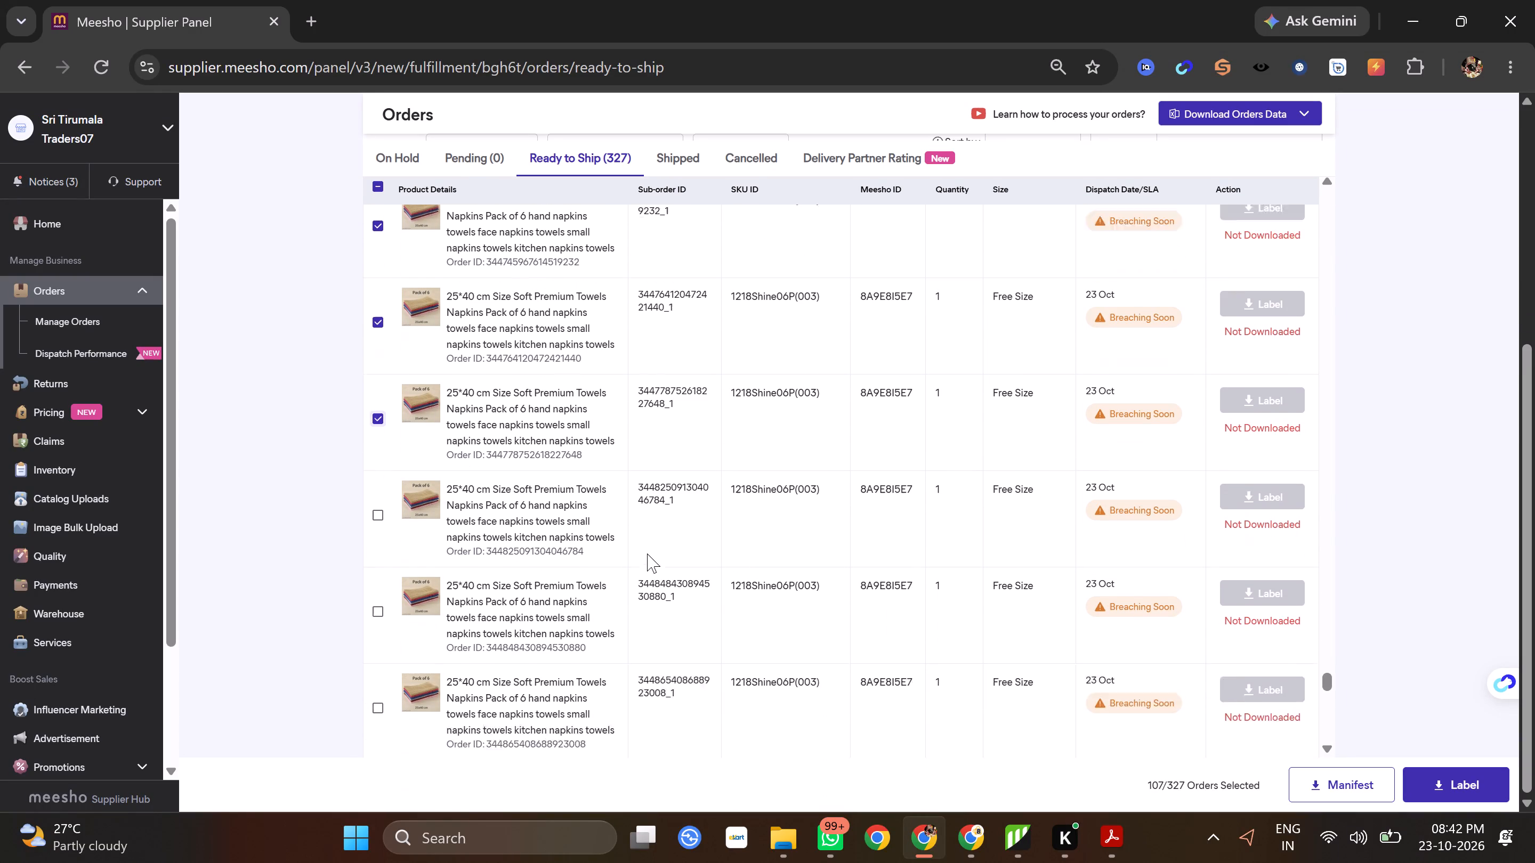
click(378, 476)
click(372, 572)
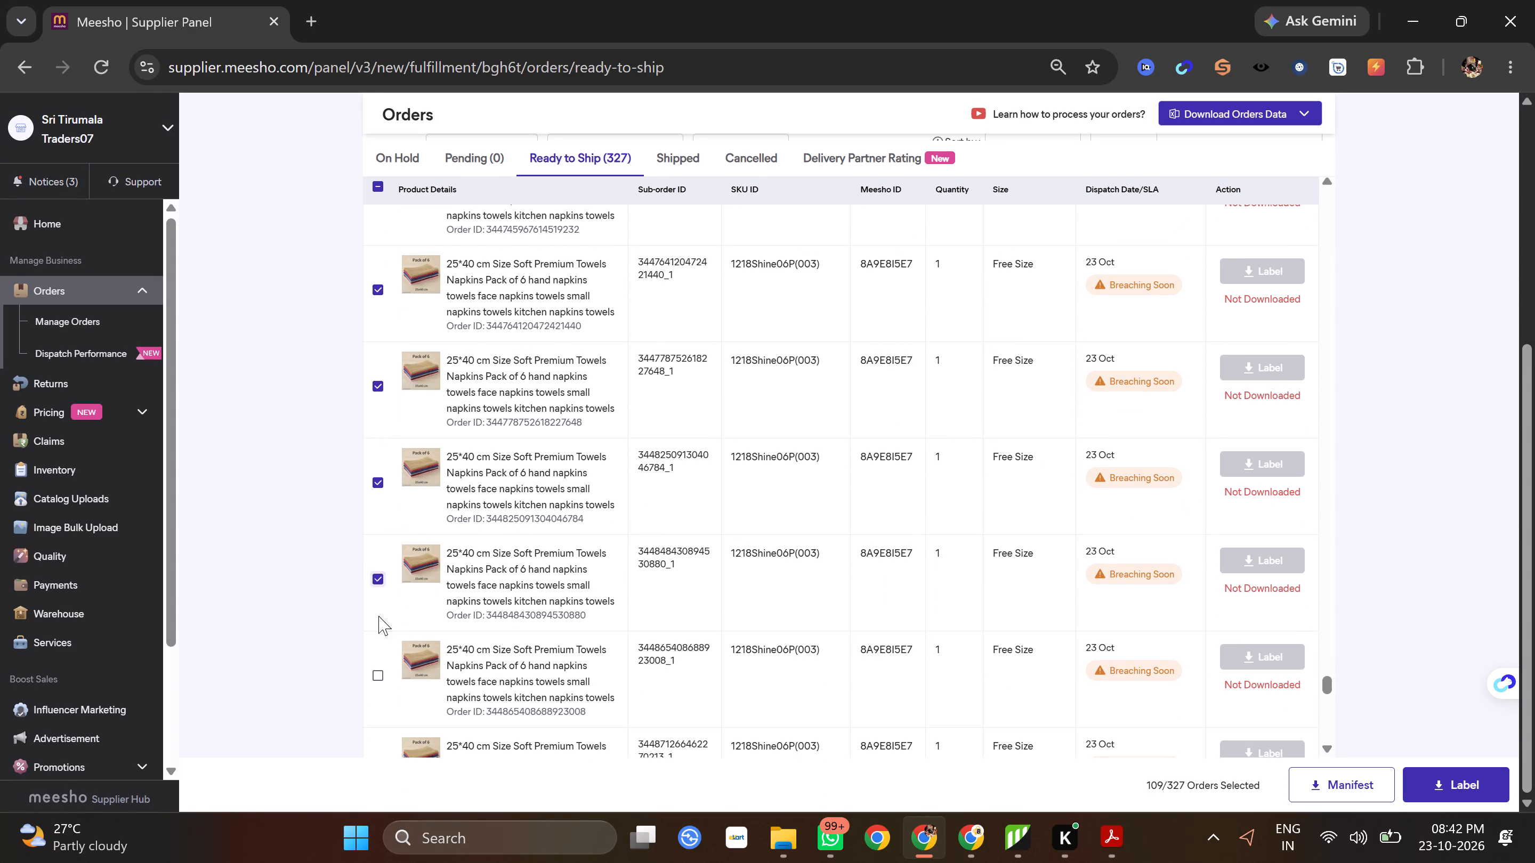
click(379, 683)
scroll(566, 511, down, 2)
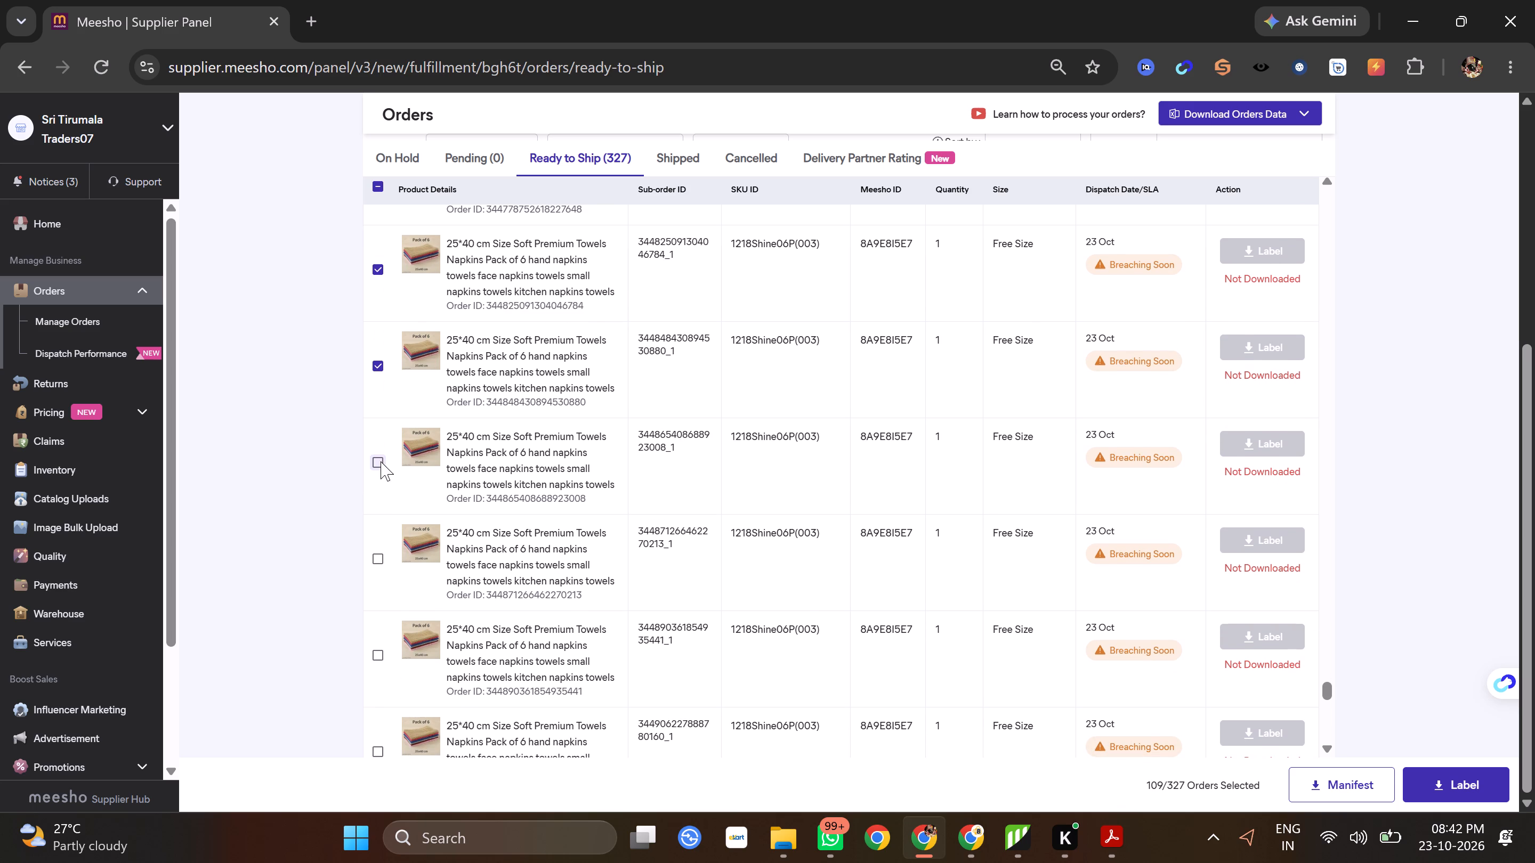
click(381, 461)
click(382, 559)
click(374, 657)
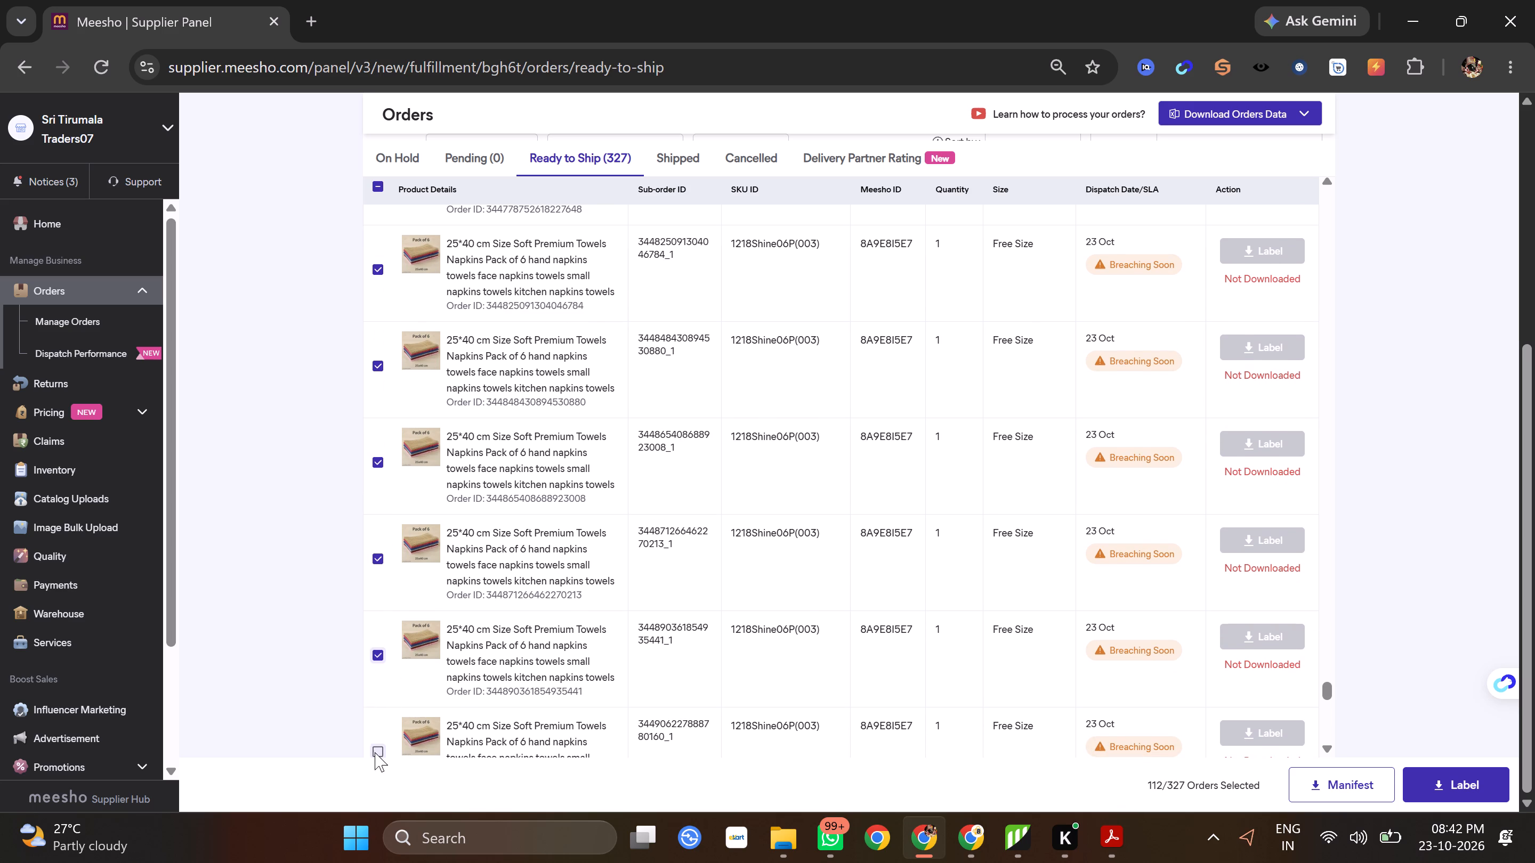
click(375, 750)
scroll(550, 566, down, 3)
click(375, 530)
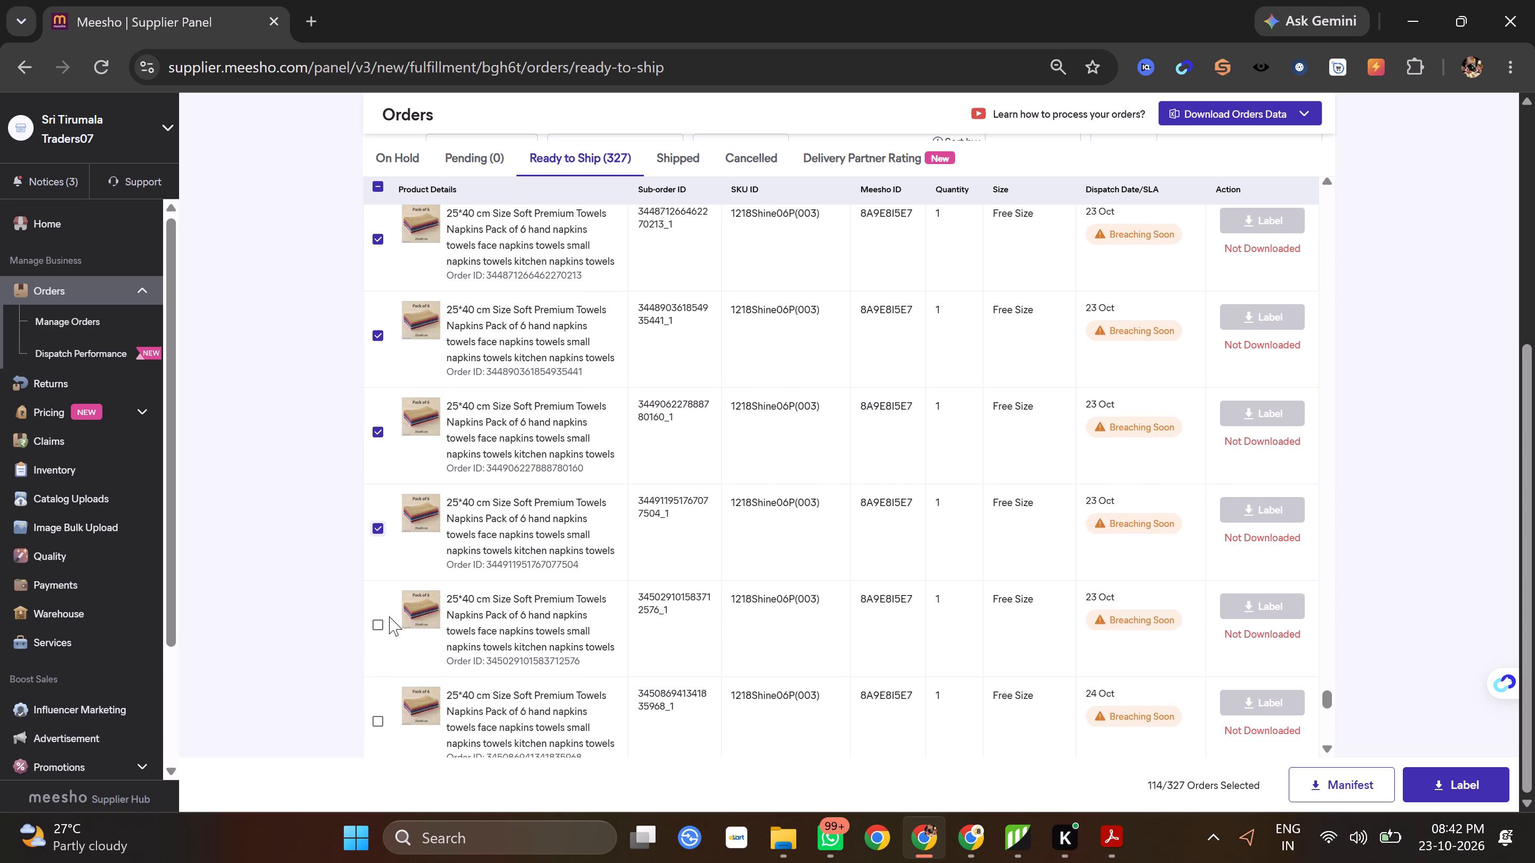
click(380, 632)
Add the first four 1218Shine06P(003) orders with dispatch date 24 Oct to the selection.
click(373, 721)
scroll(494, 538, down, 2)
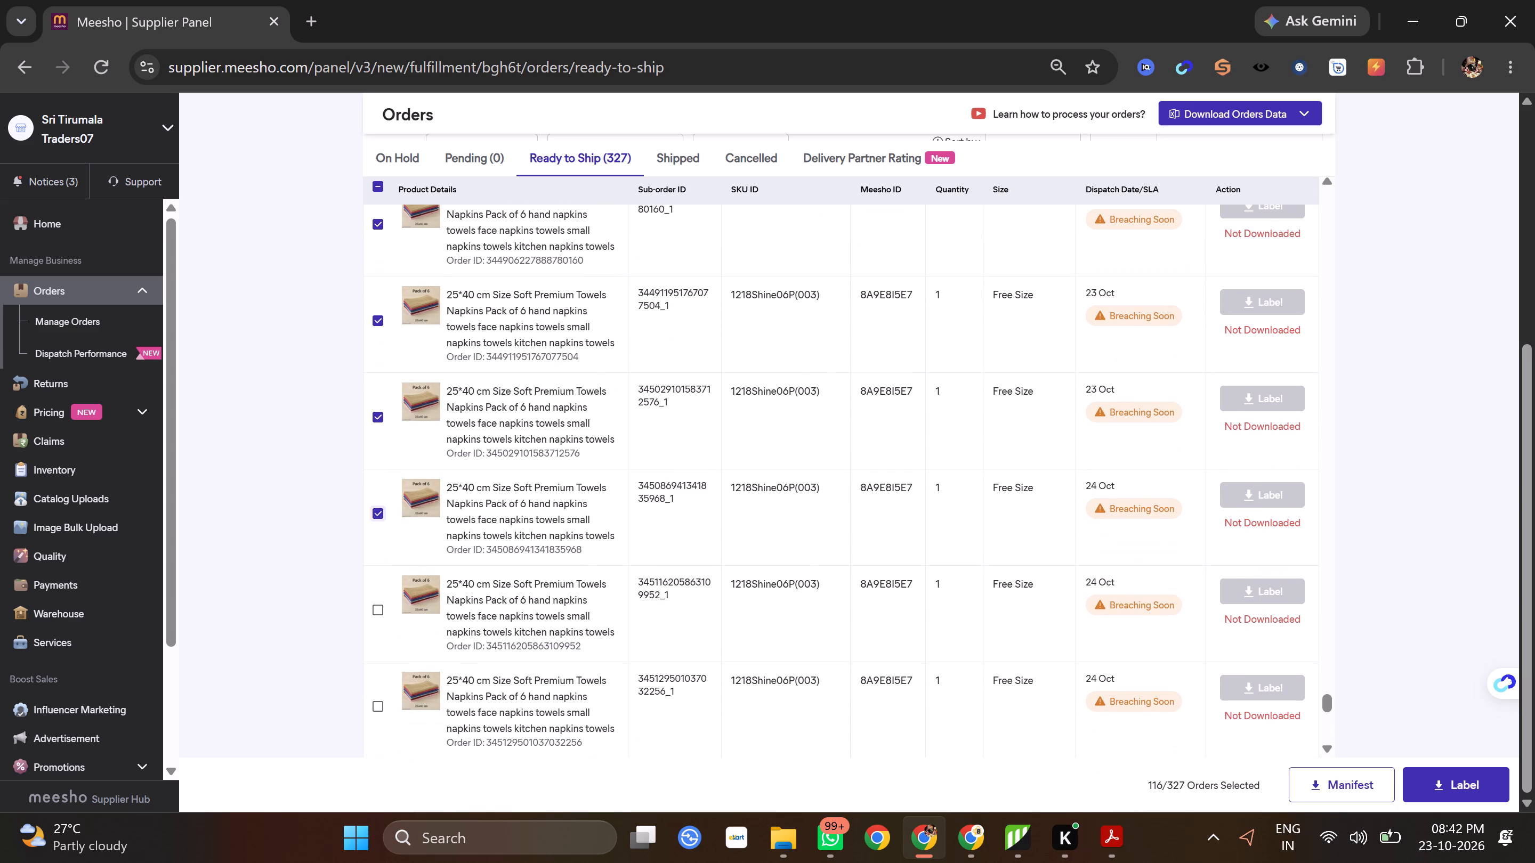
scroll(580, 427, down, 3)
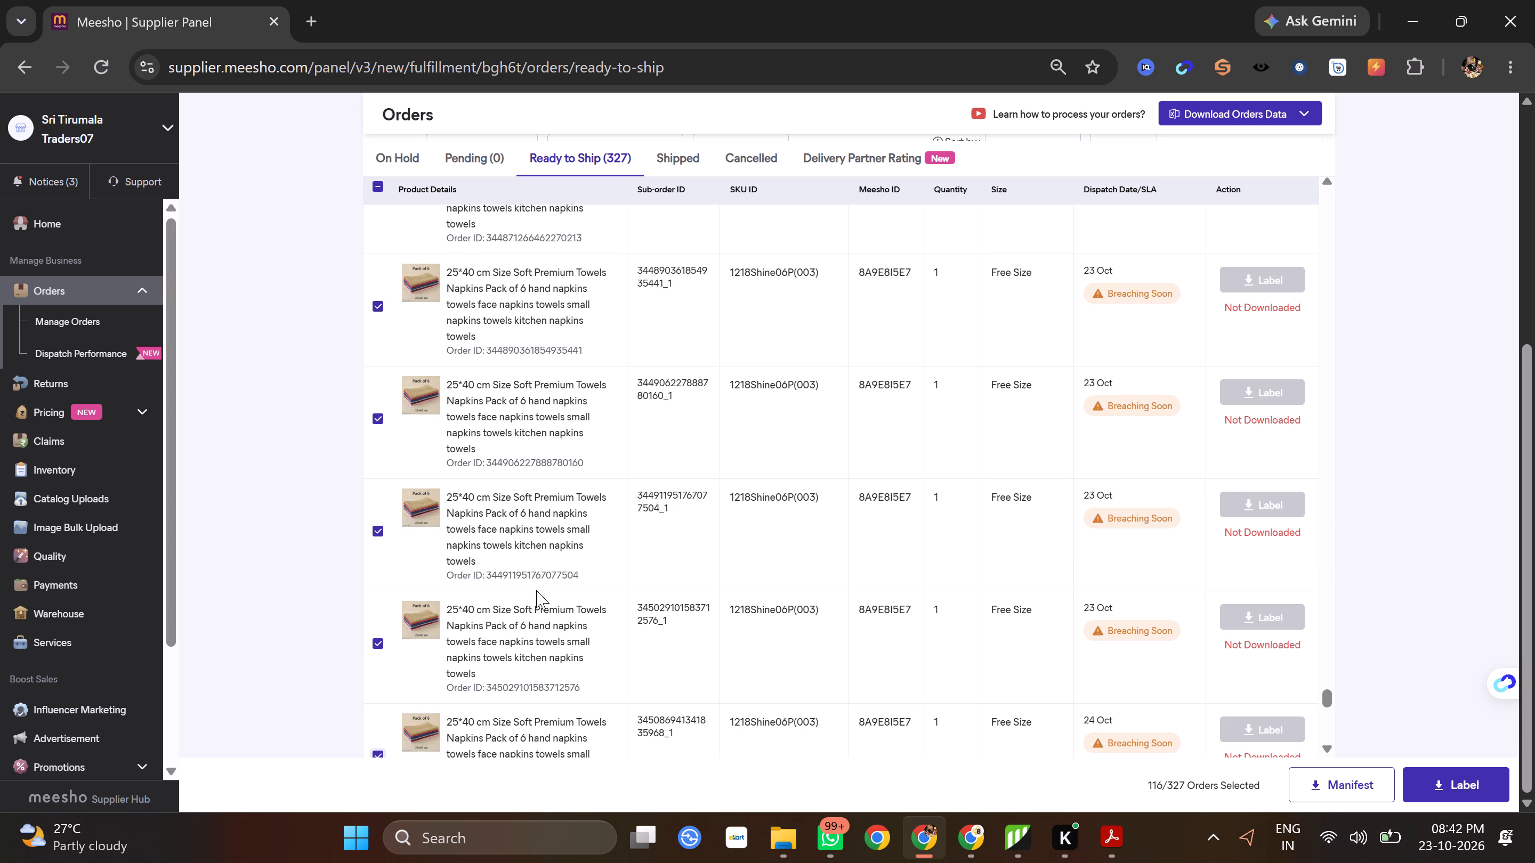
scroll(447, 544, down, 3)
scroll(500, 544, down, 3)
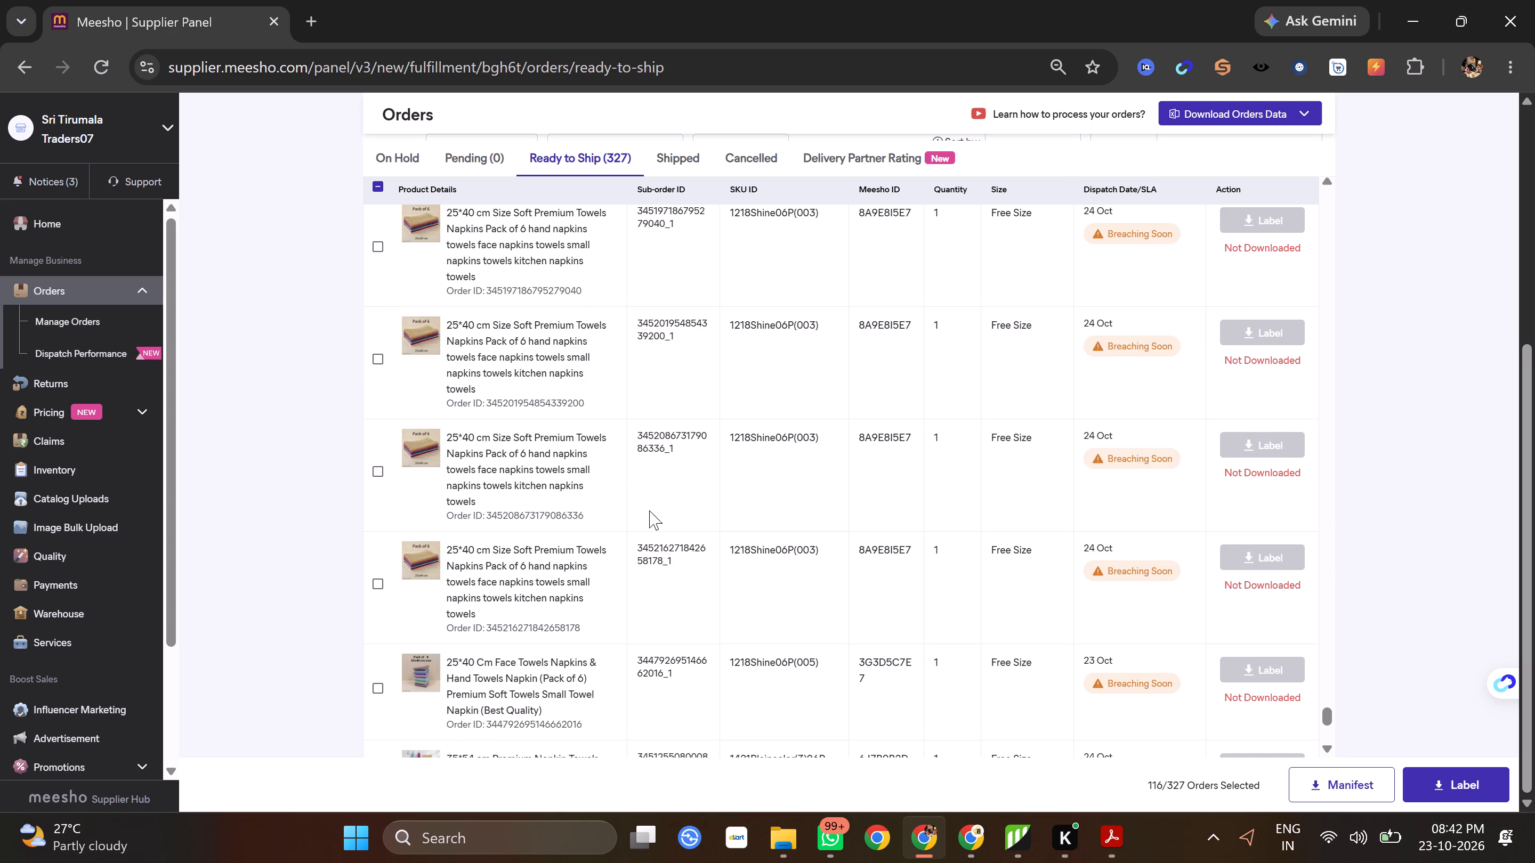
scroll(575, 535, up, 3)
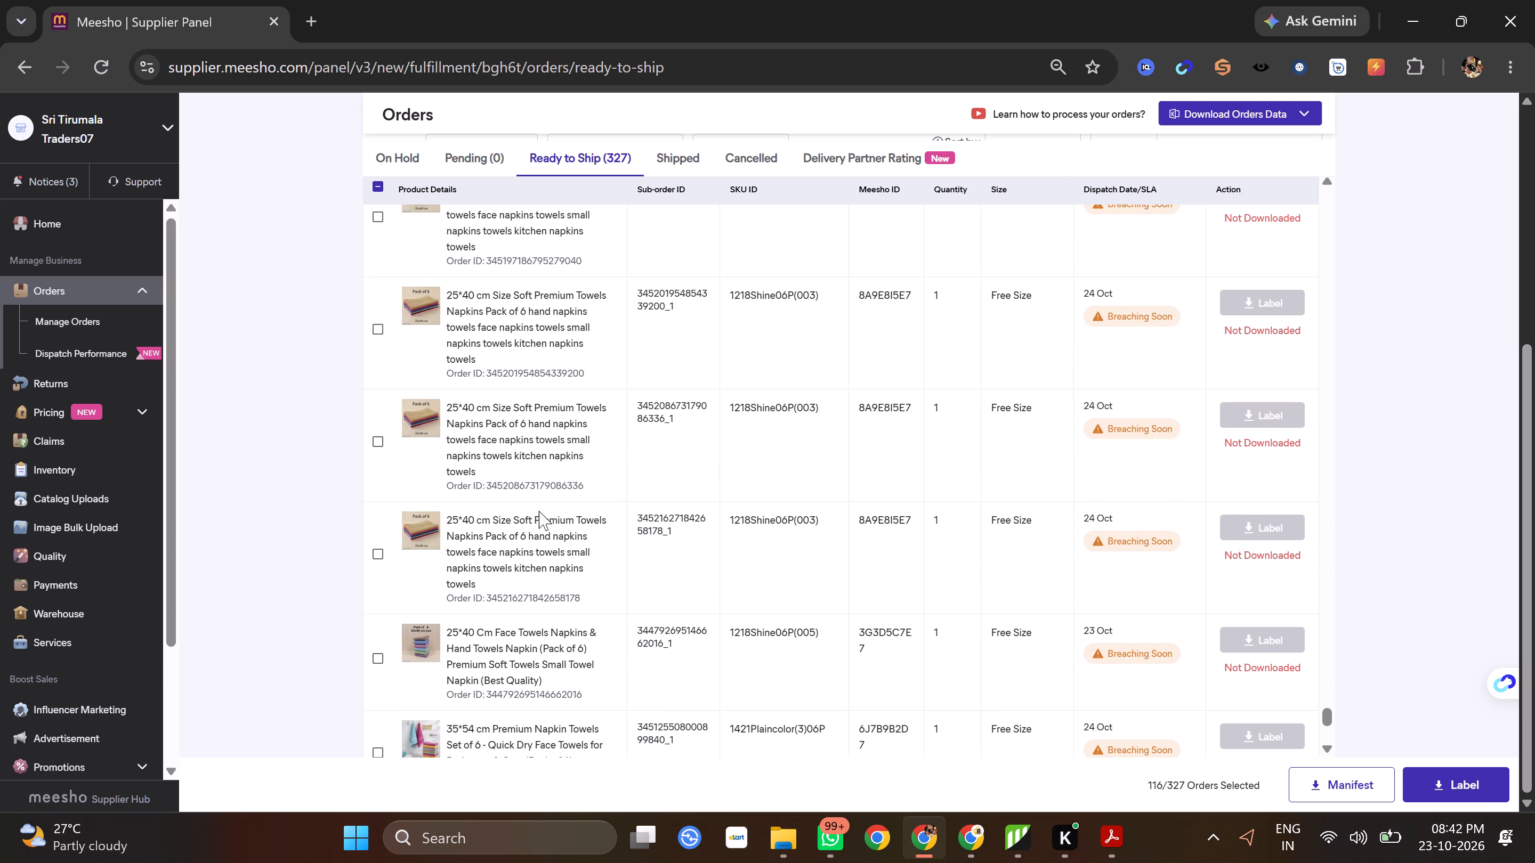
scroll(476, 479, up, 6)
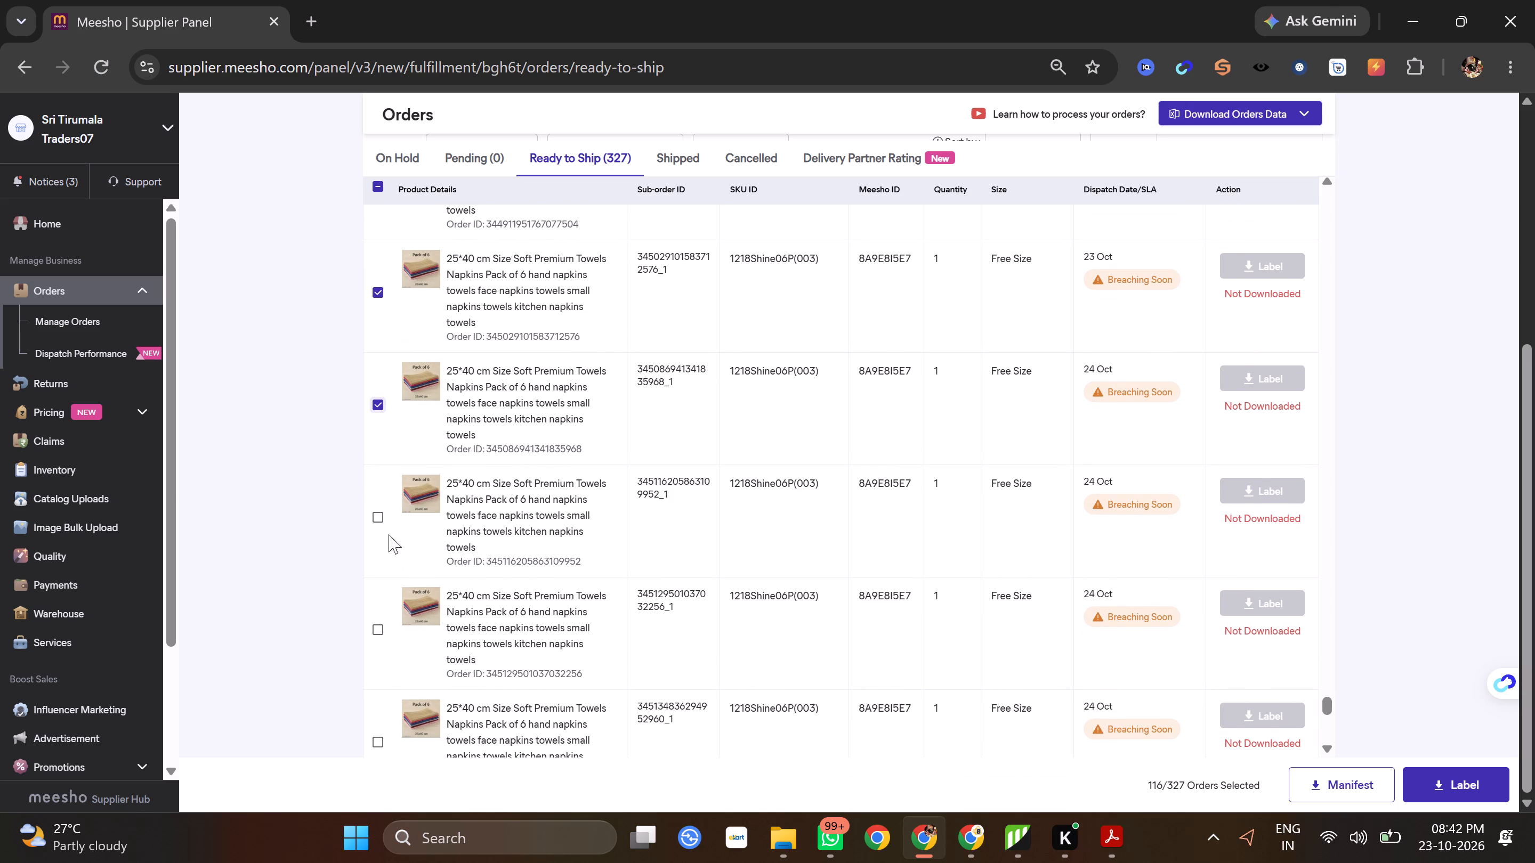
click(376, 514)
click(381, 634)
click(375, 747)
Add the remaining four 1218Shine06P(003) orders with dispatch date 24 Oct to the selection.
scroll(483, 609, down, 2)
click(379, 652)
click(378, 645)
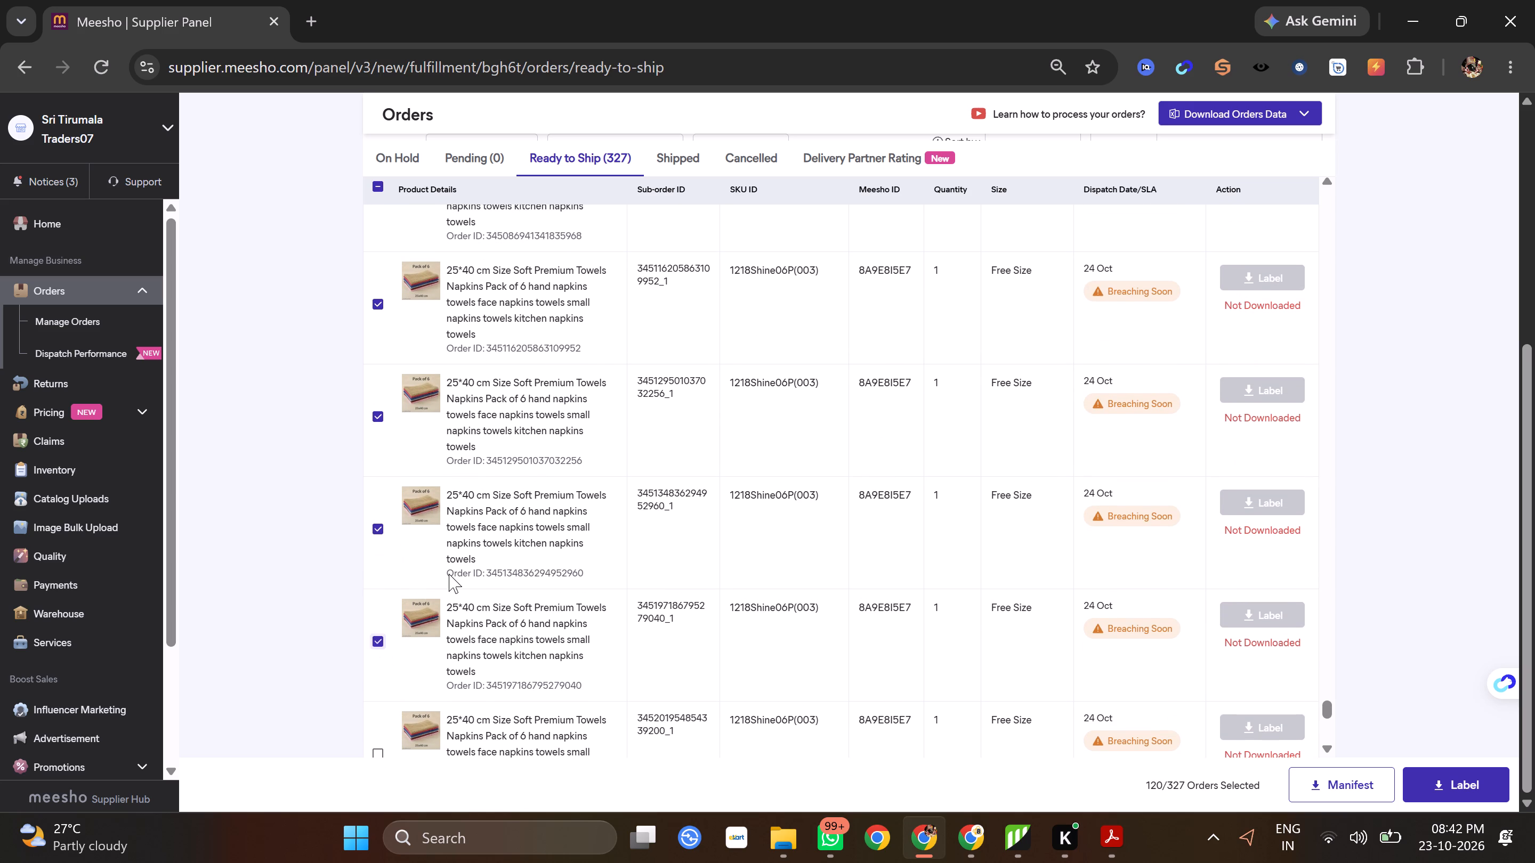
scroll(470, 556, down, 3)
click(373, 434)
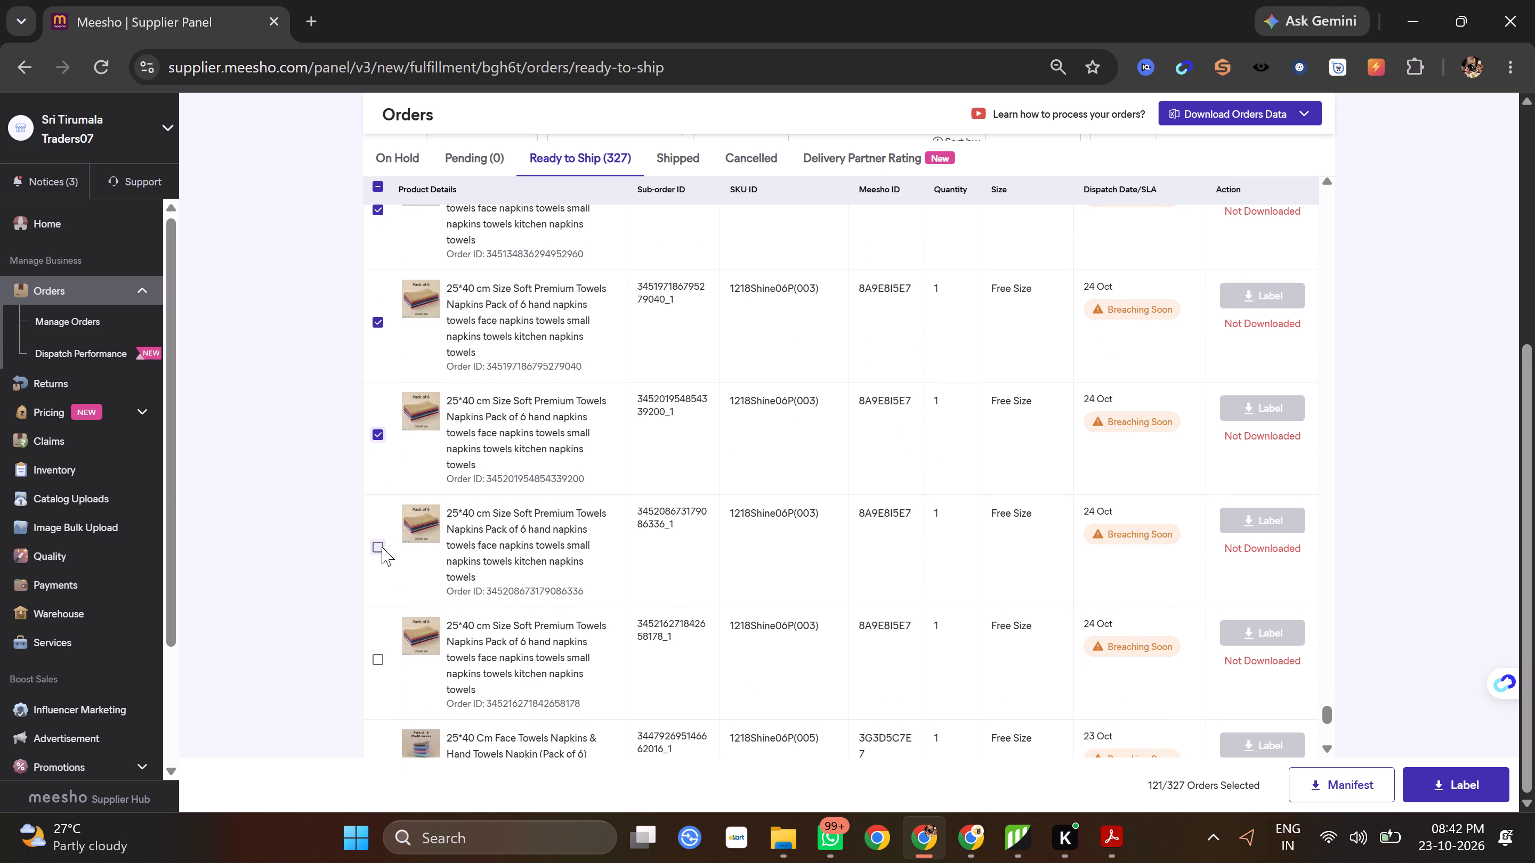
click(379, 548)
click(373, 655)
Add the 1218Shine06P(005) order with dispatch date 23 Oct to the selection.
scroll(468, 527, down, 2)
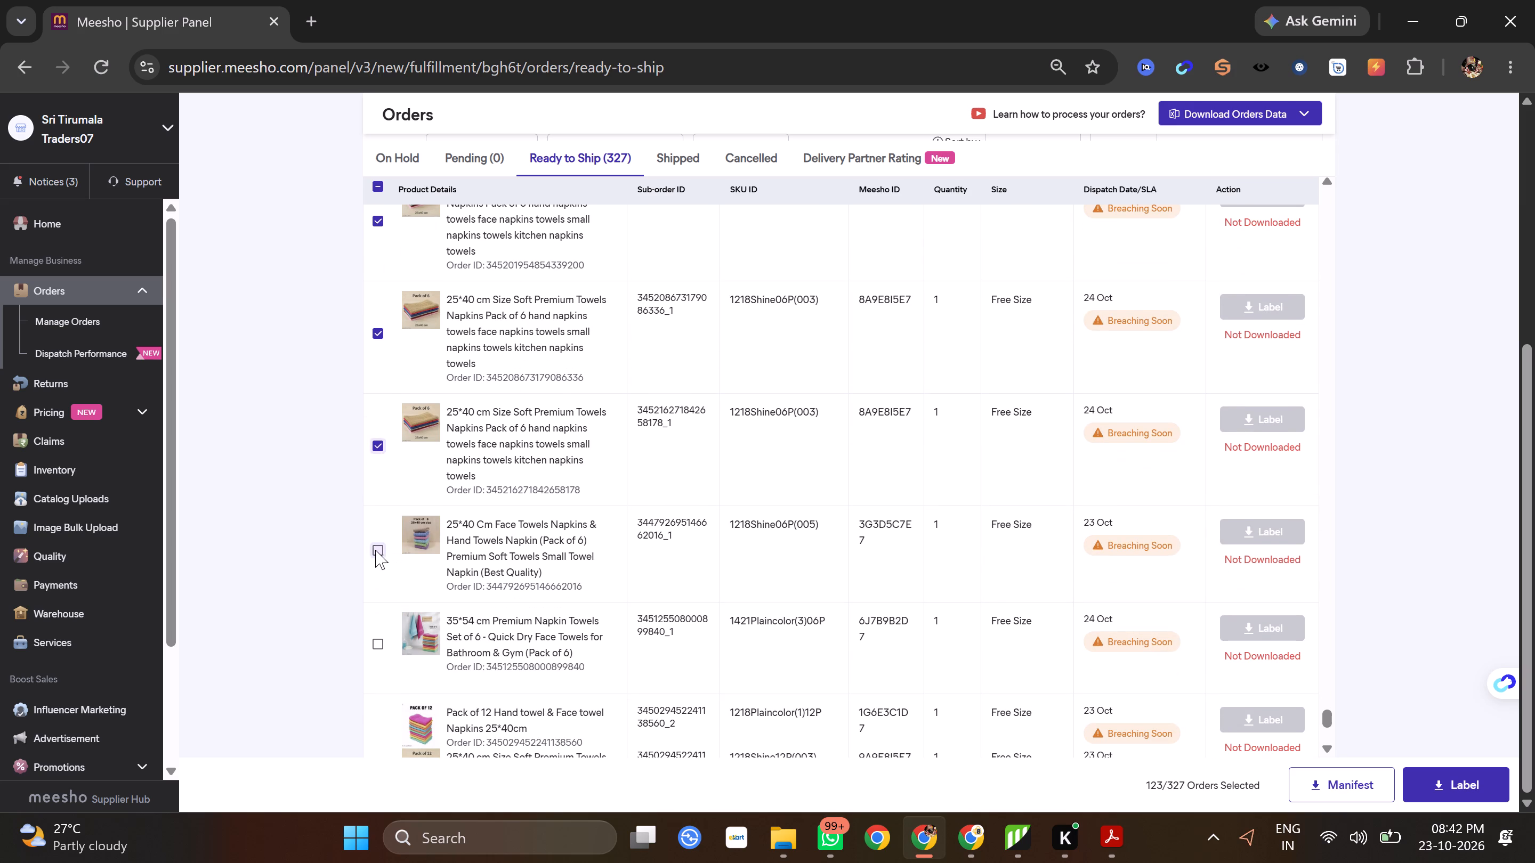
click(373, 549)
Skip the 1421Plaincolor(3)06P order and add the two 1218Shine06P(0023) orders with dispatch date 18 Oct to the selection.
scroll(529, 524, down, 4)
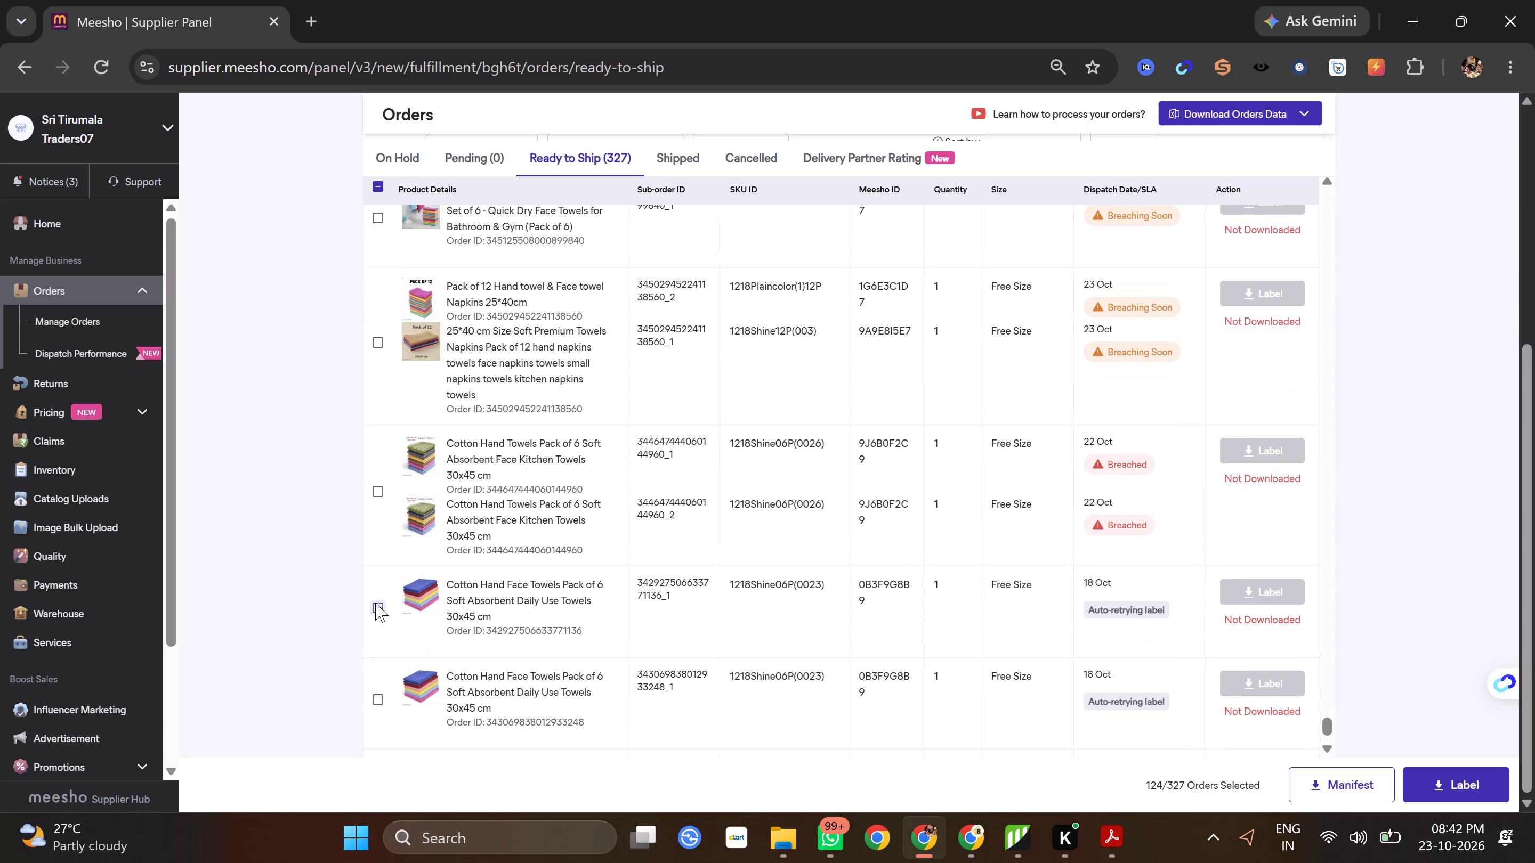
click(376, 603)
click(384, 702)
scroll(467, 553, down, 2)
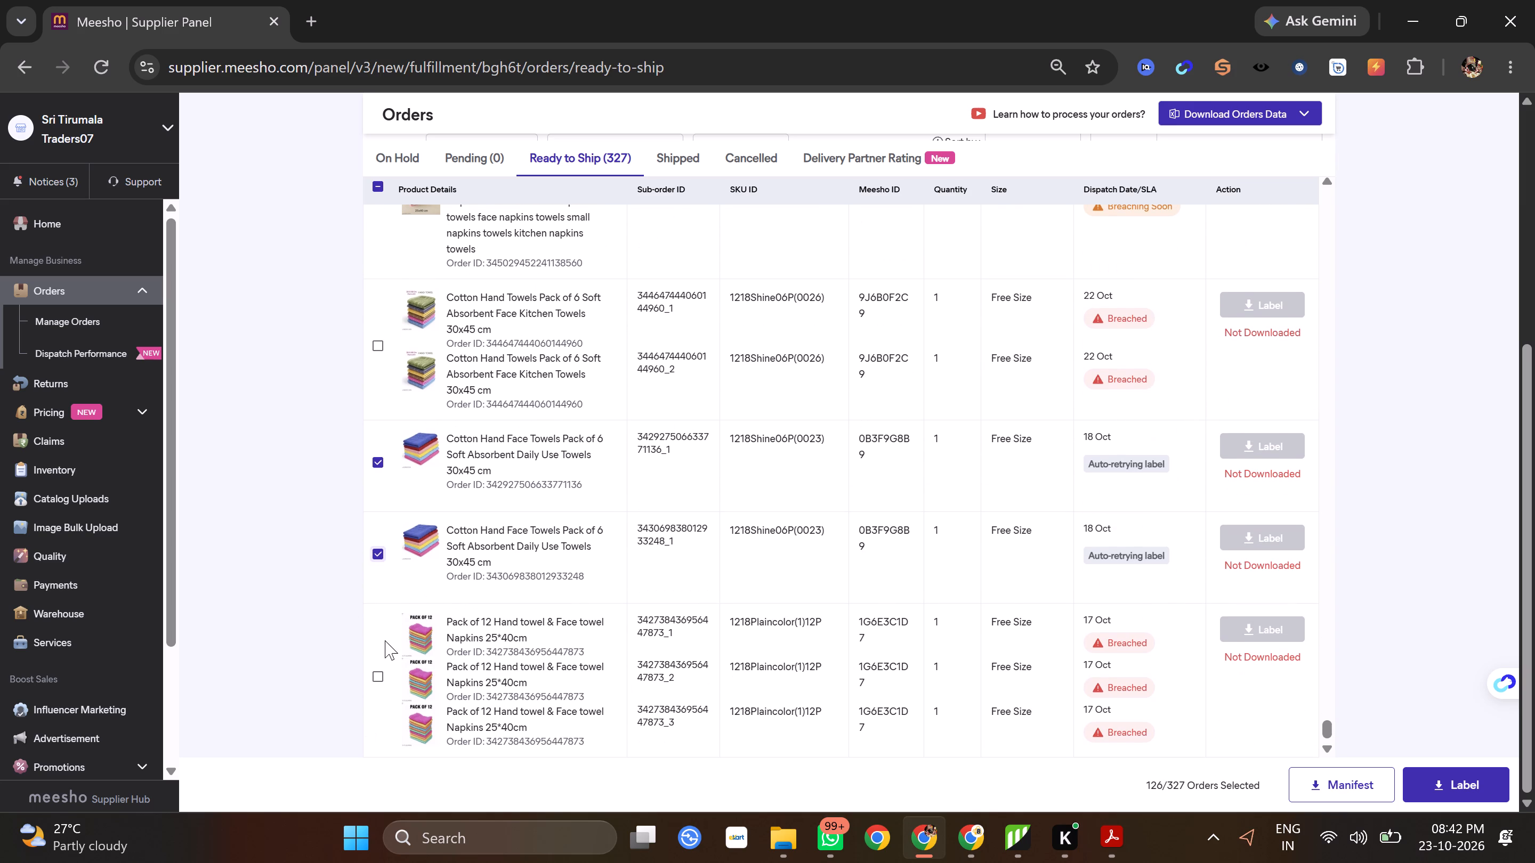
Add the two-item 1218Shine06P(0026) order of 22 Oct and the mixed 1218Plaincolor(1)12P and 1218Shine12P(003) order of 23 Oct to the selection.
scroll(460, 508, up, 1)
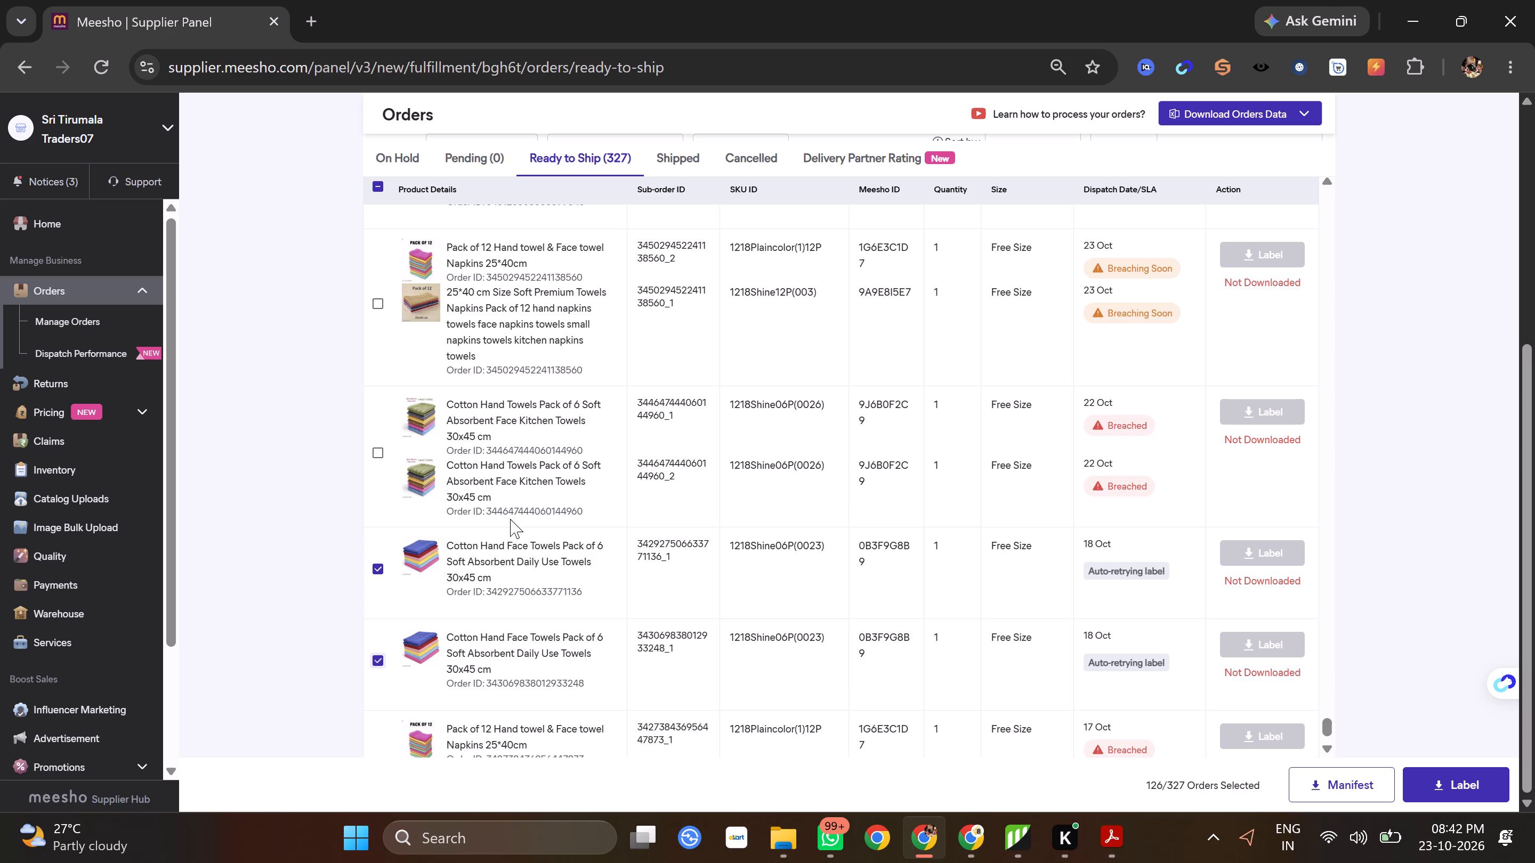
click(381, 457)
scroll(515, 476, up, 1)
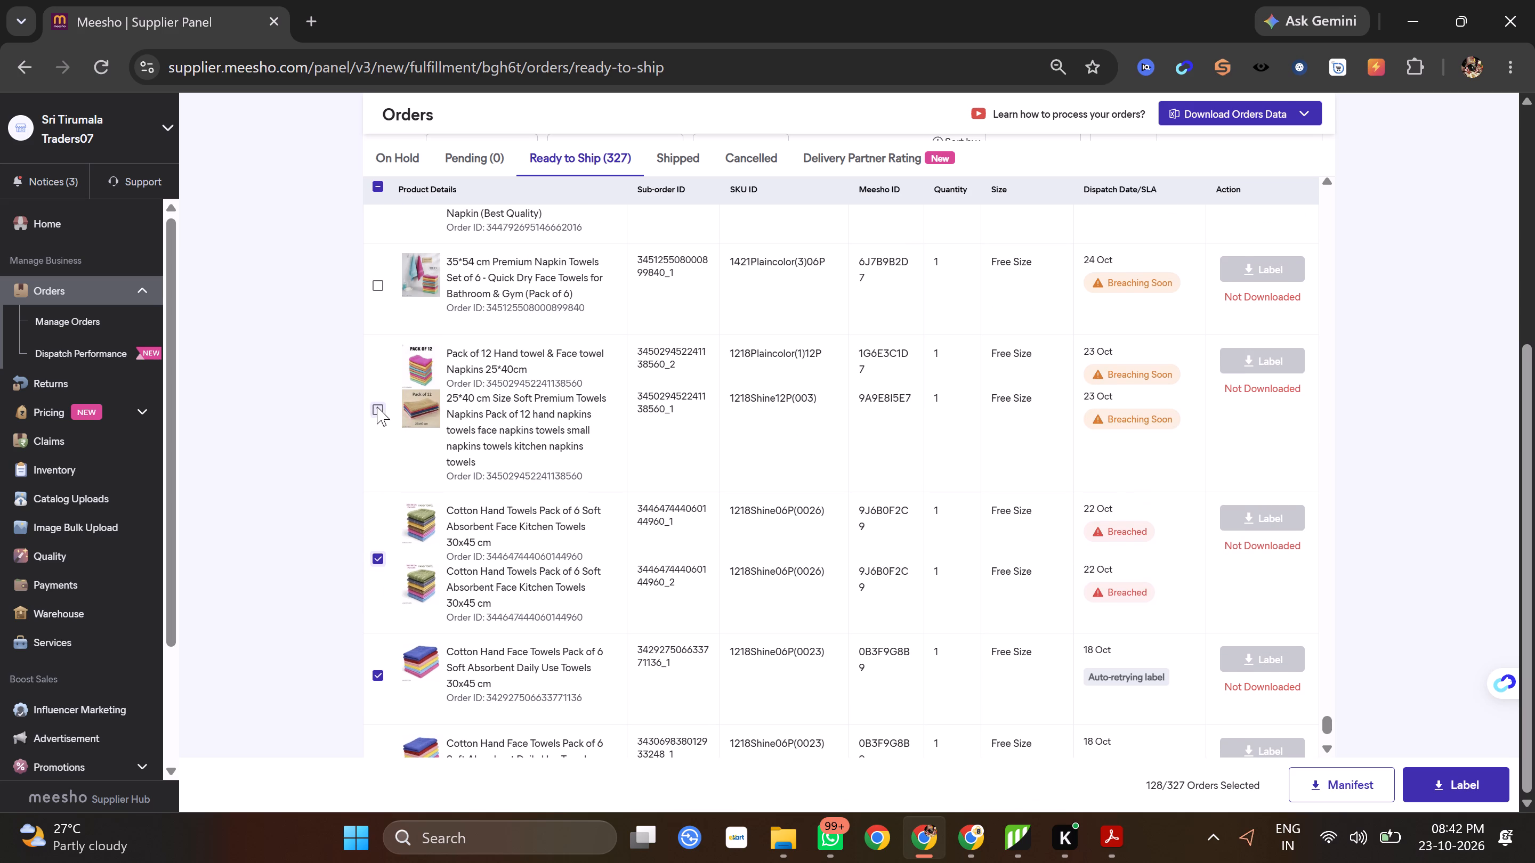
click(377, 406)
scroll(605, 445, up, 2)
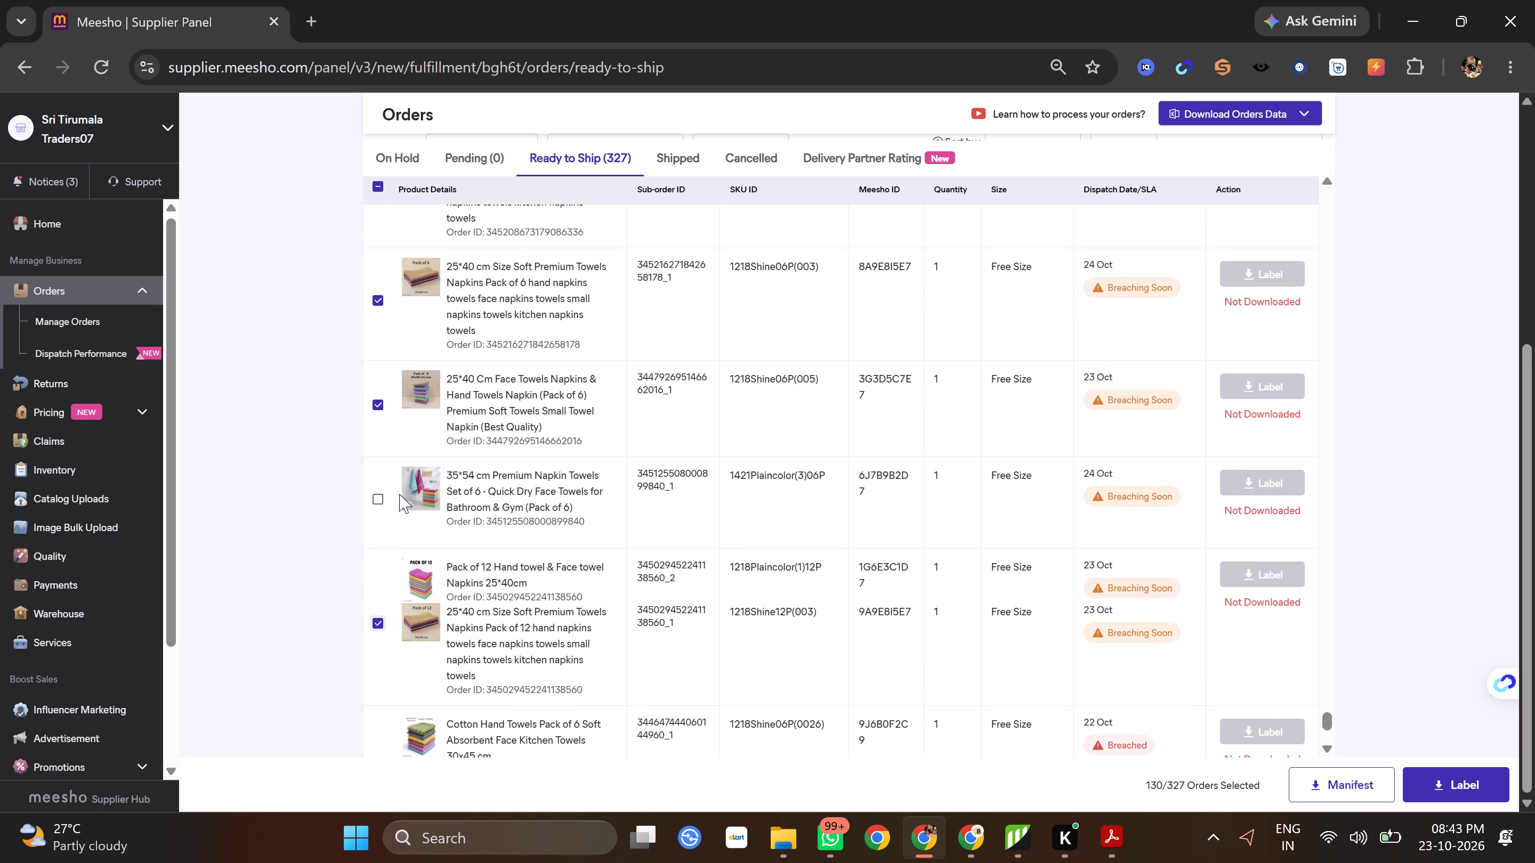
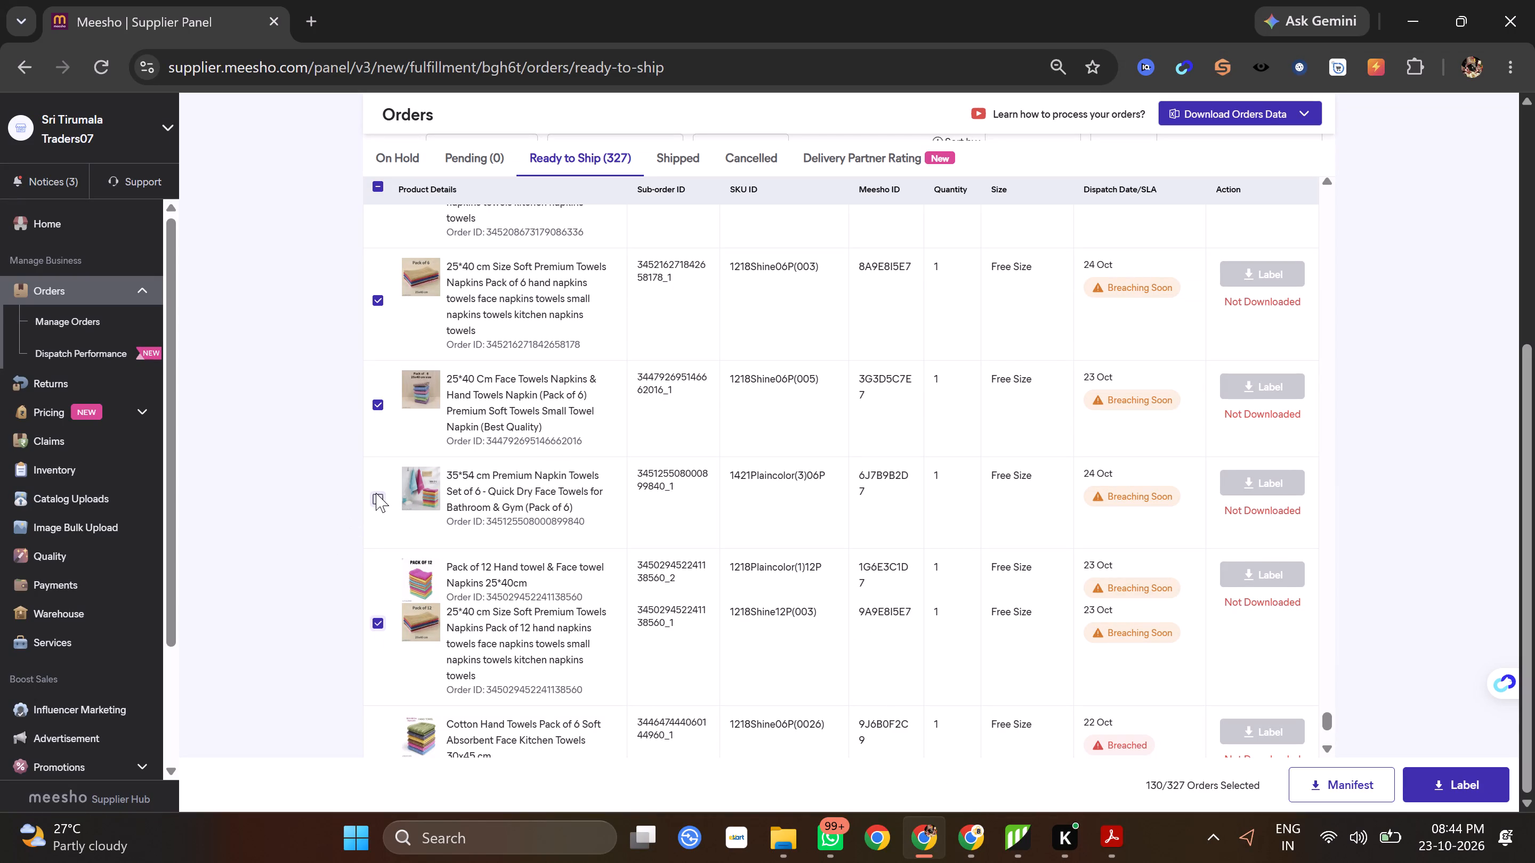
Review the Ready to Ship list from its end back up to the Plaincolor orders, checking which orders are selected.
scroll(966, 531, down, 3)
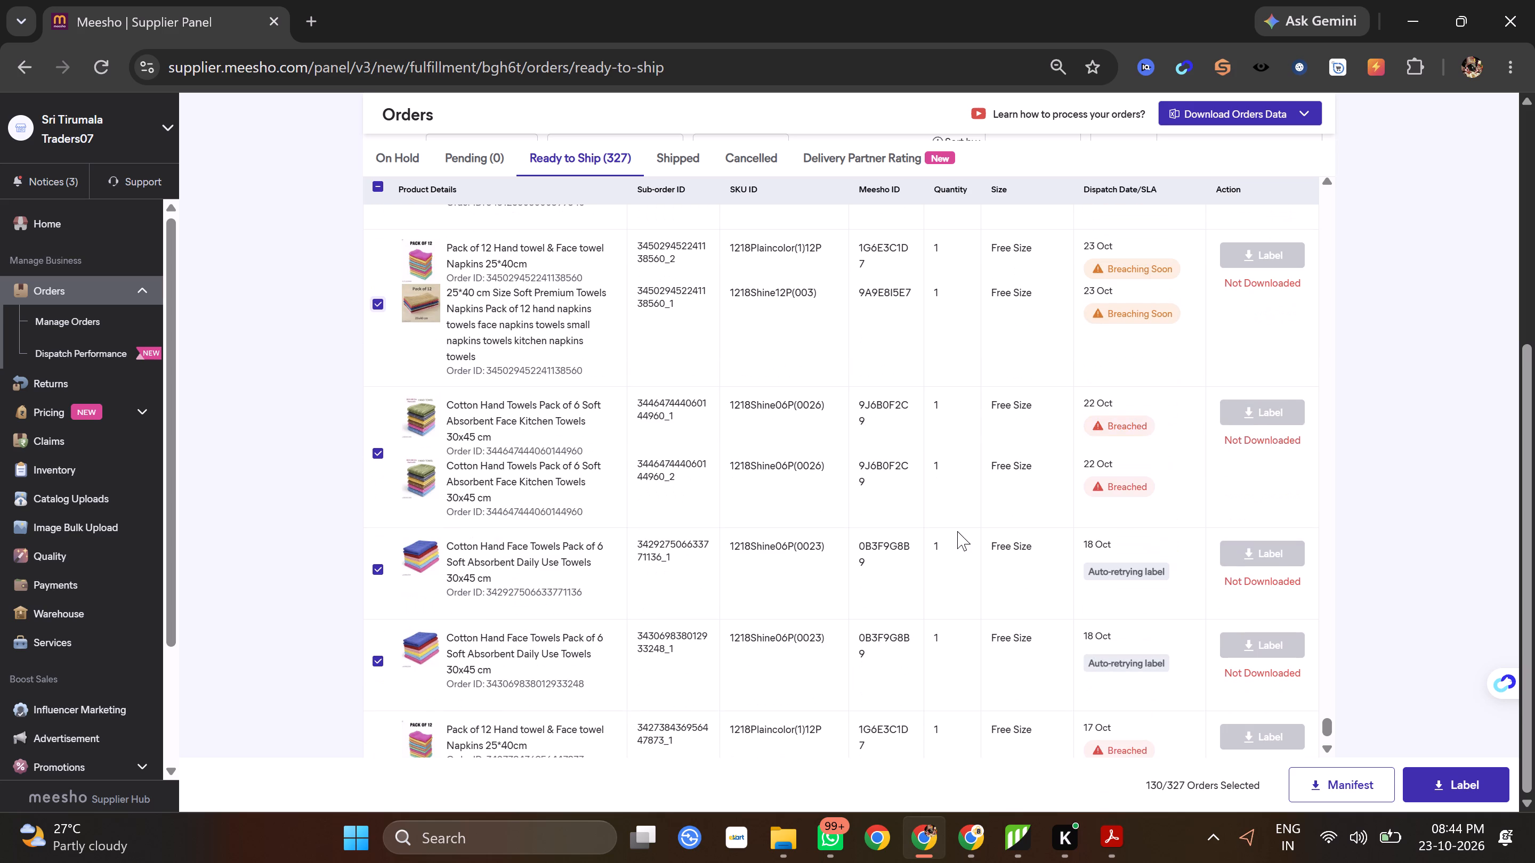
scroll(957, 531, down, 3)
scroll(1176, 531, down, 1)
scroll(1114, 525, down, 2)
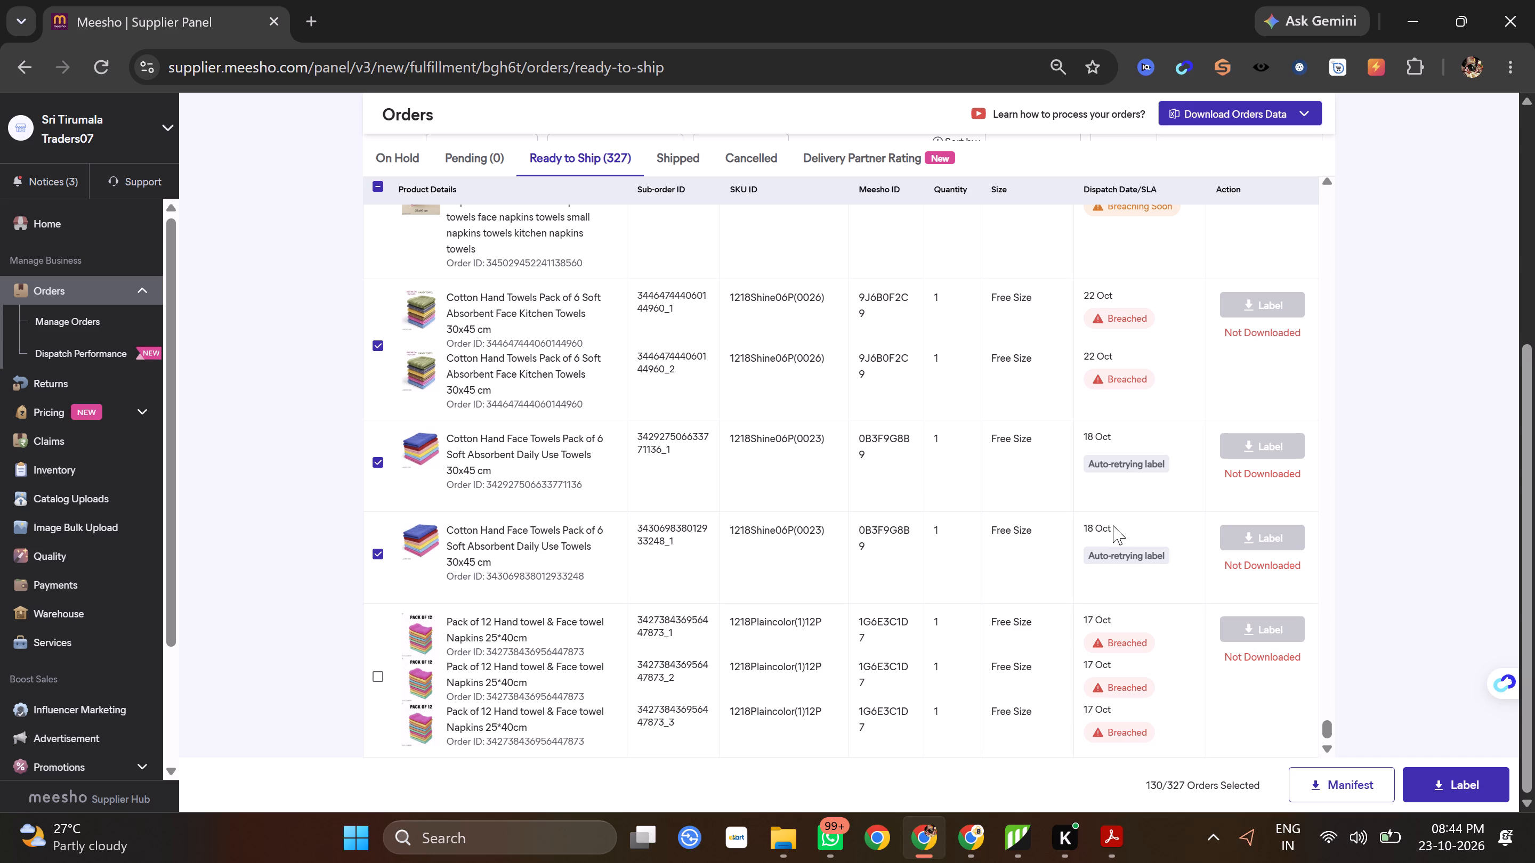
scroll(925, 534, up, 2)
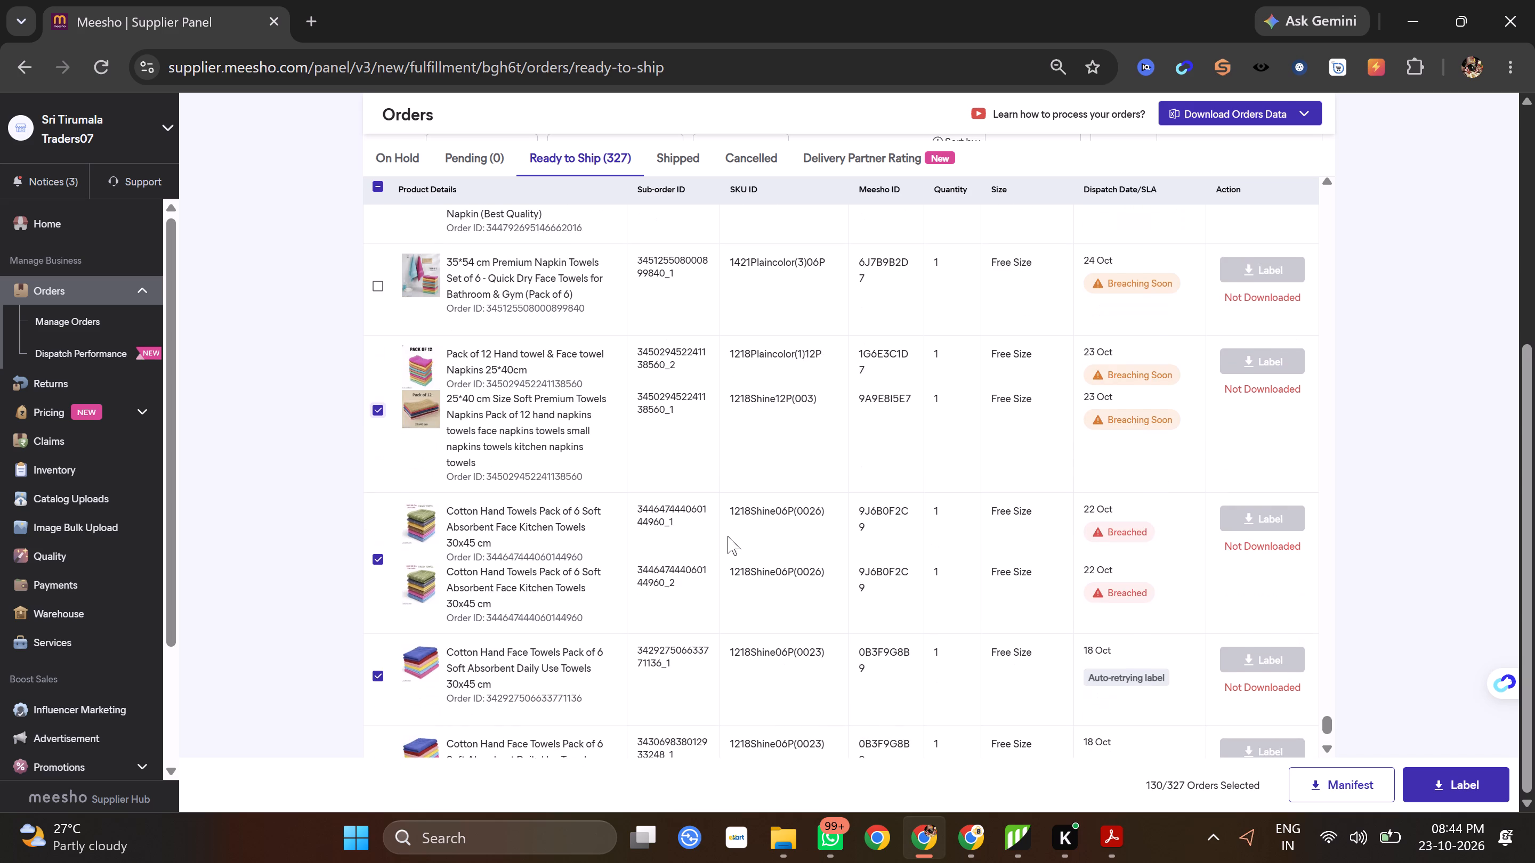
scroll(715, 530, up, 2)
scroll(803, 488, up, 2)
scroll(1109, 498, up, 3)
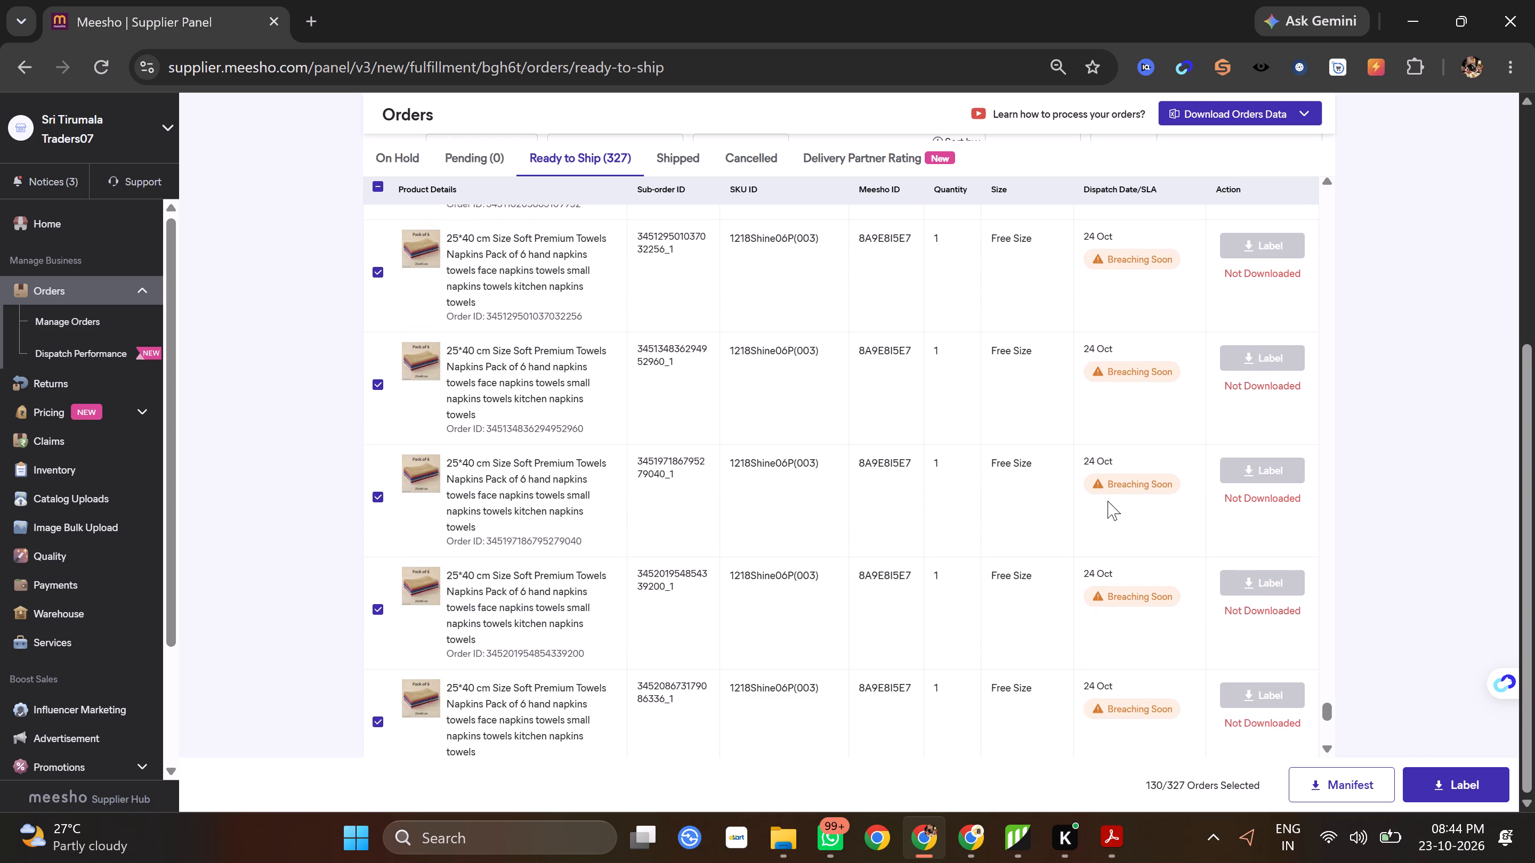
scroll(1106, 501, up, 15)
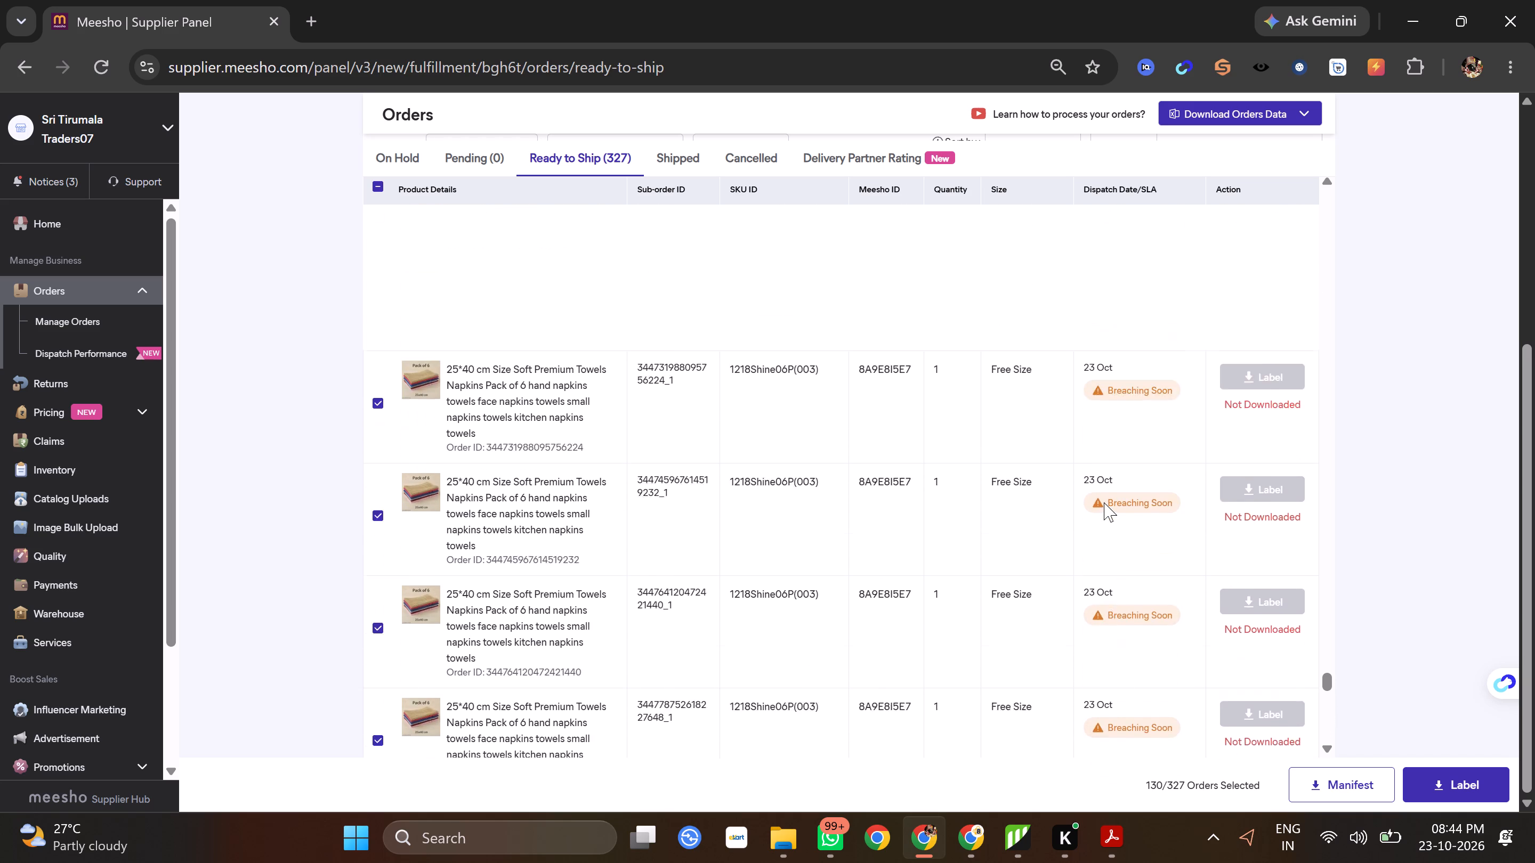
scroll(1104, 502, up, 20)
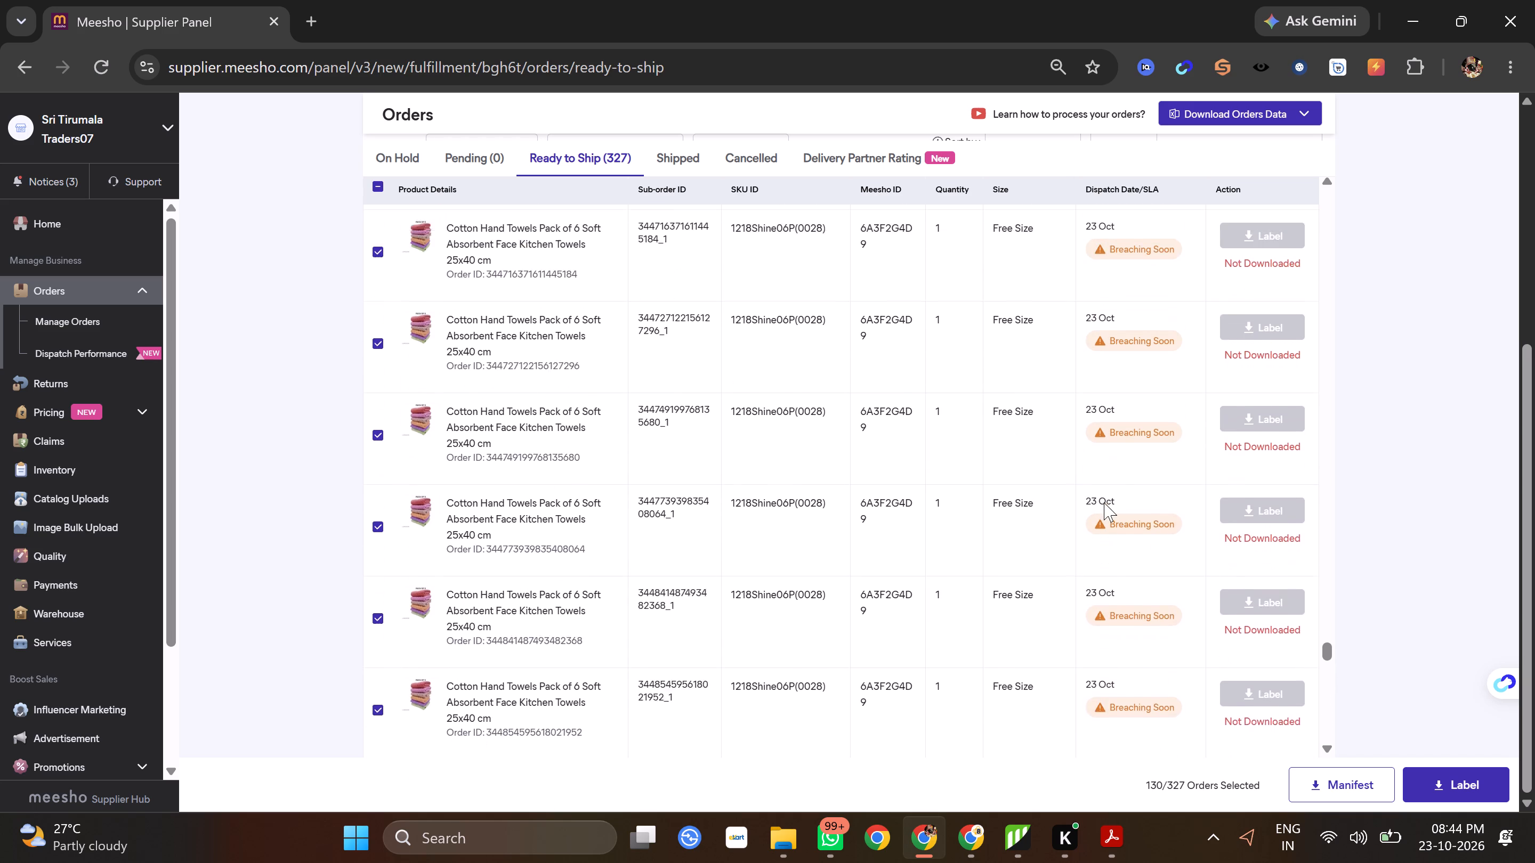
scroll(1104, 502, up, 10)
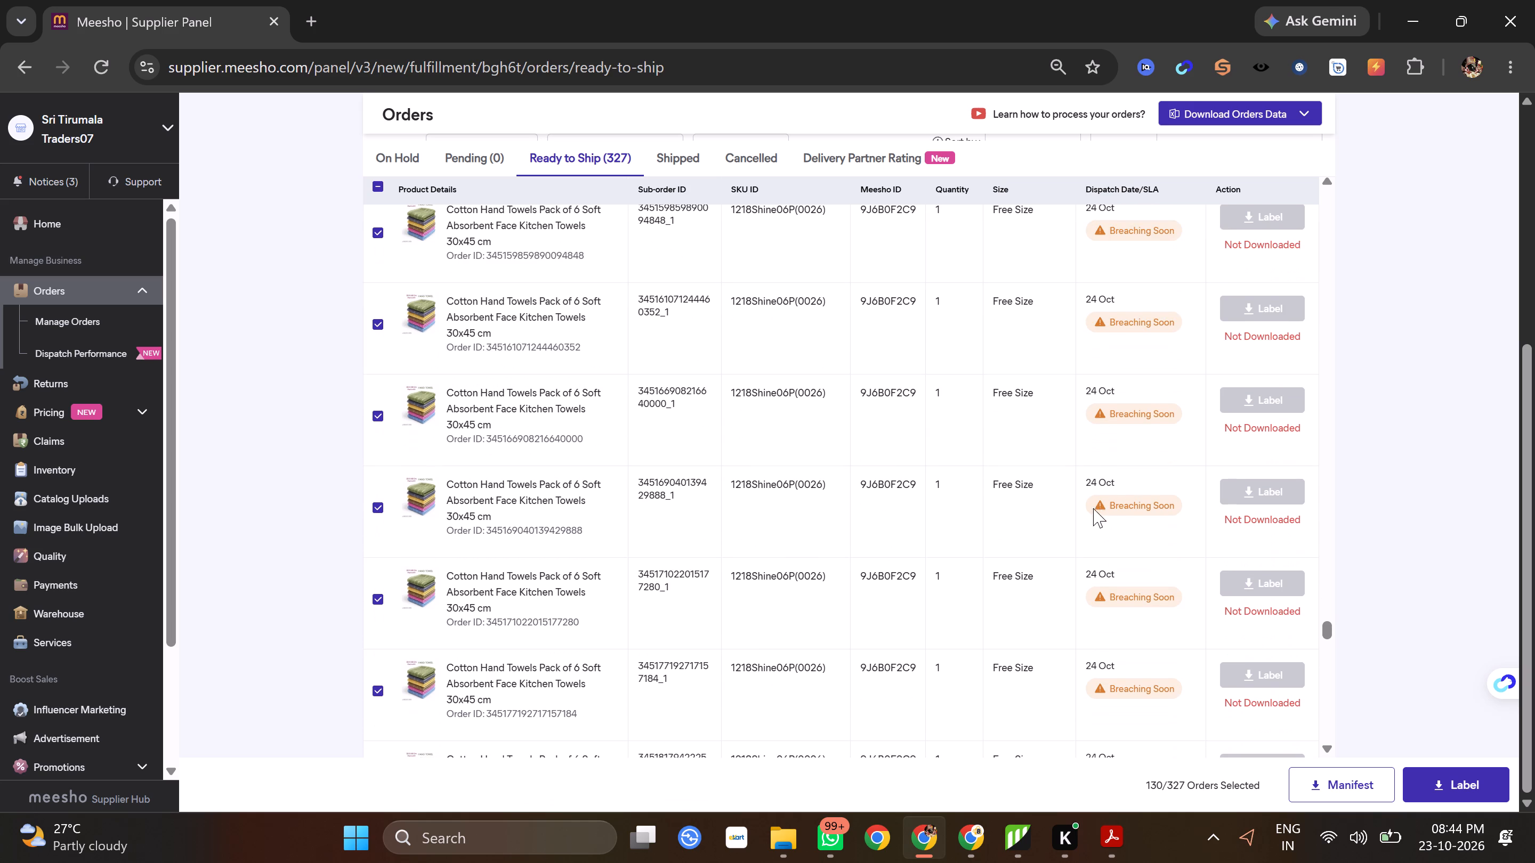
scroll(1094, 506, up, 19)
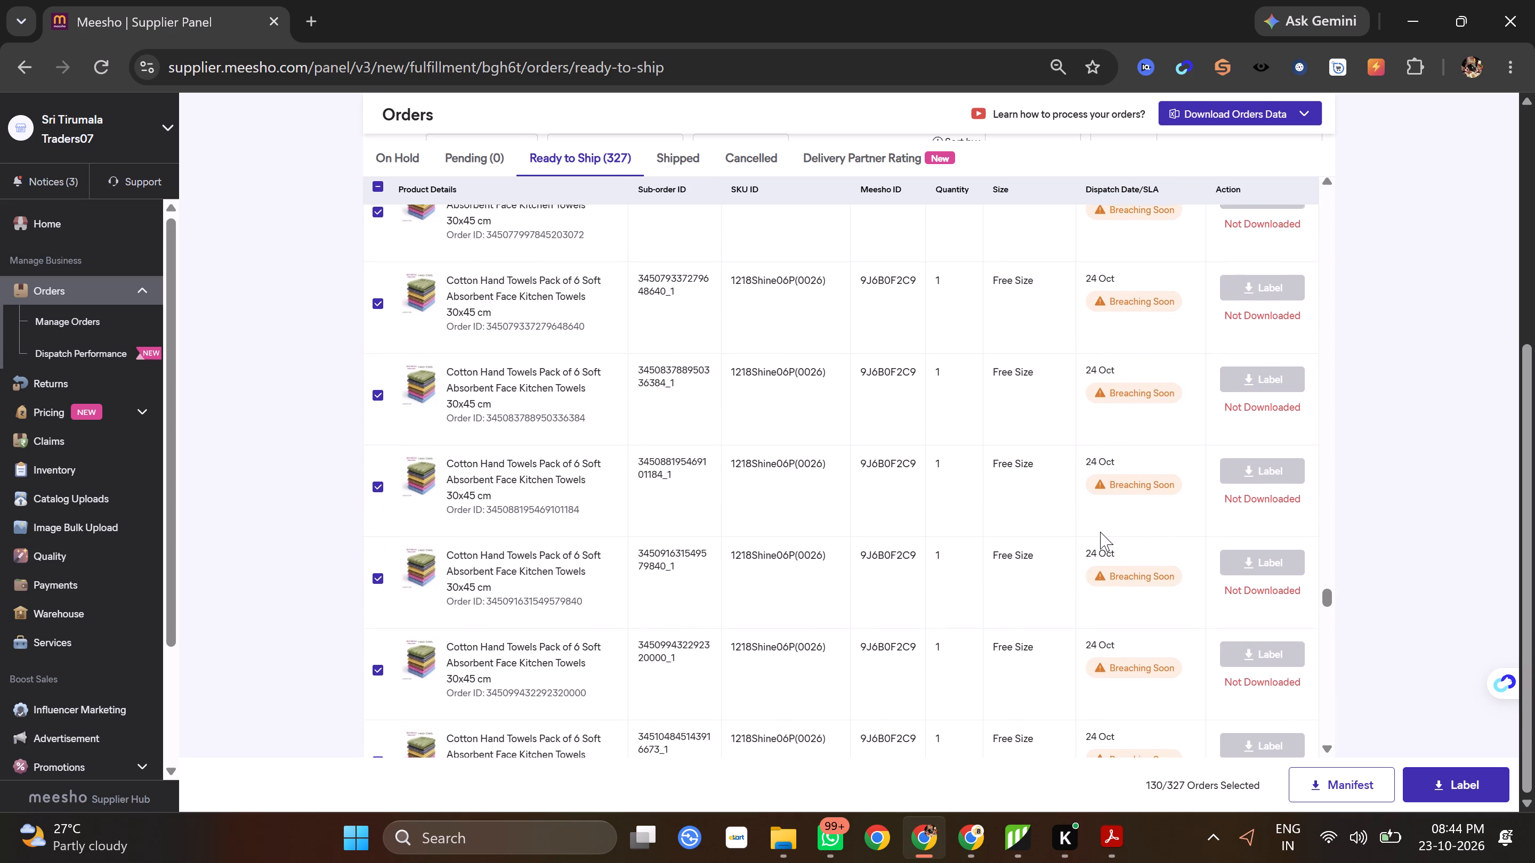
scroll(1100, 532, up, 6)
scroll(1101, 486, up, 13)
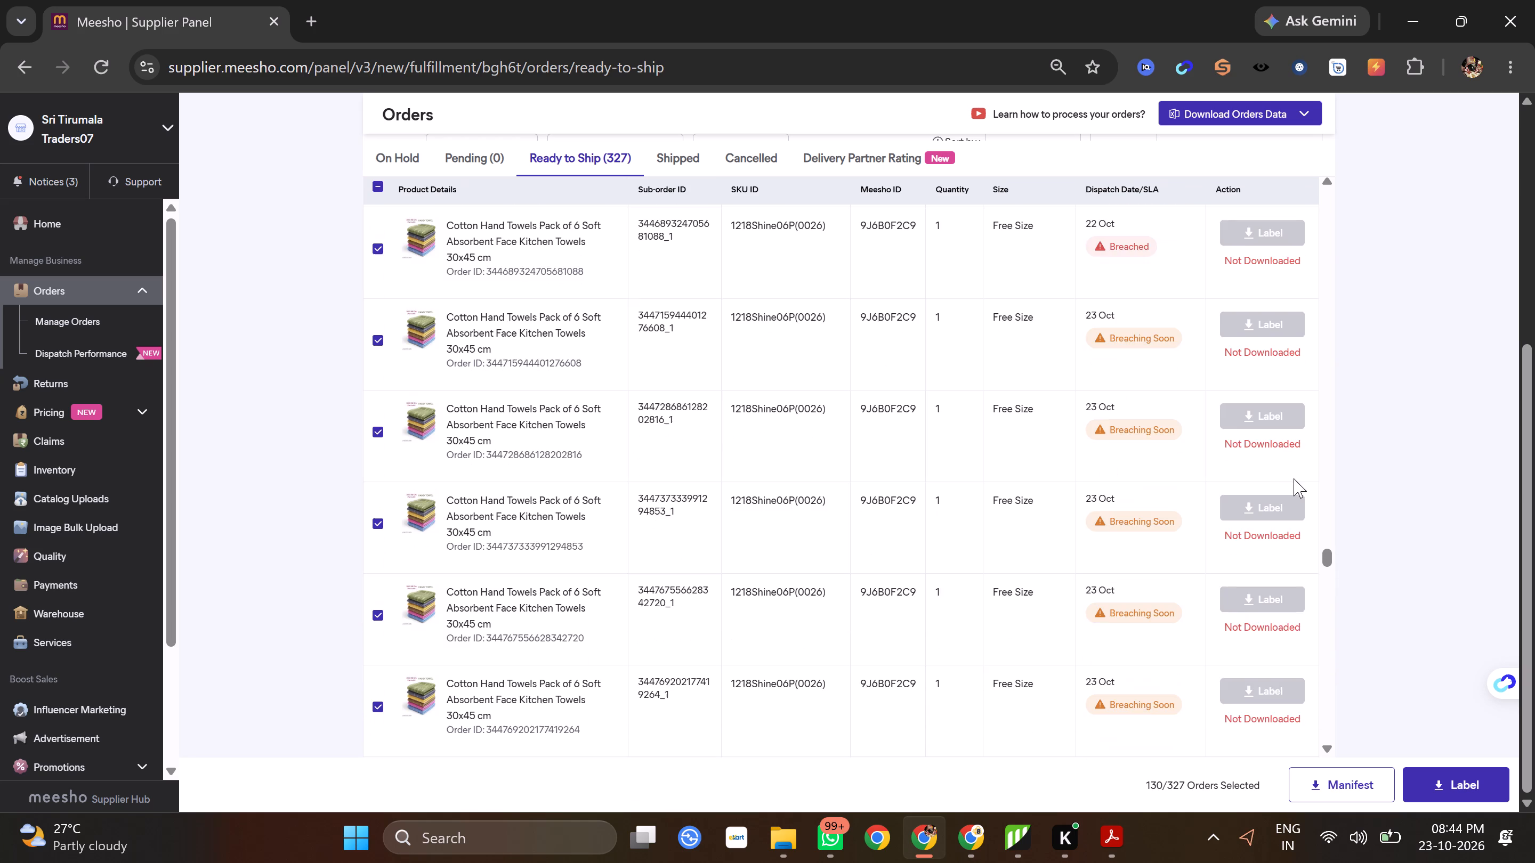
scroll(1292, 481, up, 4)
scroll(1230, 494, up, 18)
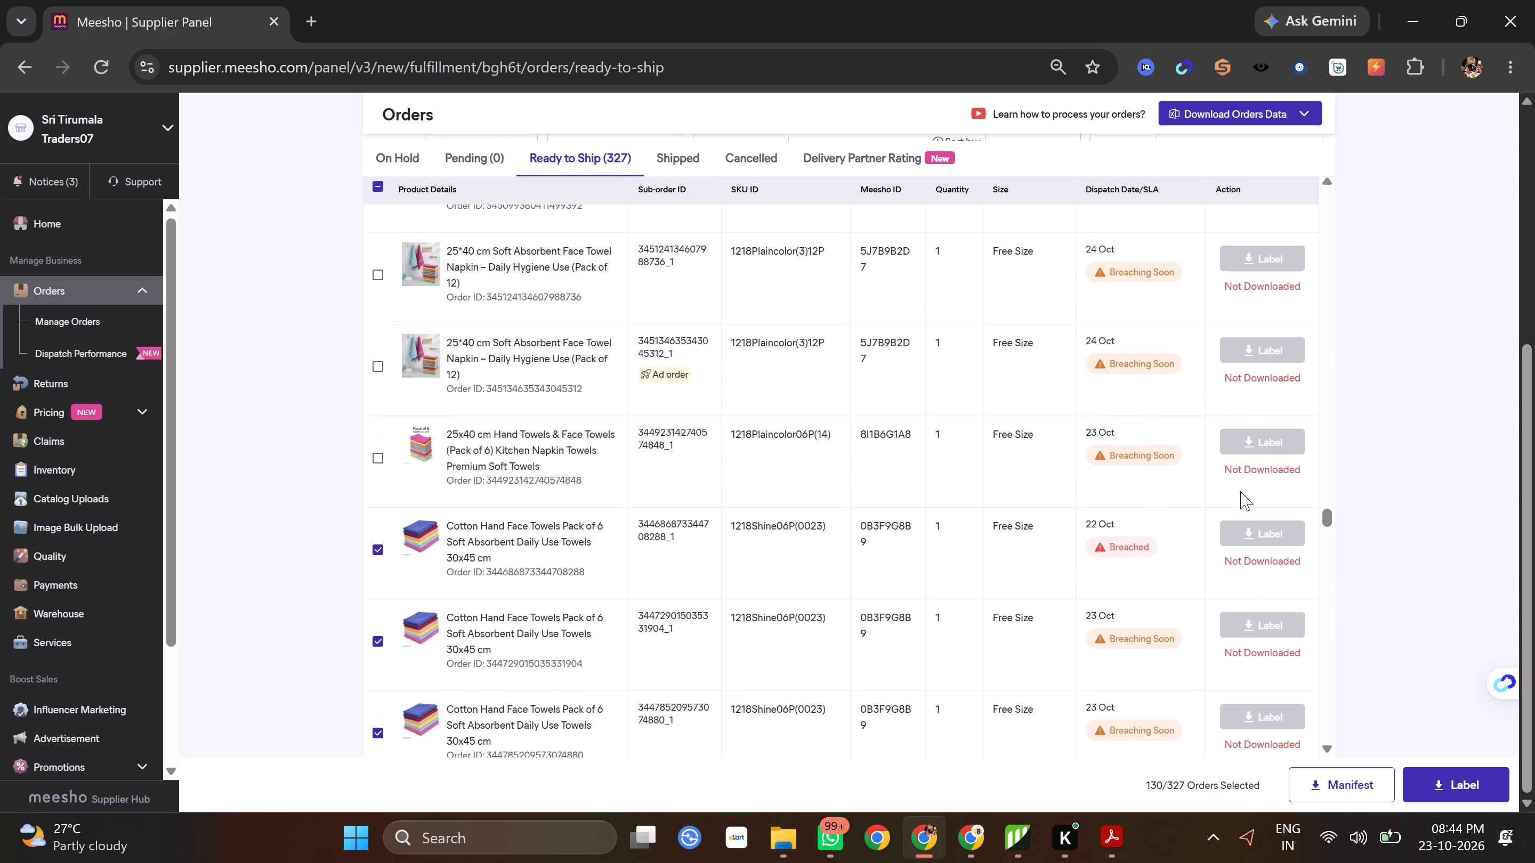
scroll(1240, 491, up, 8)
scroll(1202, 520, down, 10)
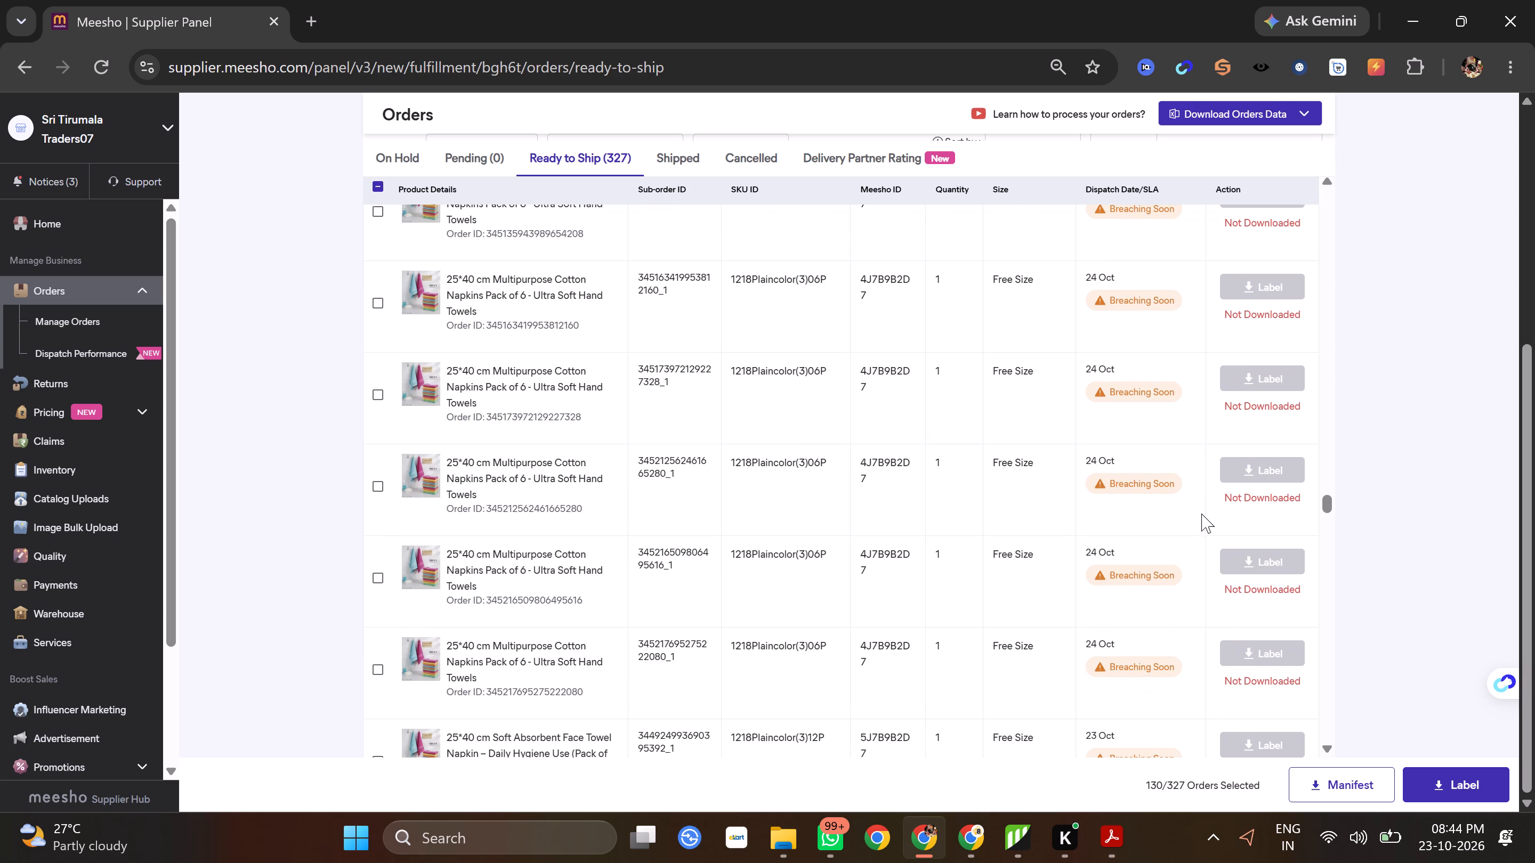
scroll(1306, 486, down, 3)
scroll(1207, 483, down, 4)
scroll(1193, 493, up, 4)
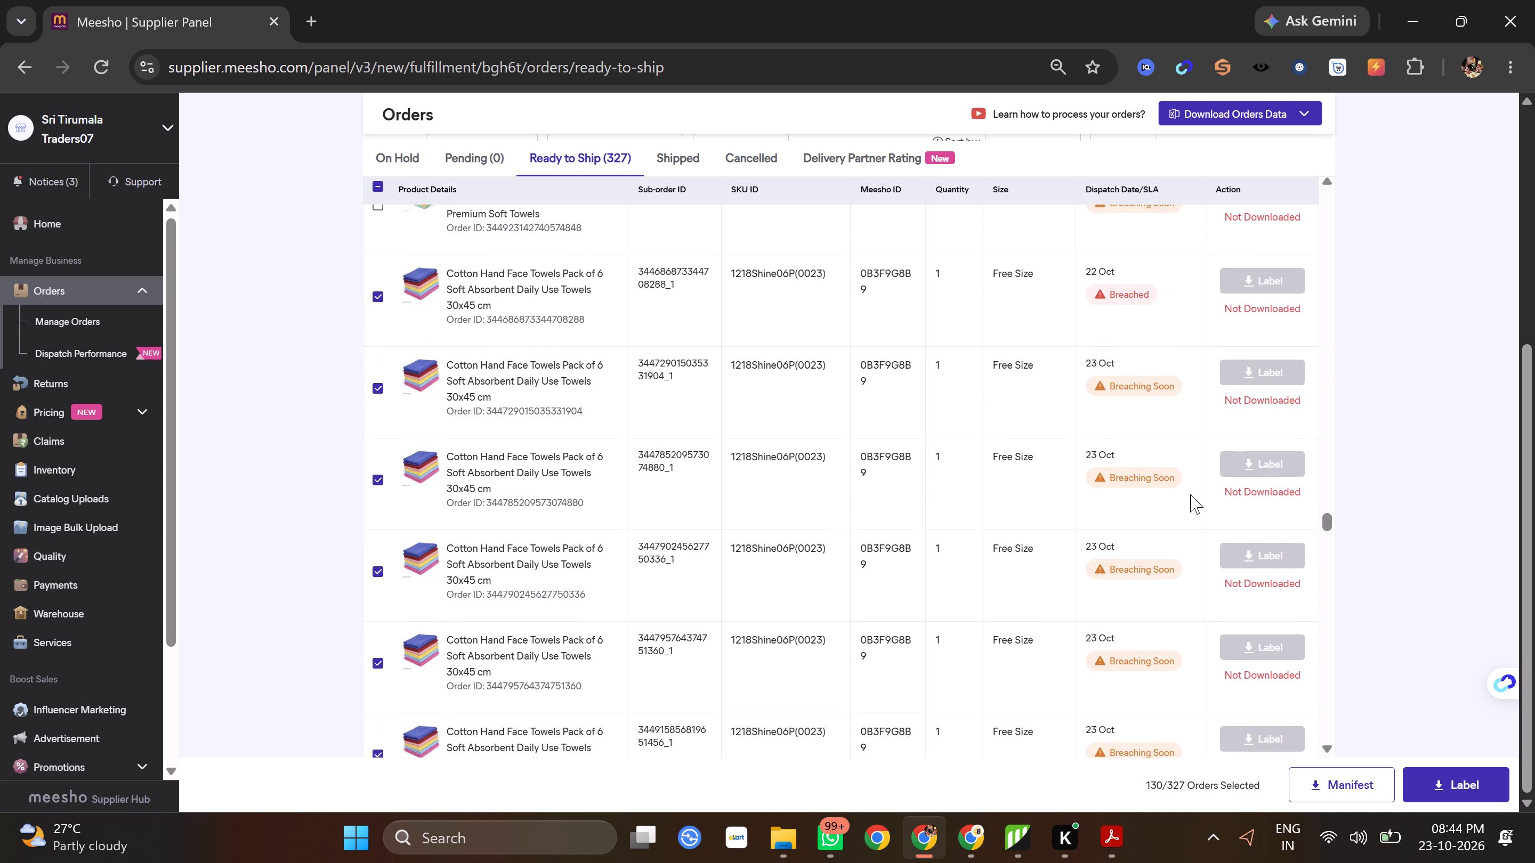
Add the 1218Plaincolor06P(14) order with dispatch date 23 Oct to the selection.
scroll(1190, 494, up, 4)
scroll(1186, 497, down, 2)
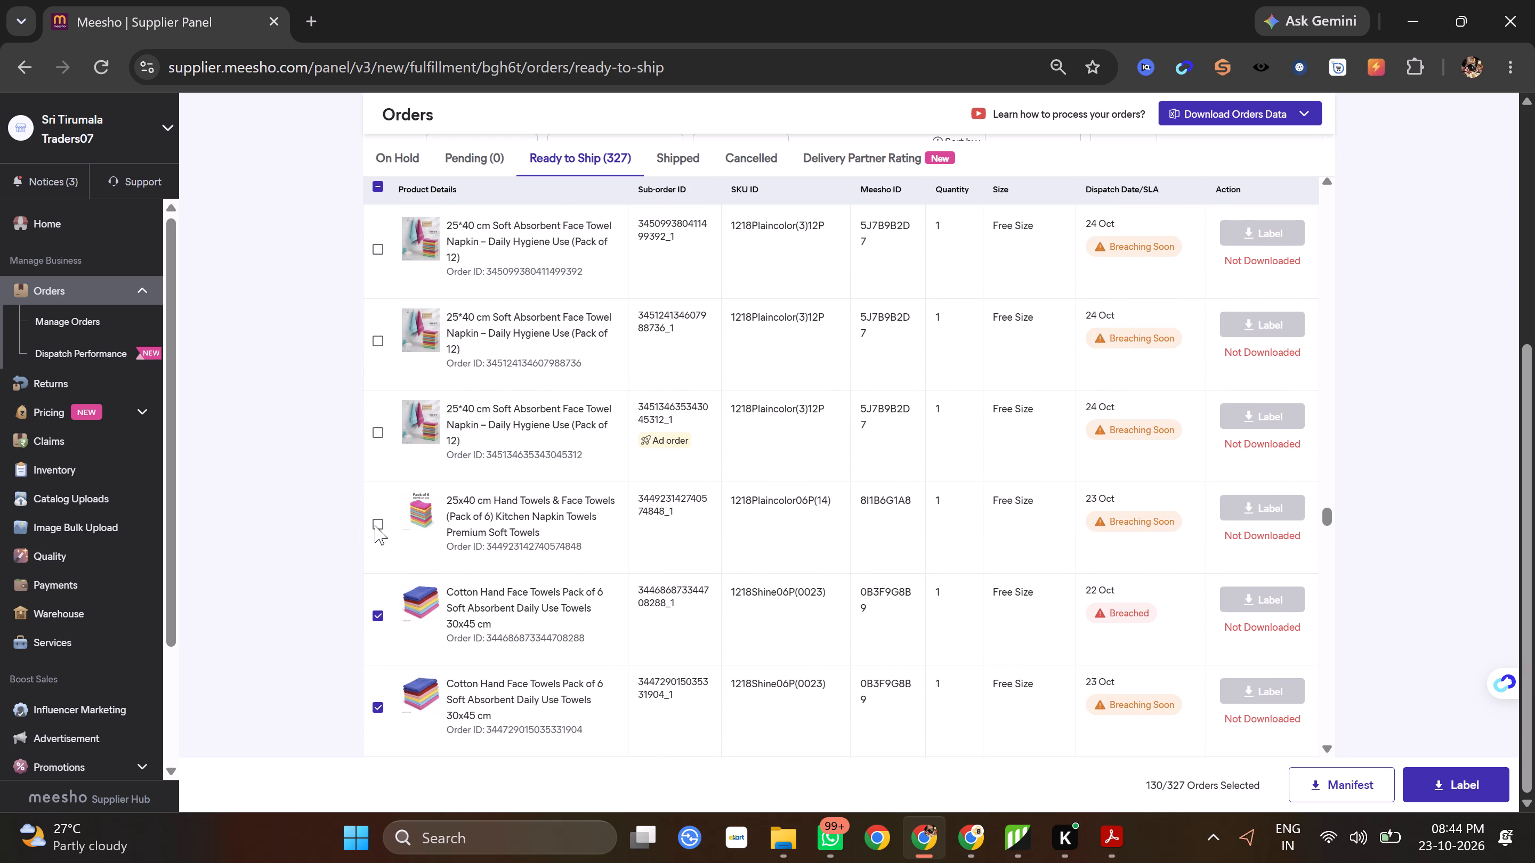
click(375, 525)
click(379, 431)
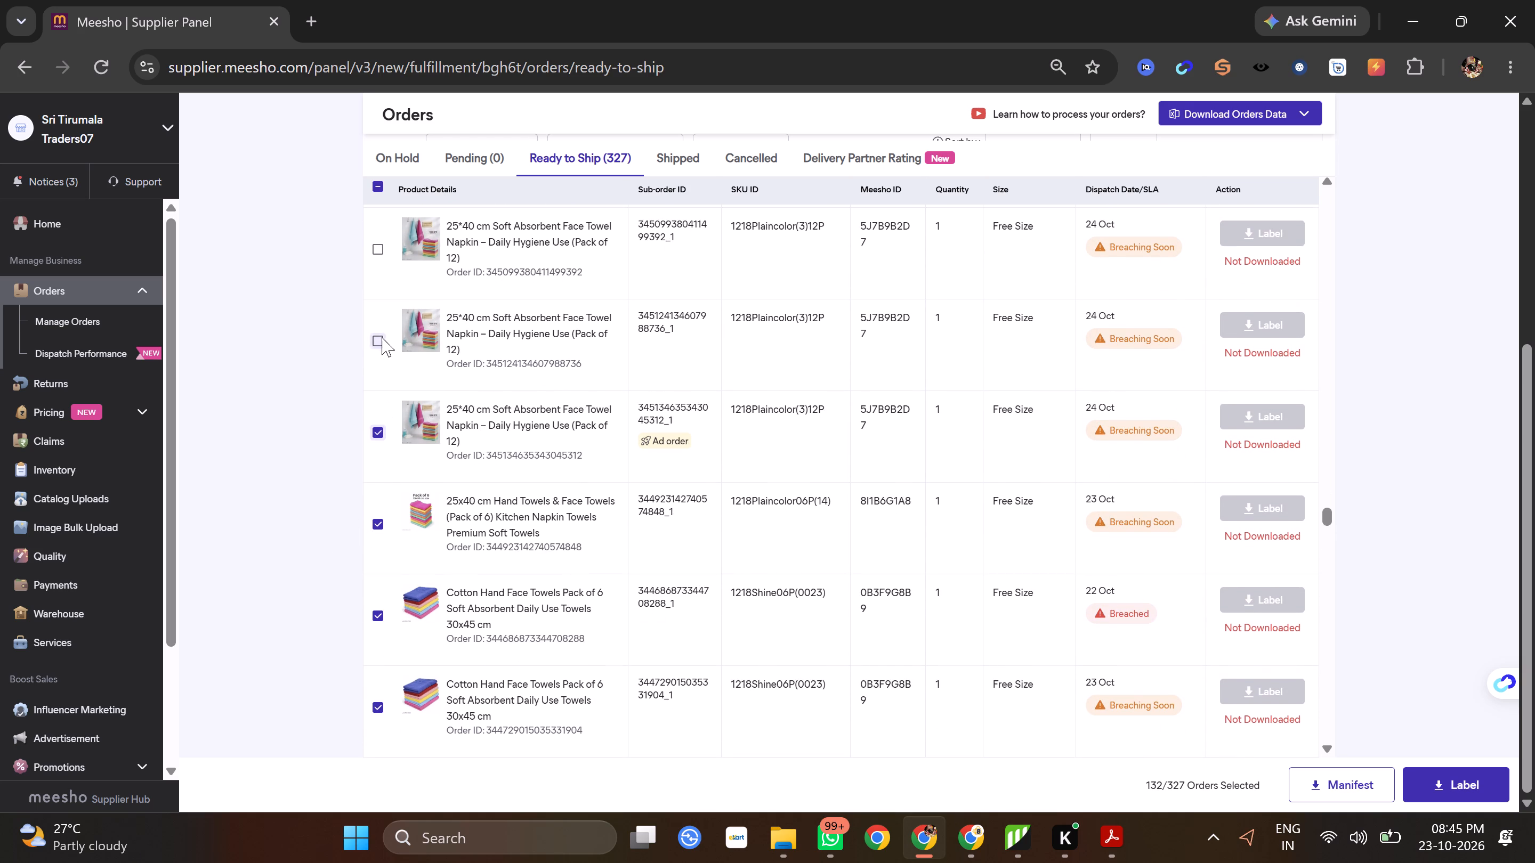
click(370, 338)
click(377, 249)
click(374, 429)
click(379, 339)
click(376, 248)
Add the last six 1218Plaincolor(3)06P orders with dispatch date 24 Oct to the selection, leaving the 1218Plaincolor(3)12P orders out.
scroll(500, 356, up, 2)
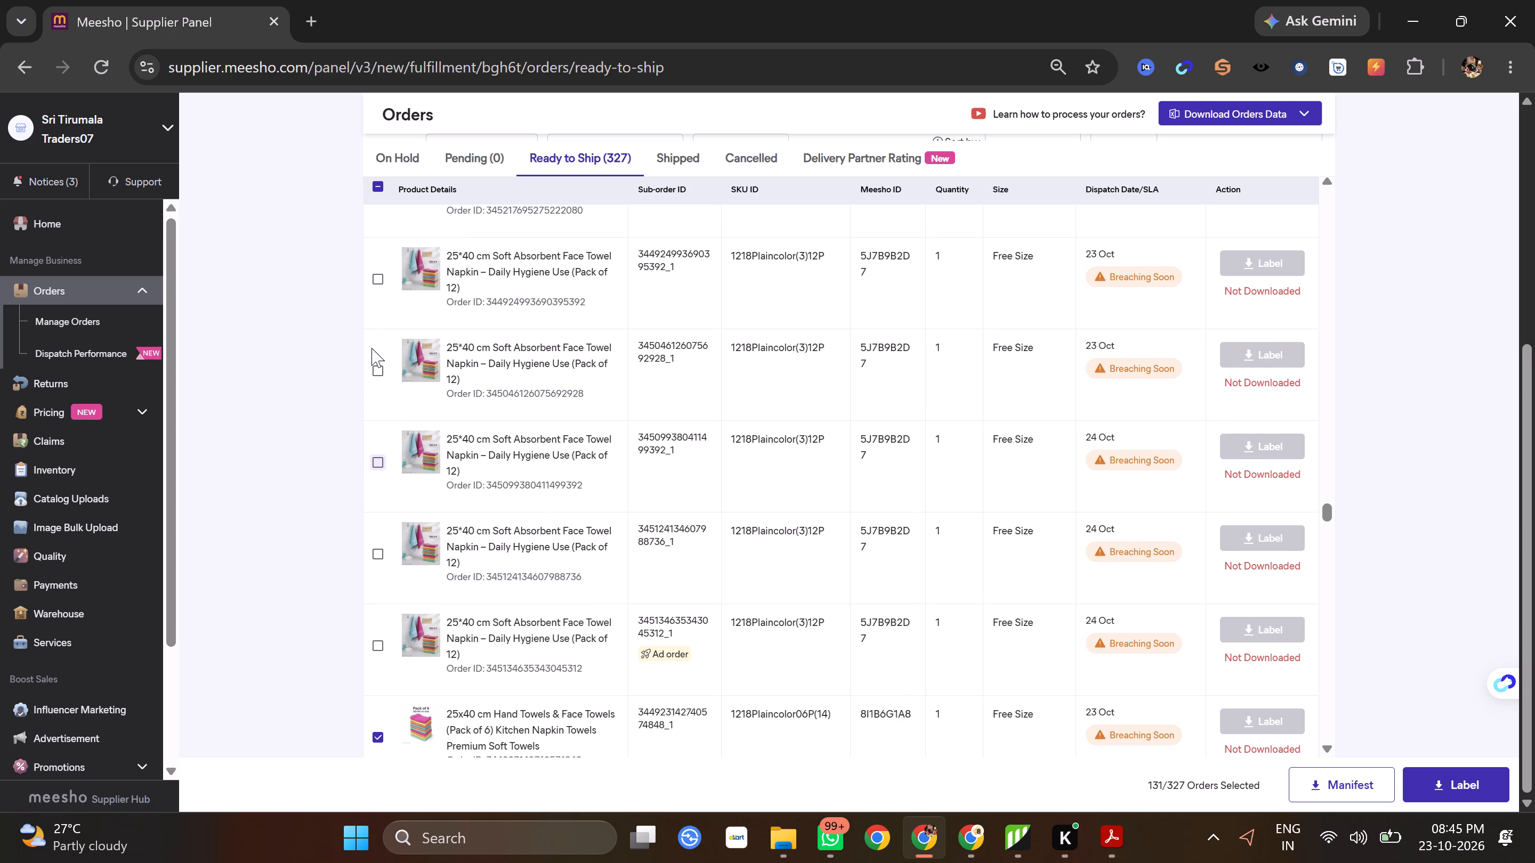
scroll(434, 339, up, 2)
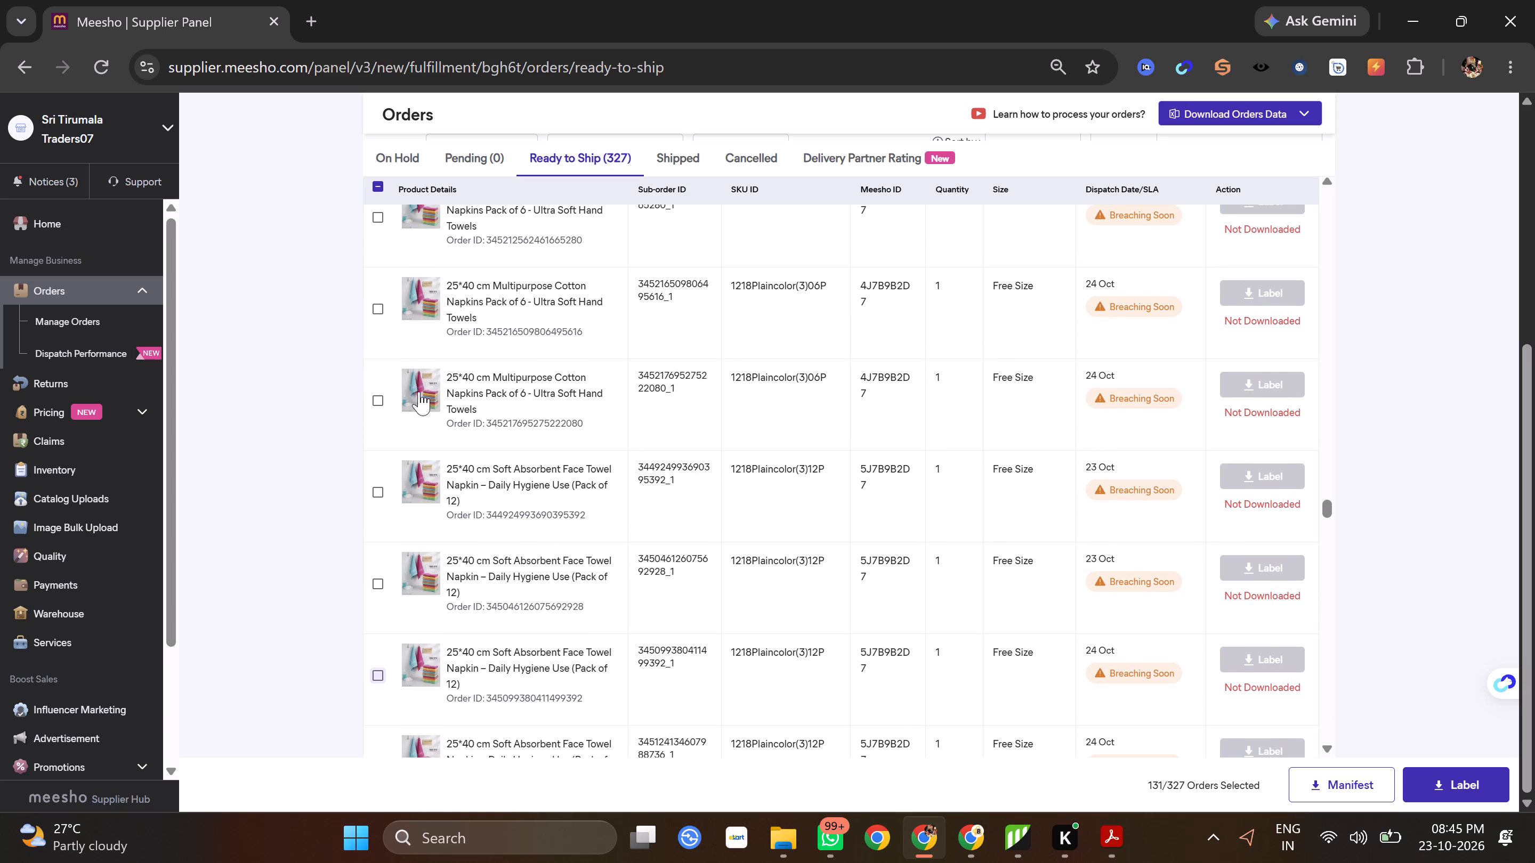
click(379, 394)
click(382, 304)
scroll(491, 327, up, 1)
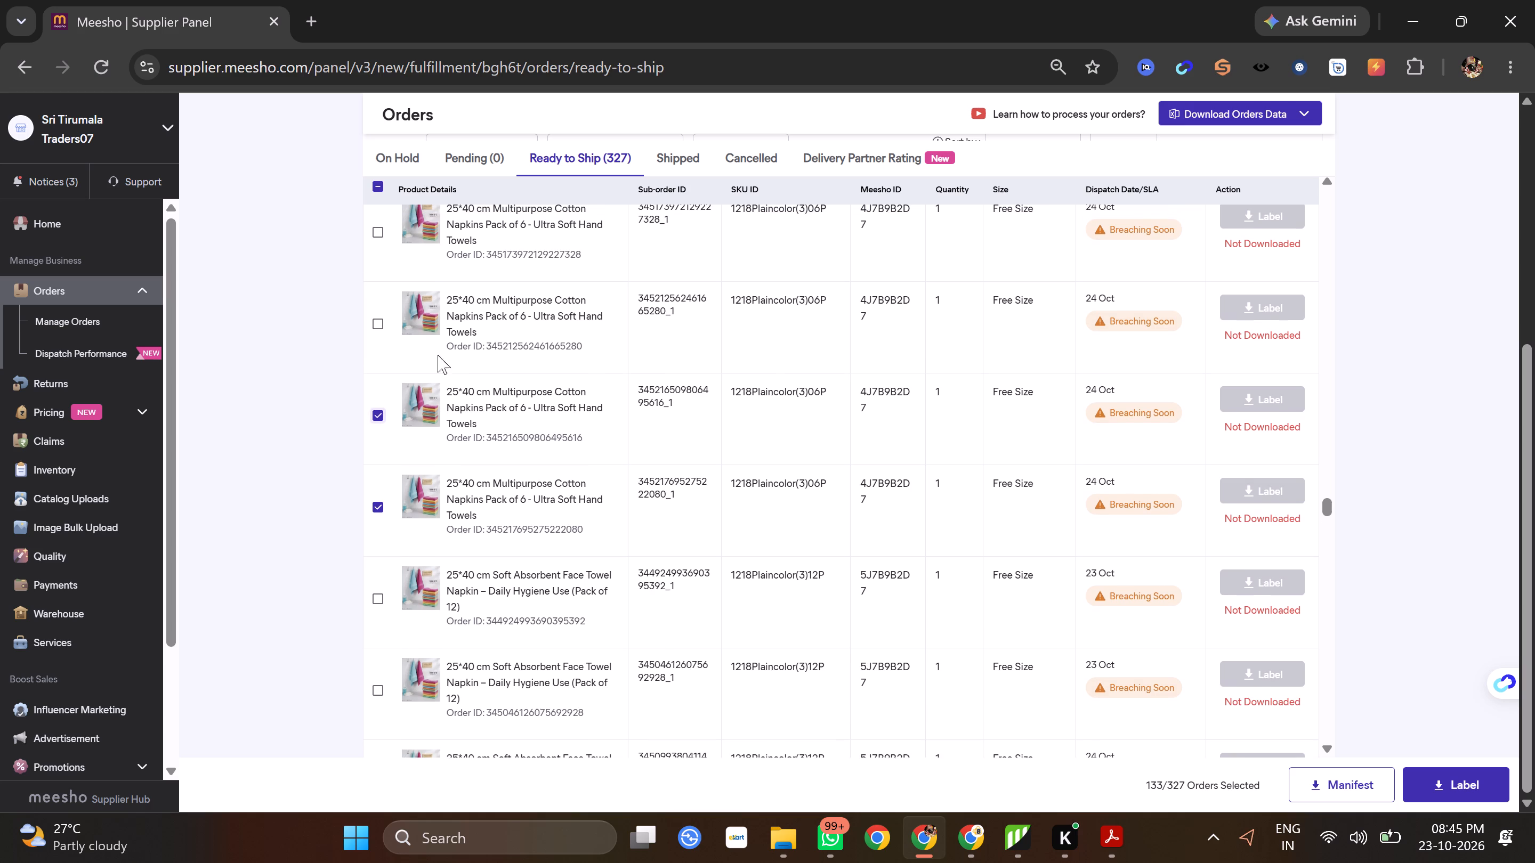
click(375, 318)
scroll(493, 317, up, 2)
click(380, 441)
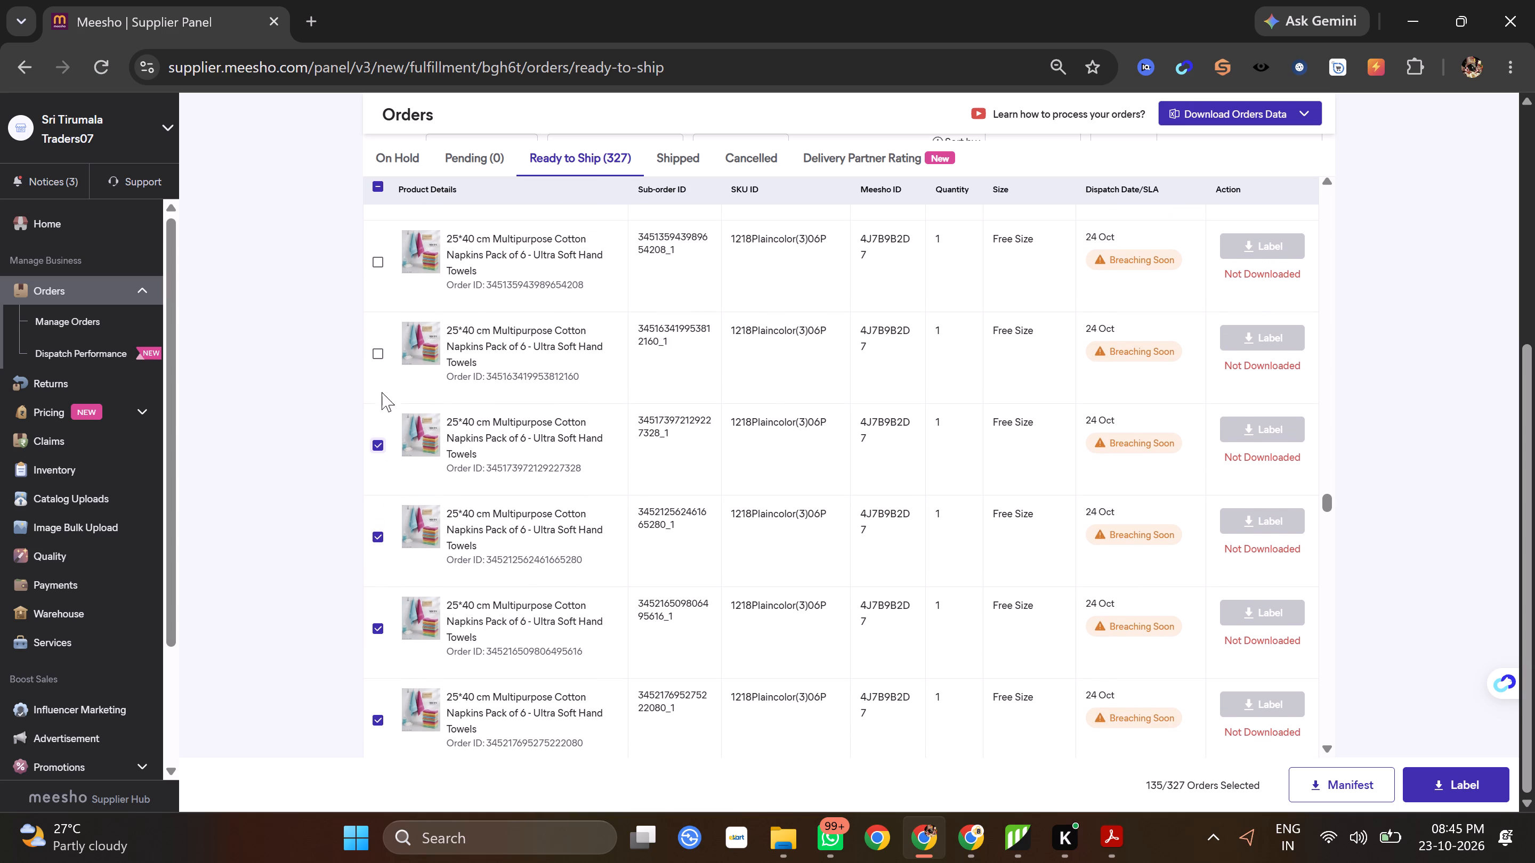
click(381, 355)
click(378, 263)
Add the next four 1218Plaincolor(3)06P orders with dispatch date 24 Oct, working up the list, to the selection.
scroll(516, 303, up, 2)
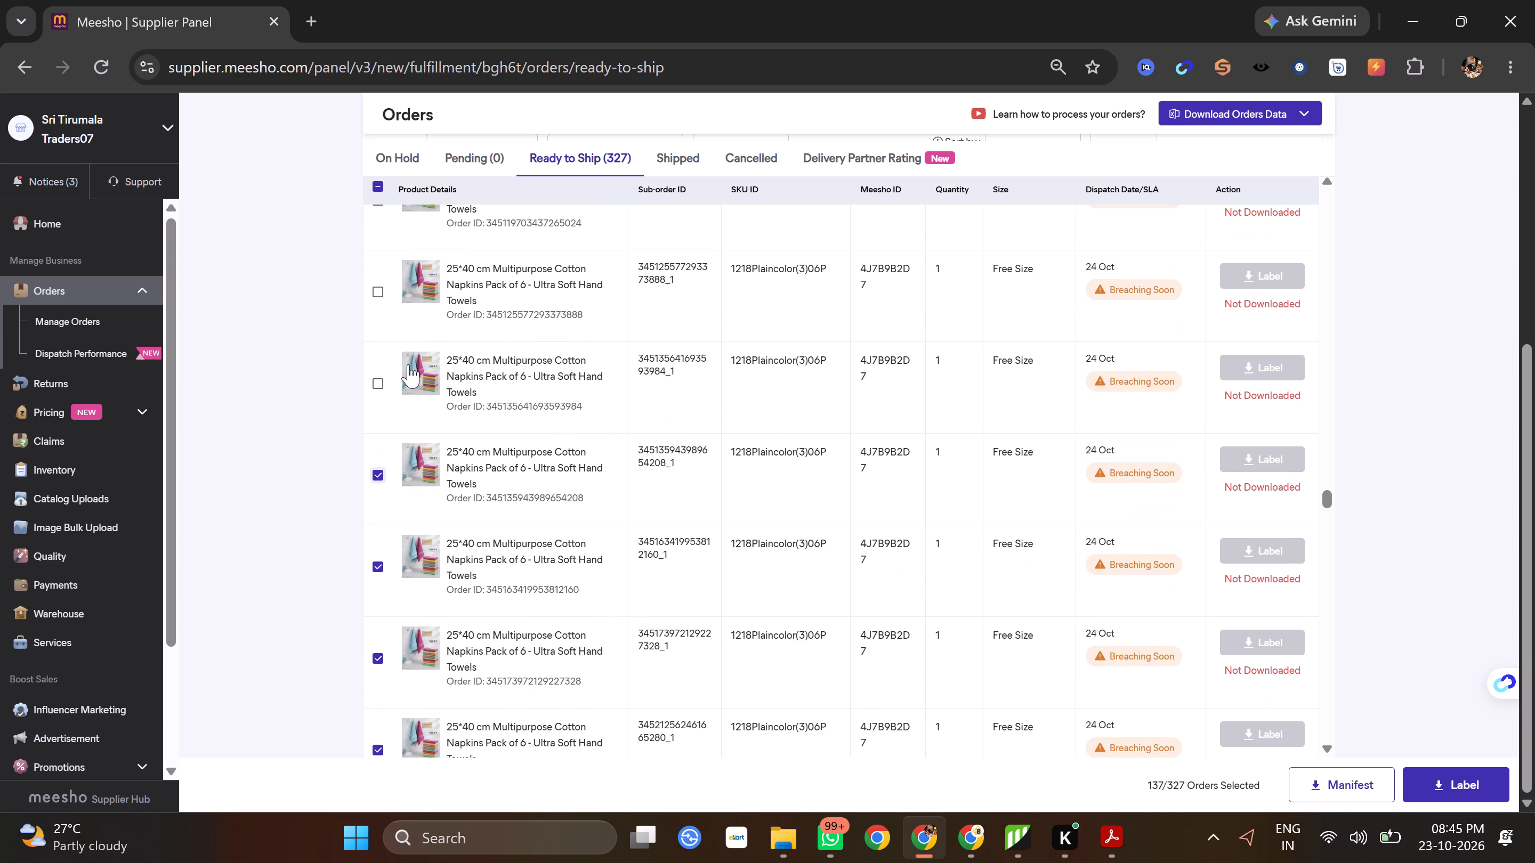
click(368, 384)
click(378, 380)
click(377, 286)
scroll(501, 332, up, 2)
click(378, 409)
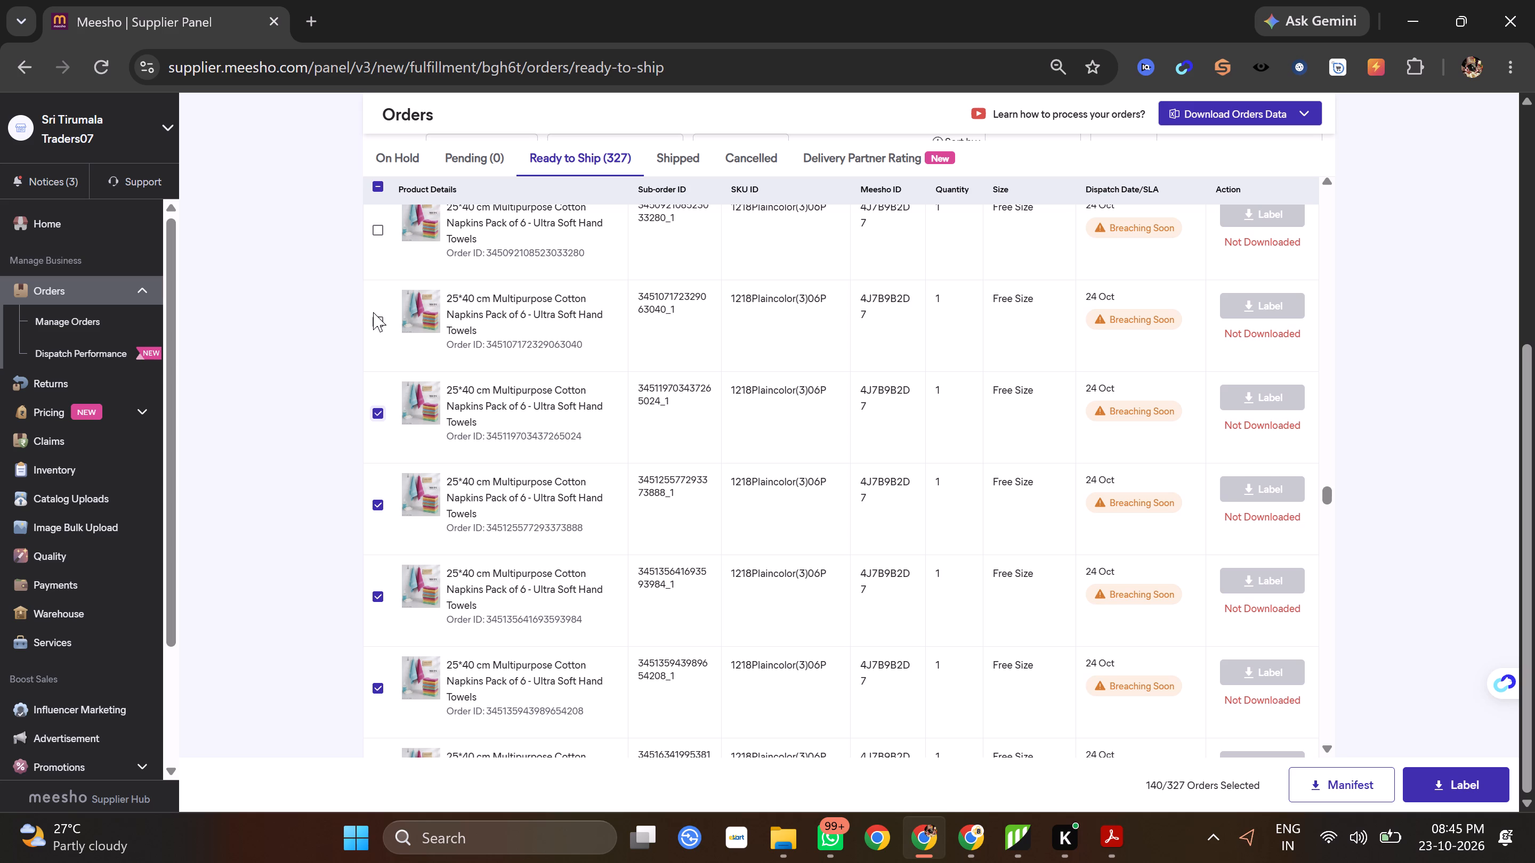
click(373, 312)
click(378, 323)
Add the remaining five 1218Plaincolor(3)06P orders with dispatch date 24 Oct to the selection.
scroll(451, 320, up, 2)
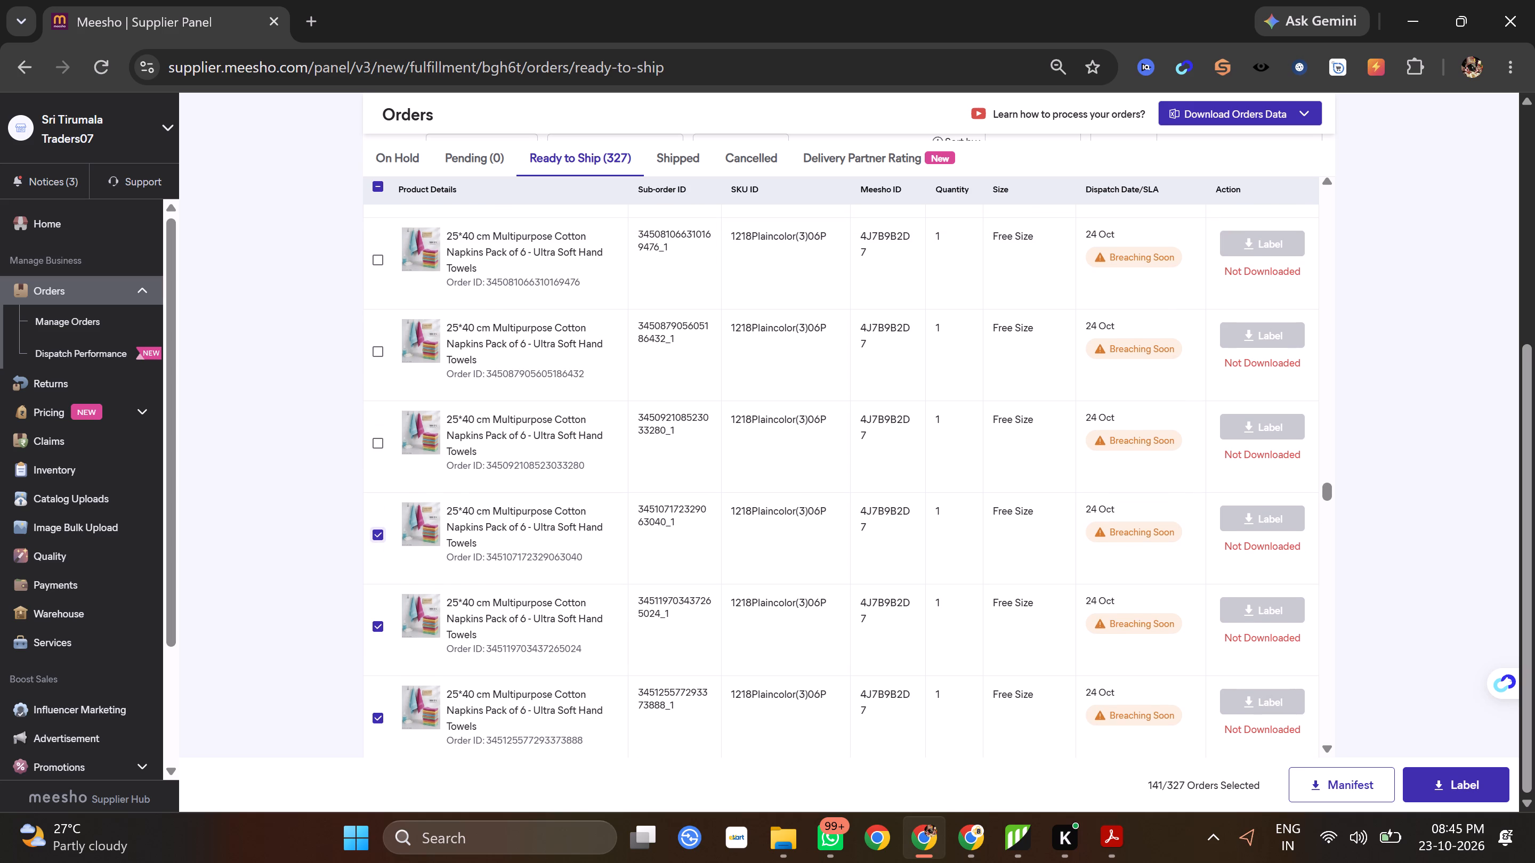
scroll(528, 370, up, 1)
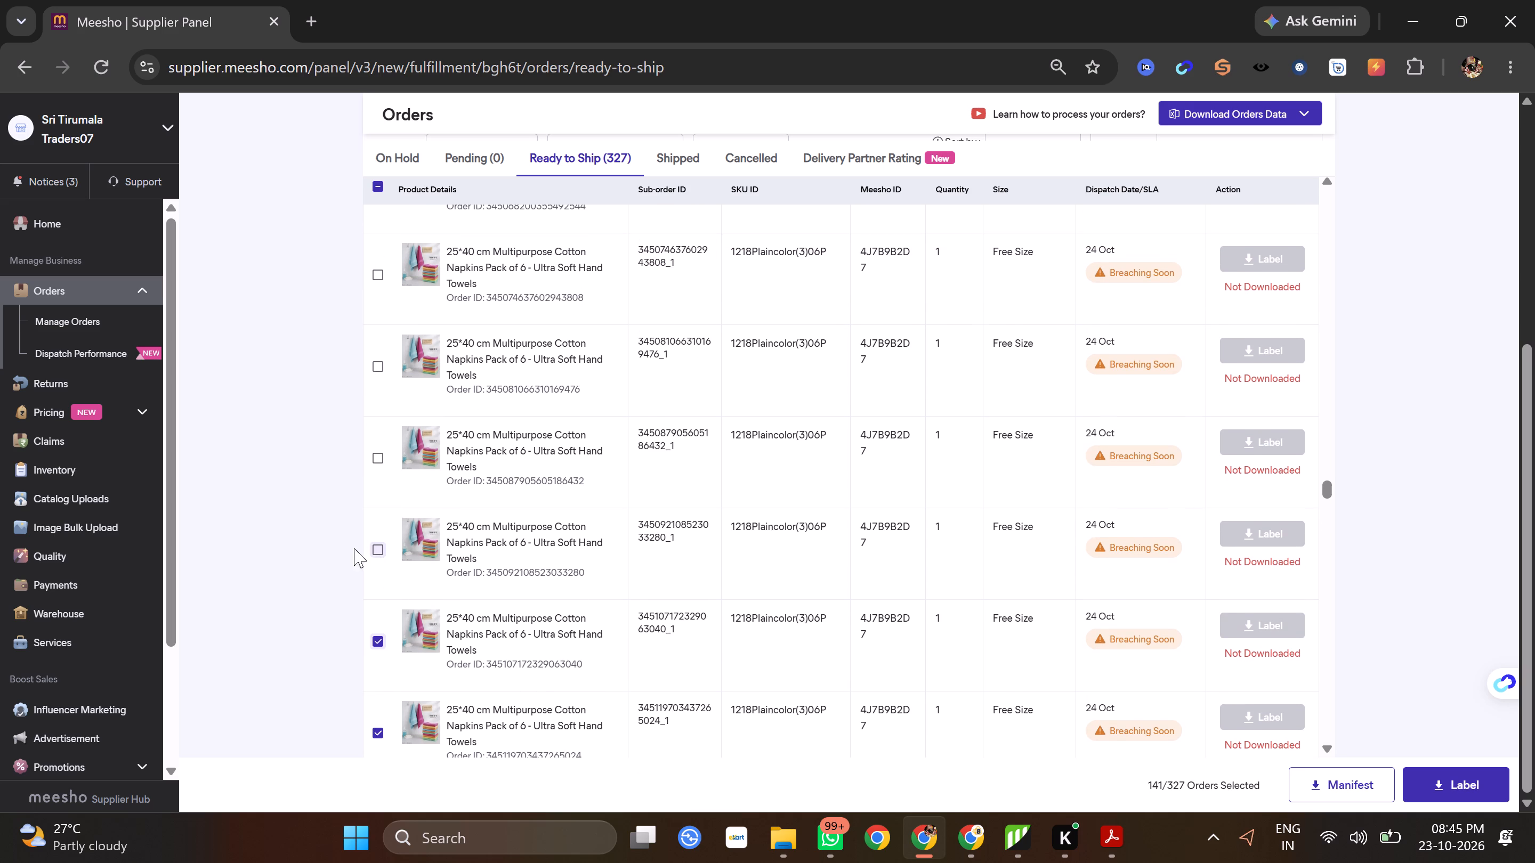
click(384, 554)
click(375, 463)
click(381, 360)
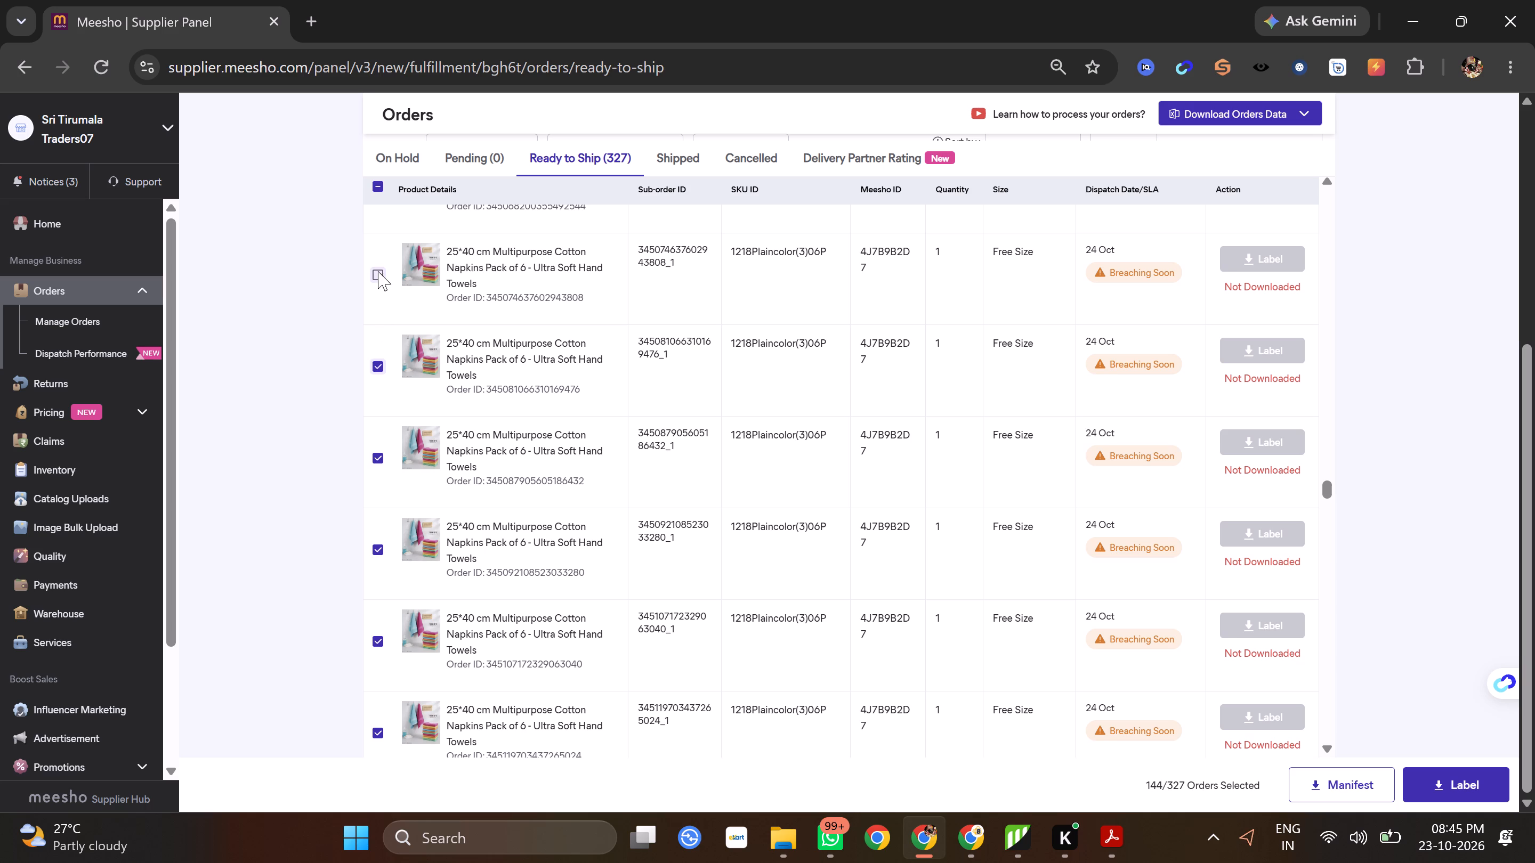
click(378, 270)
scroll(414, 275, up, 1)
click(375, 292)
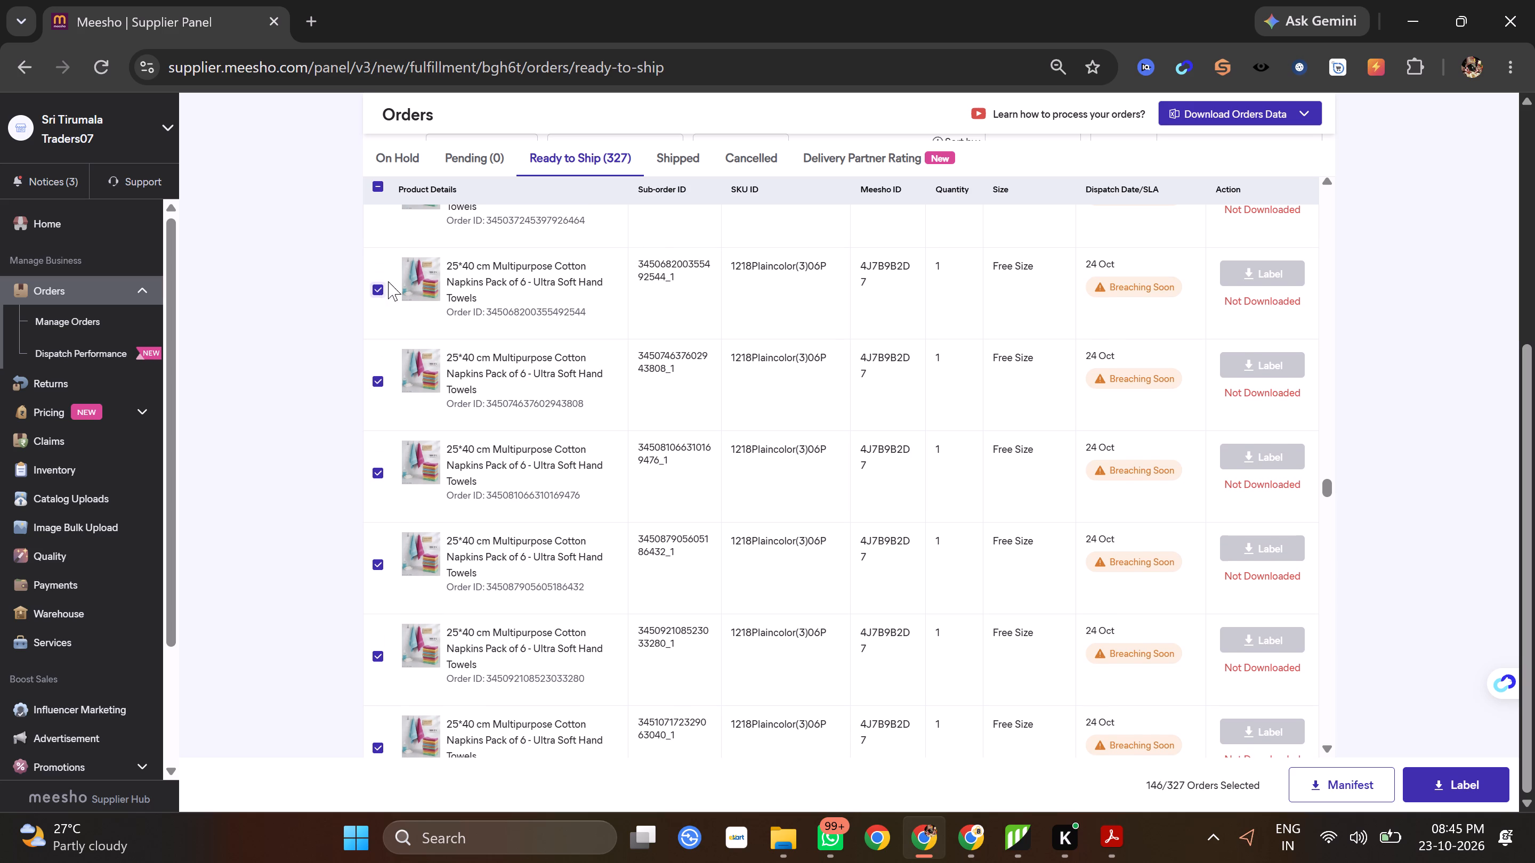
Add the last seven 1218Plaincolor(3)06P orders with dispatch date 23 Oct to the selection, working up the list.
scroll(422, 271, up, 2)
click(379, 405)
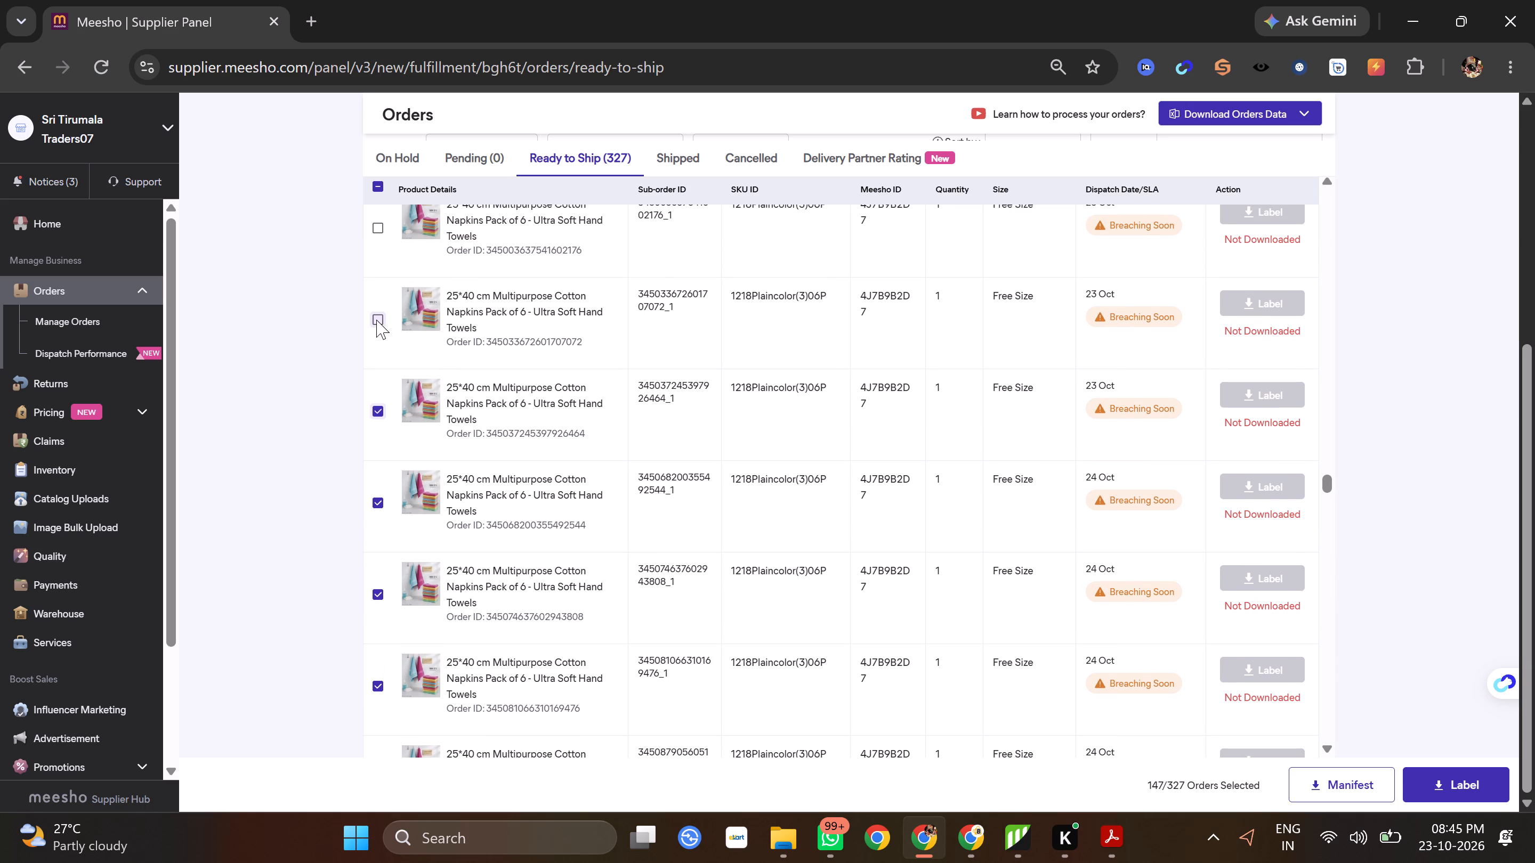
click(376, 320)
click(379, 227)
scroll(814, 587, up, 2)
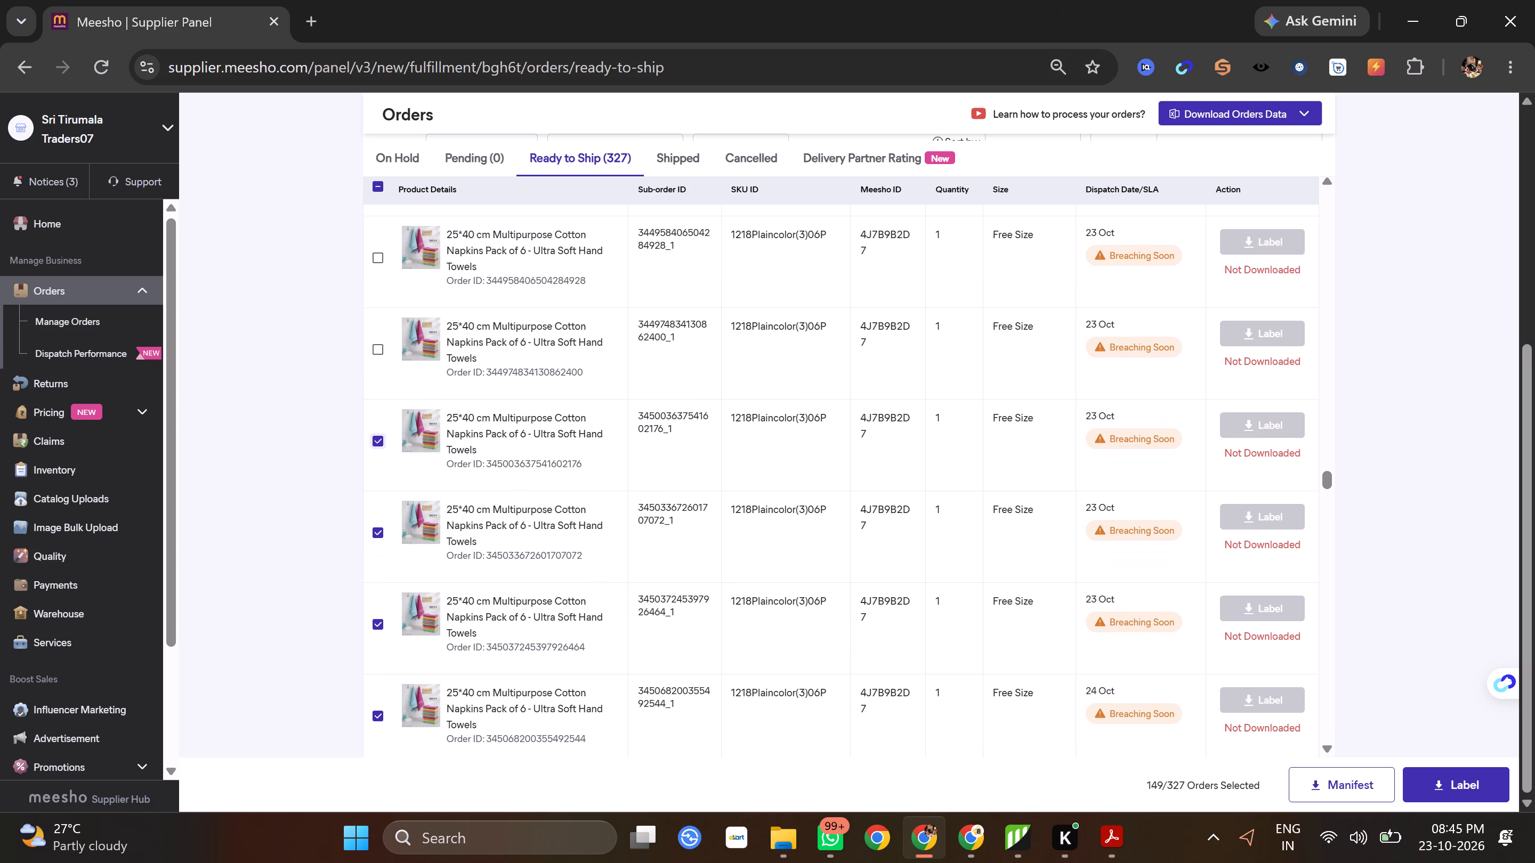
scroll(723, 552, up, 2)
click(373, 346)
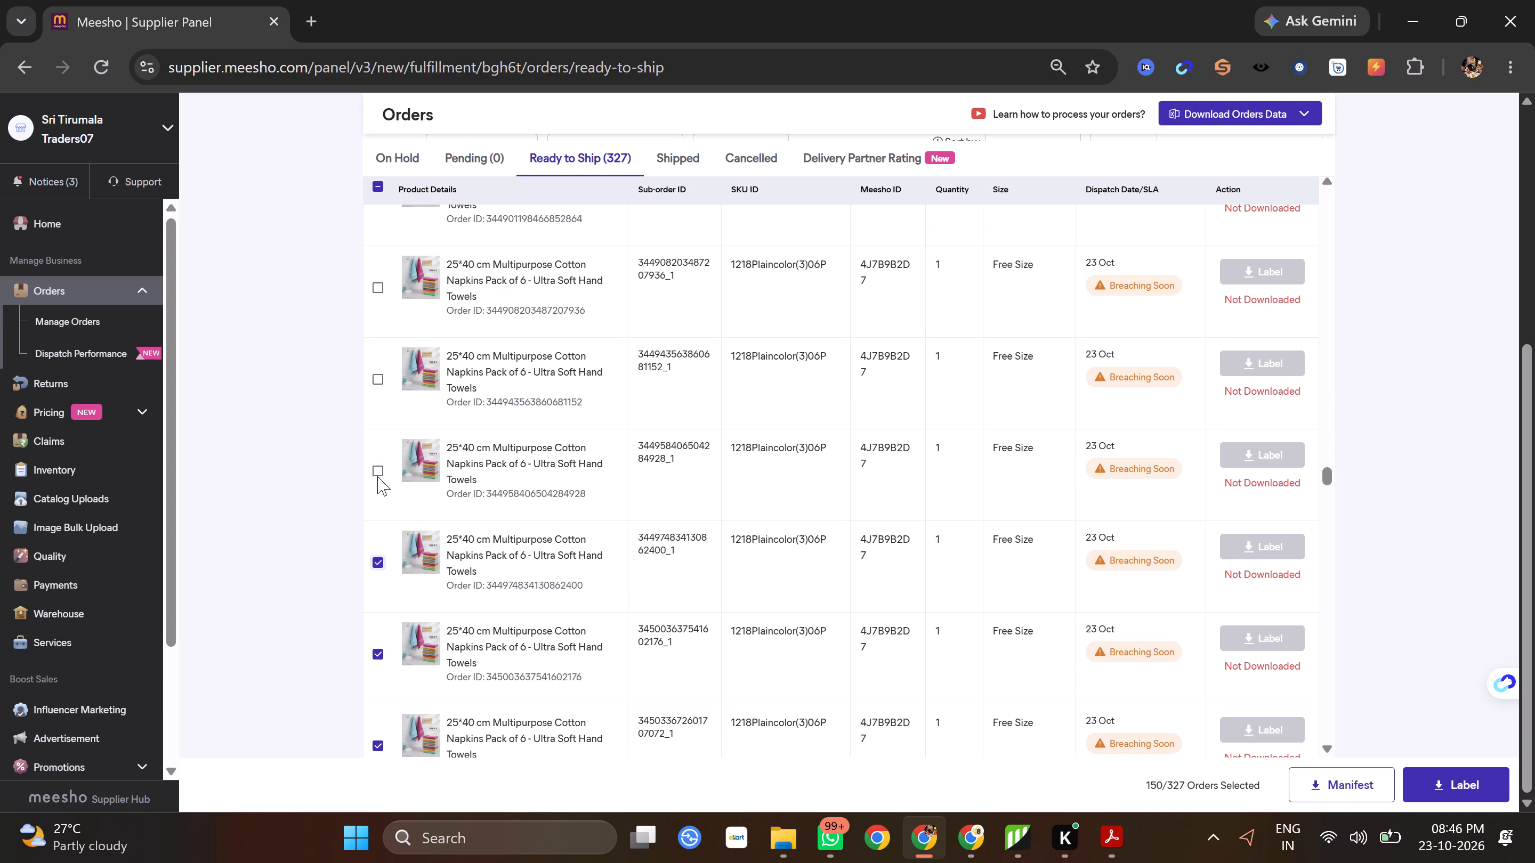
click(377, 472)
click(375, 381)
click(379, 288)
Add the remaining four 1218Plaincolor(3)06P orders with dispatch date 23 Oct, working up the list, to the selection.
scroll(513, 332, up, 2)
click(381, 406)
click(378, 321)
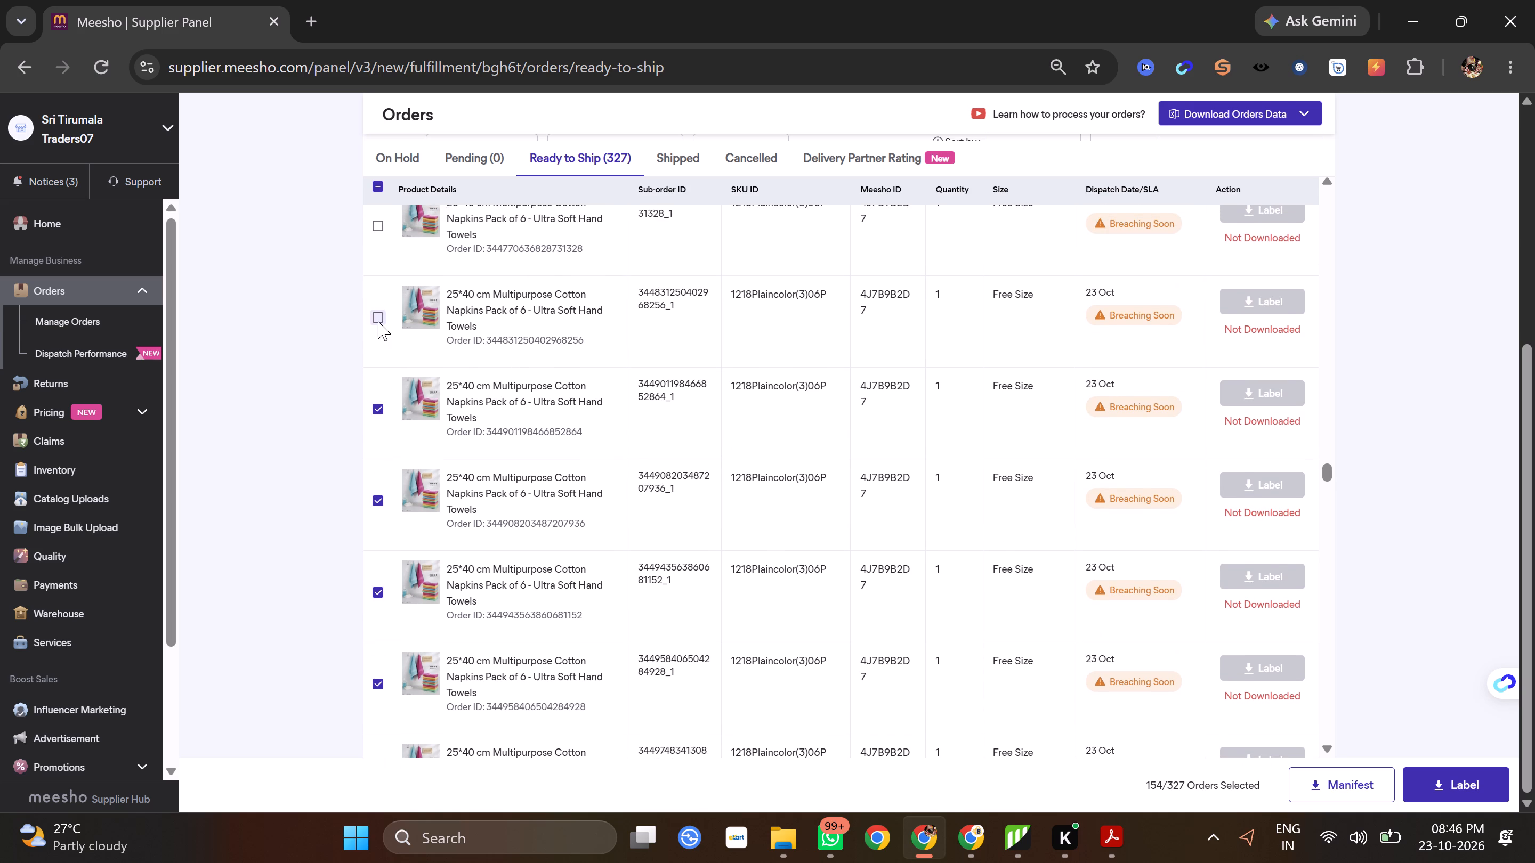
click(382, 227)
scroll(489, 317, up, 2)
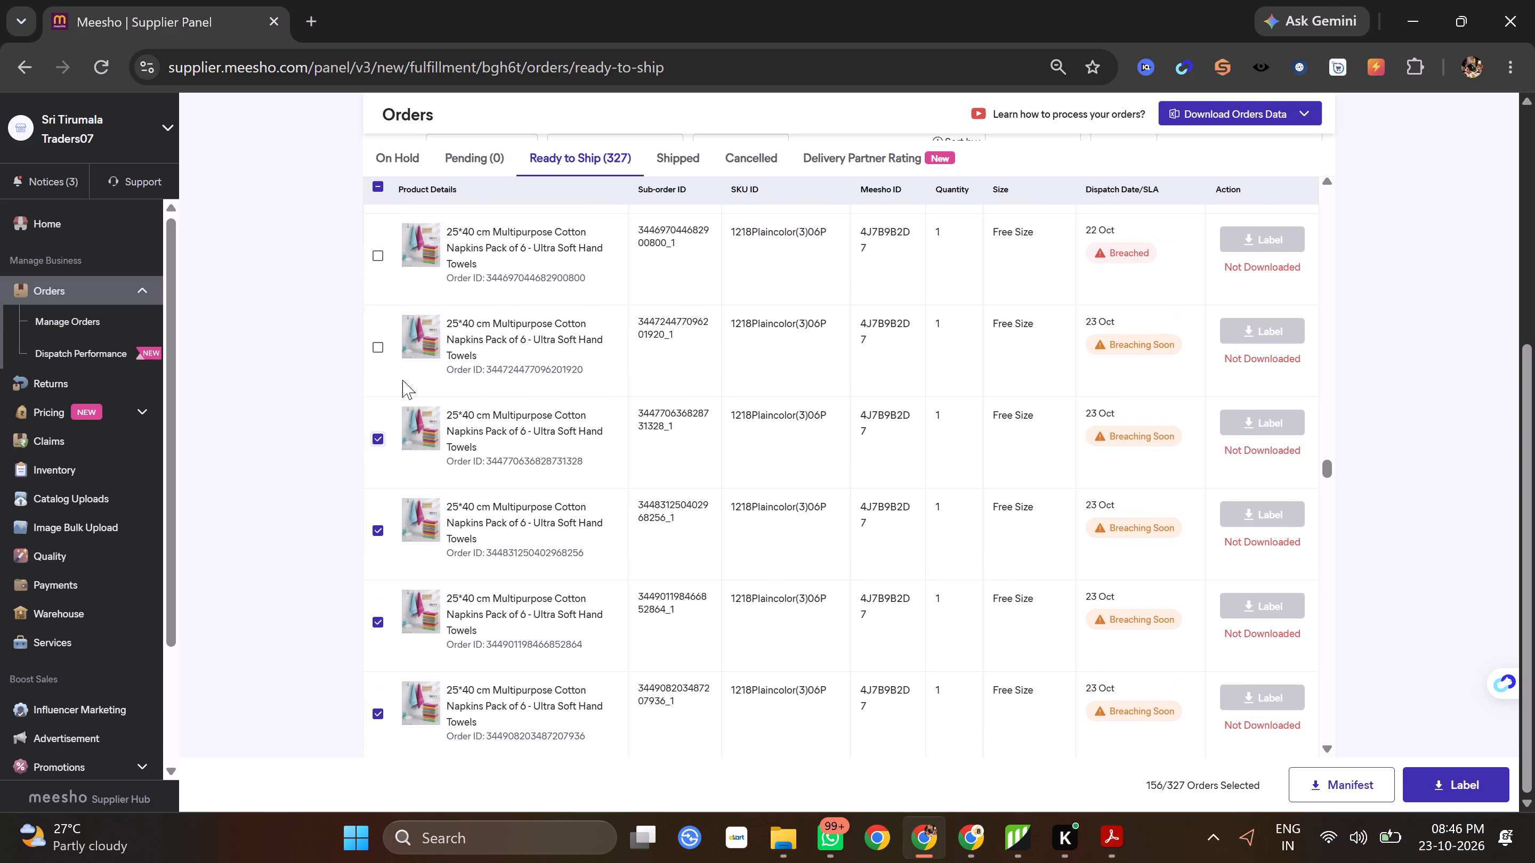
click(378, 341)
Add the three 1218Plaincolor(3)06P orders with dispatch date 22 Oct to the selection.
click(377, 257)
scroll(327, 291, up, 1)
scroll(601, 468, up, 1)
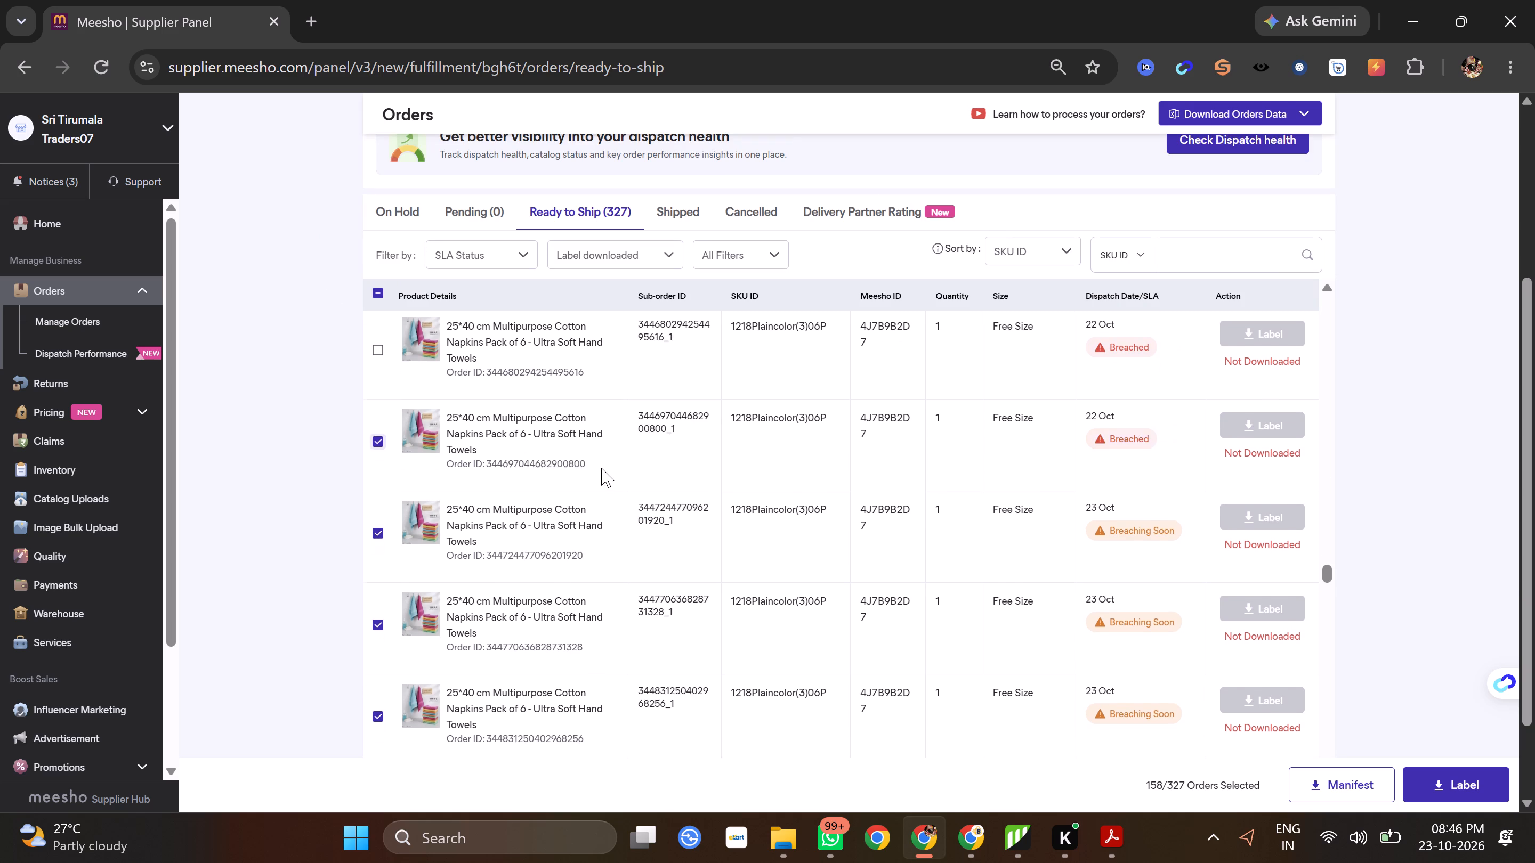
scroll(601, 468, up, 1)
click(367, 483)
click(376, 479)
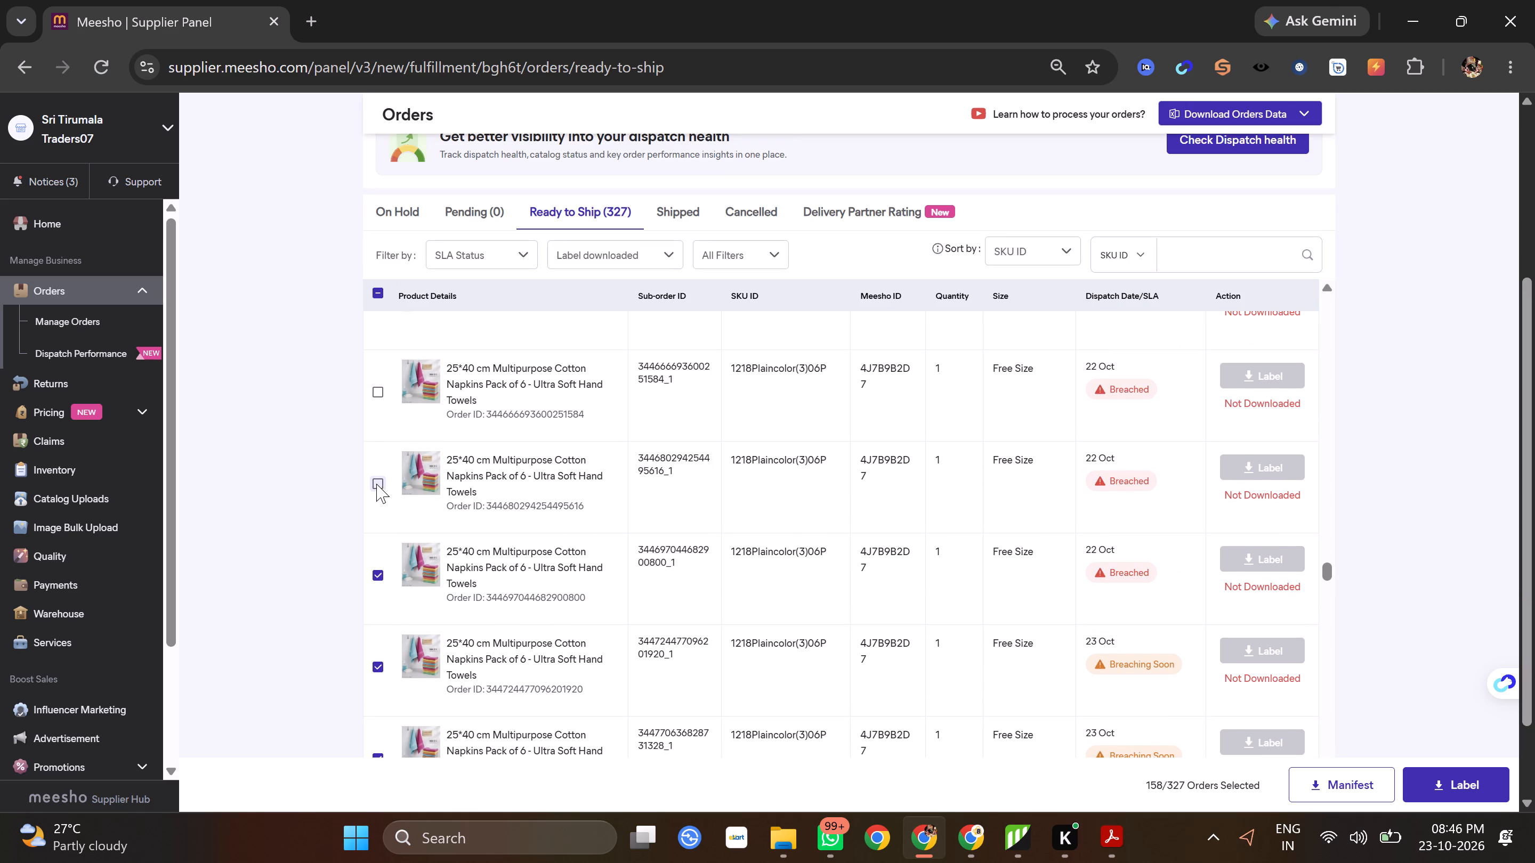
click(376, 484)
click(375, 389)
Add the three 1218Plaincolor(1)06P orders with dispatch date 23 Oct to the selection, leaving all 1218Plaincolor(1)12P orders out.
scroll(473, 447, up, 2)
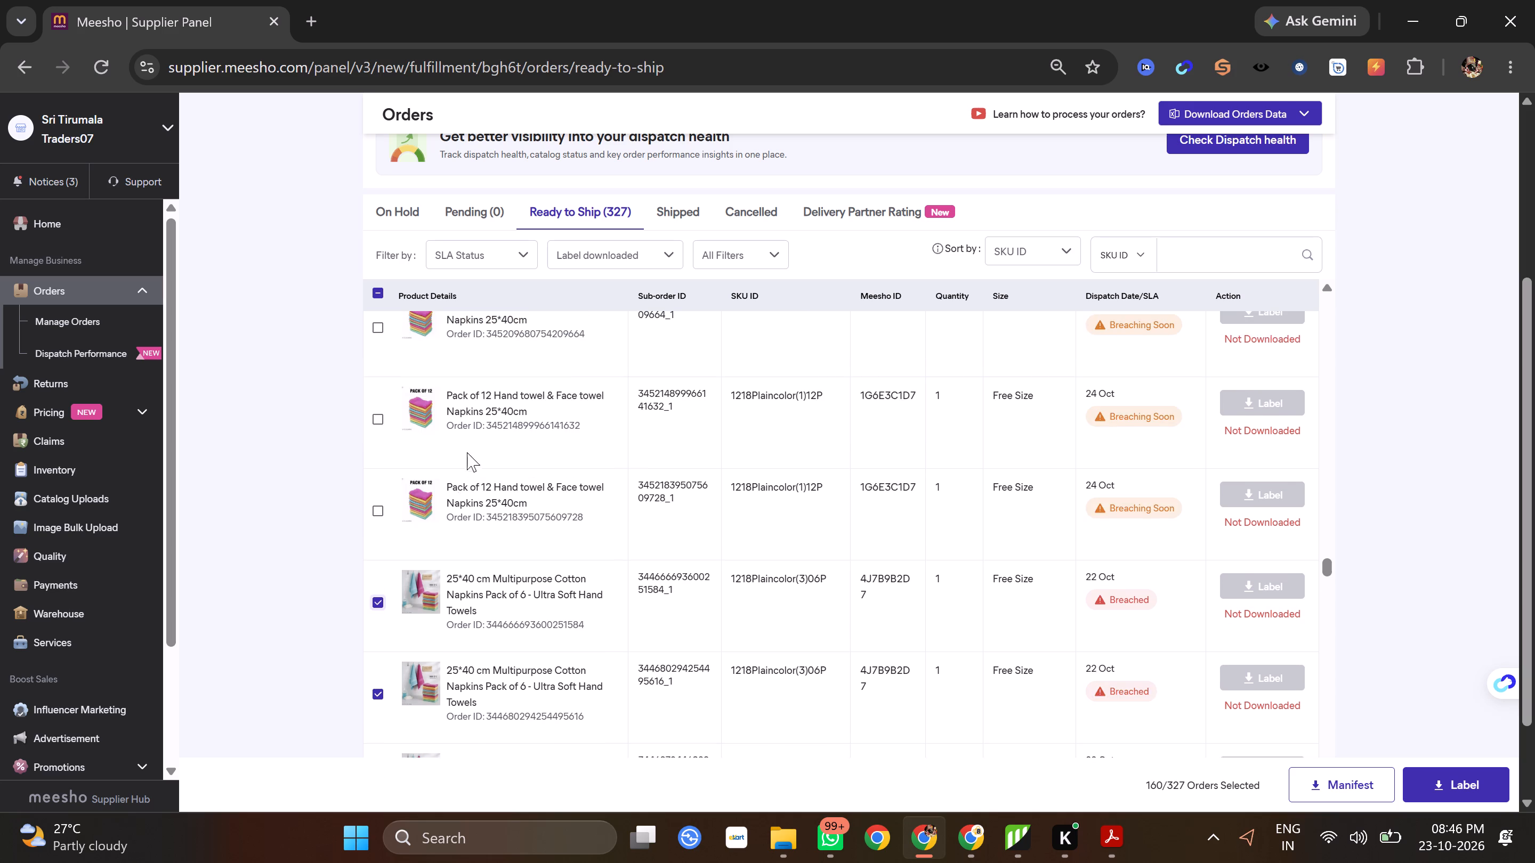
scroll(449, 475, down, 2)
scroll(447, 475, up, 2)
scroll(525, 523, up, 1)
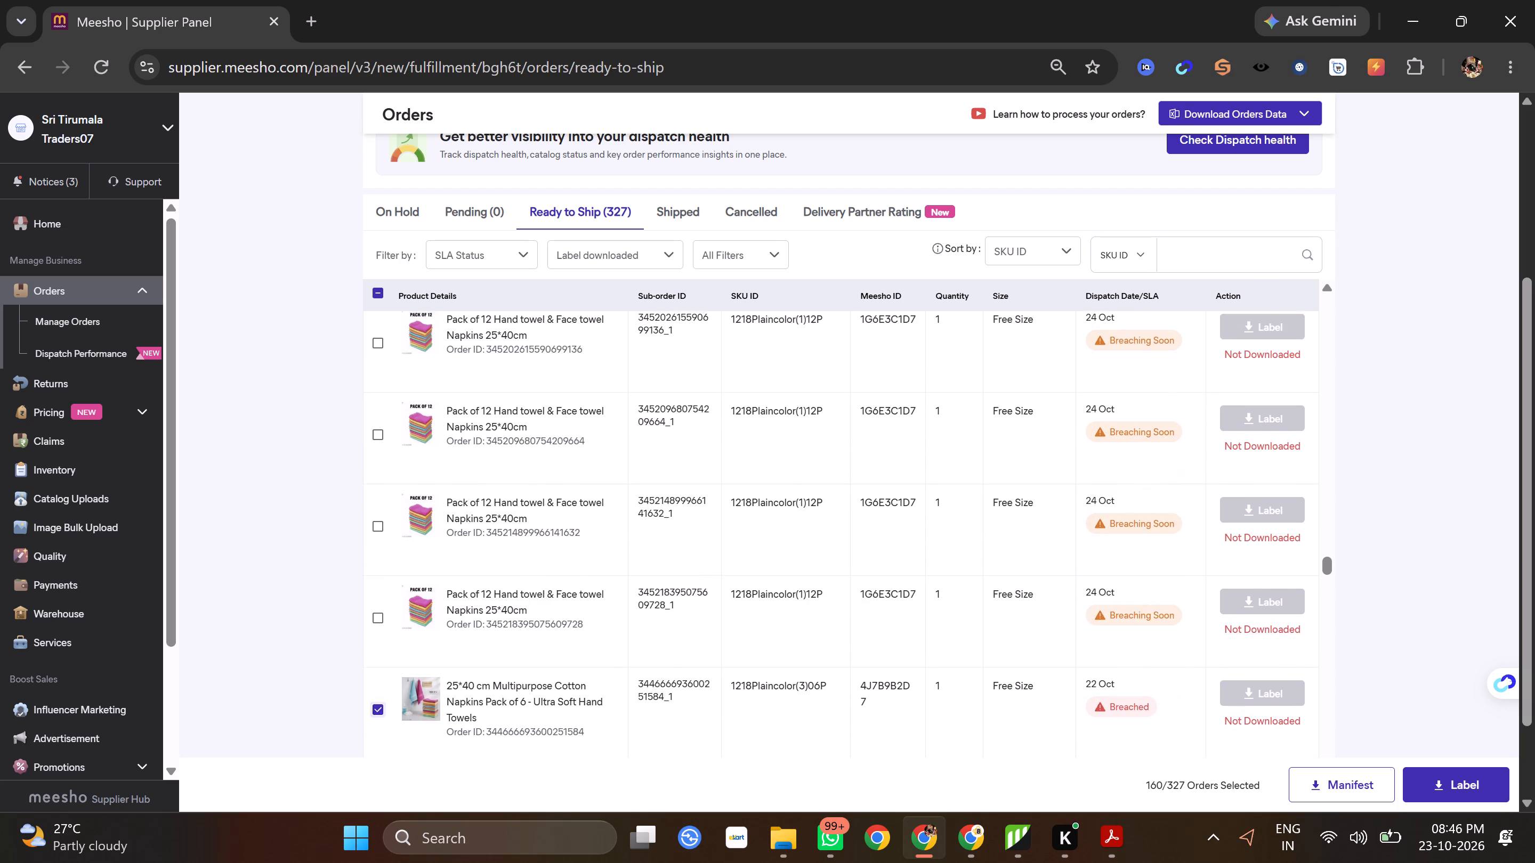
scroll(525, 523, up, 10)
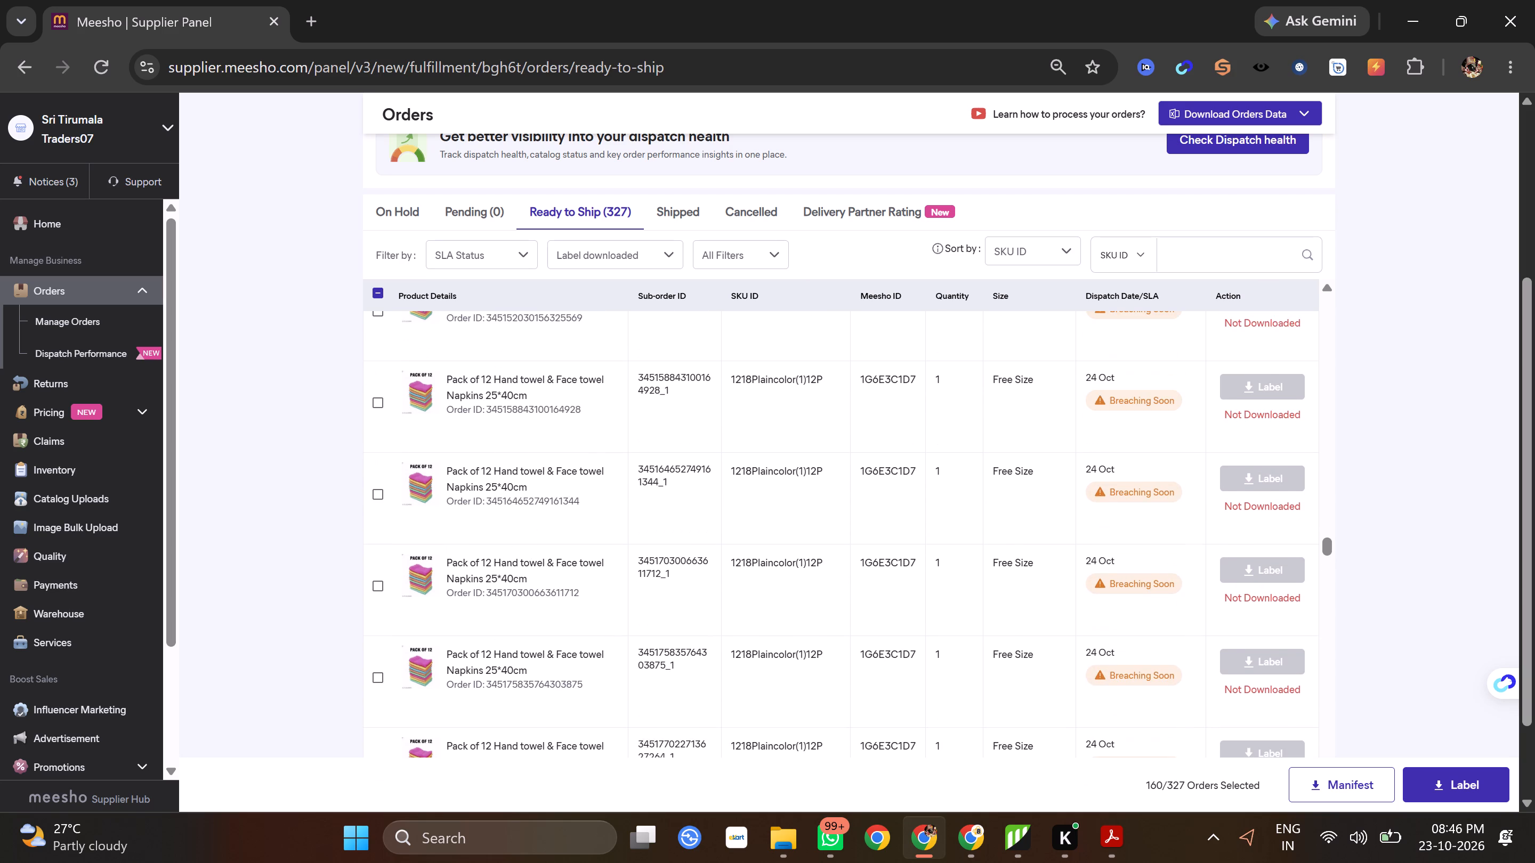
scroll(539, 499, up, 9)
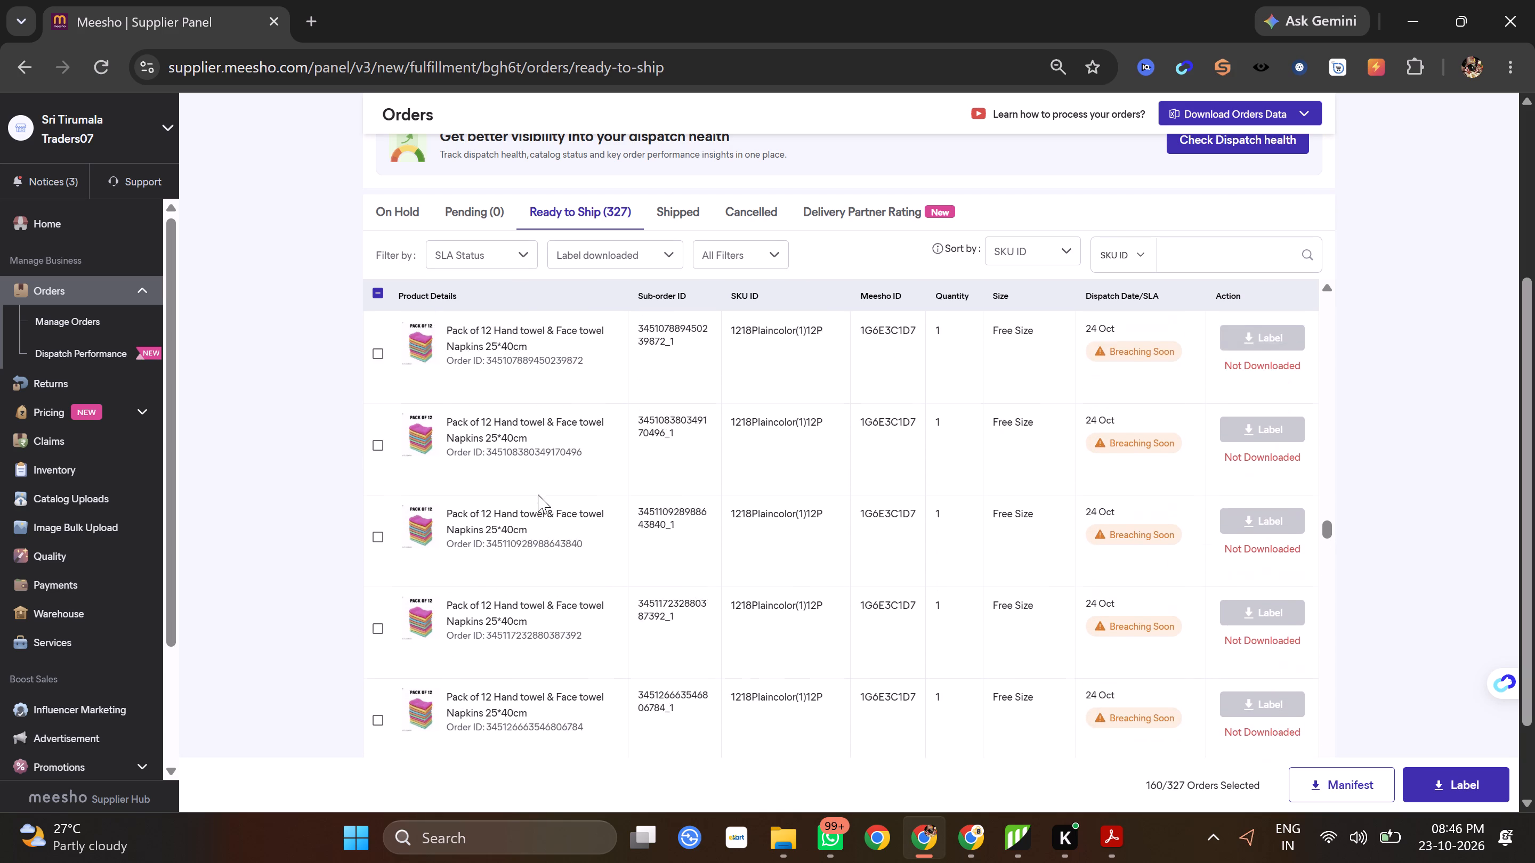
scroll(544, 495, up, 3)
scroll(561, 509, up, 20)
scroll(561, 509, up, 3)
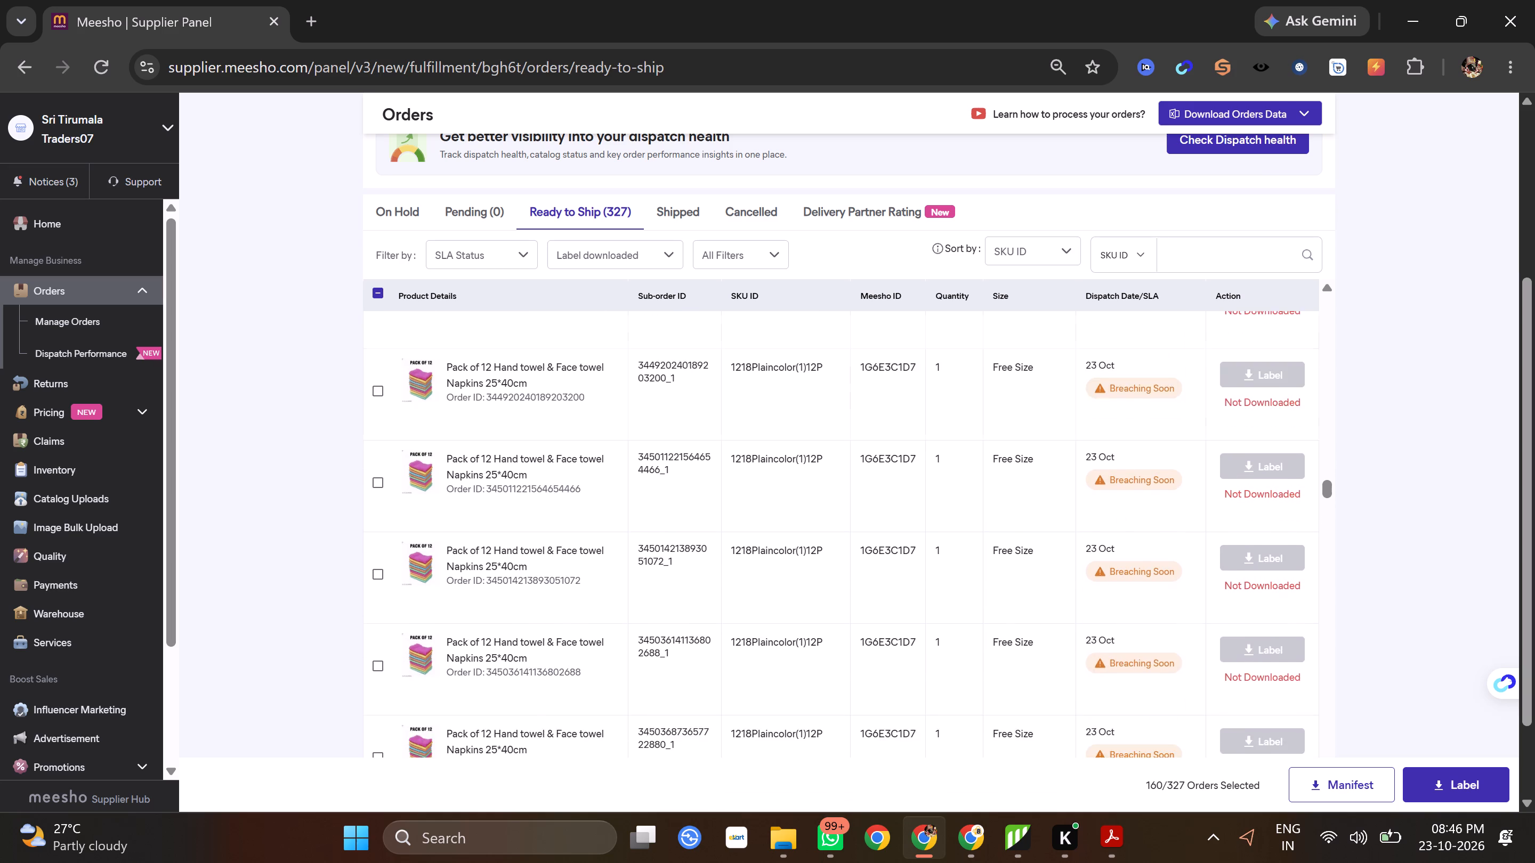
scroll(548, 474, up, 20)
scroll(548, 474, up, 2)
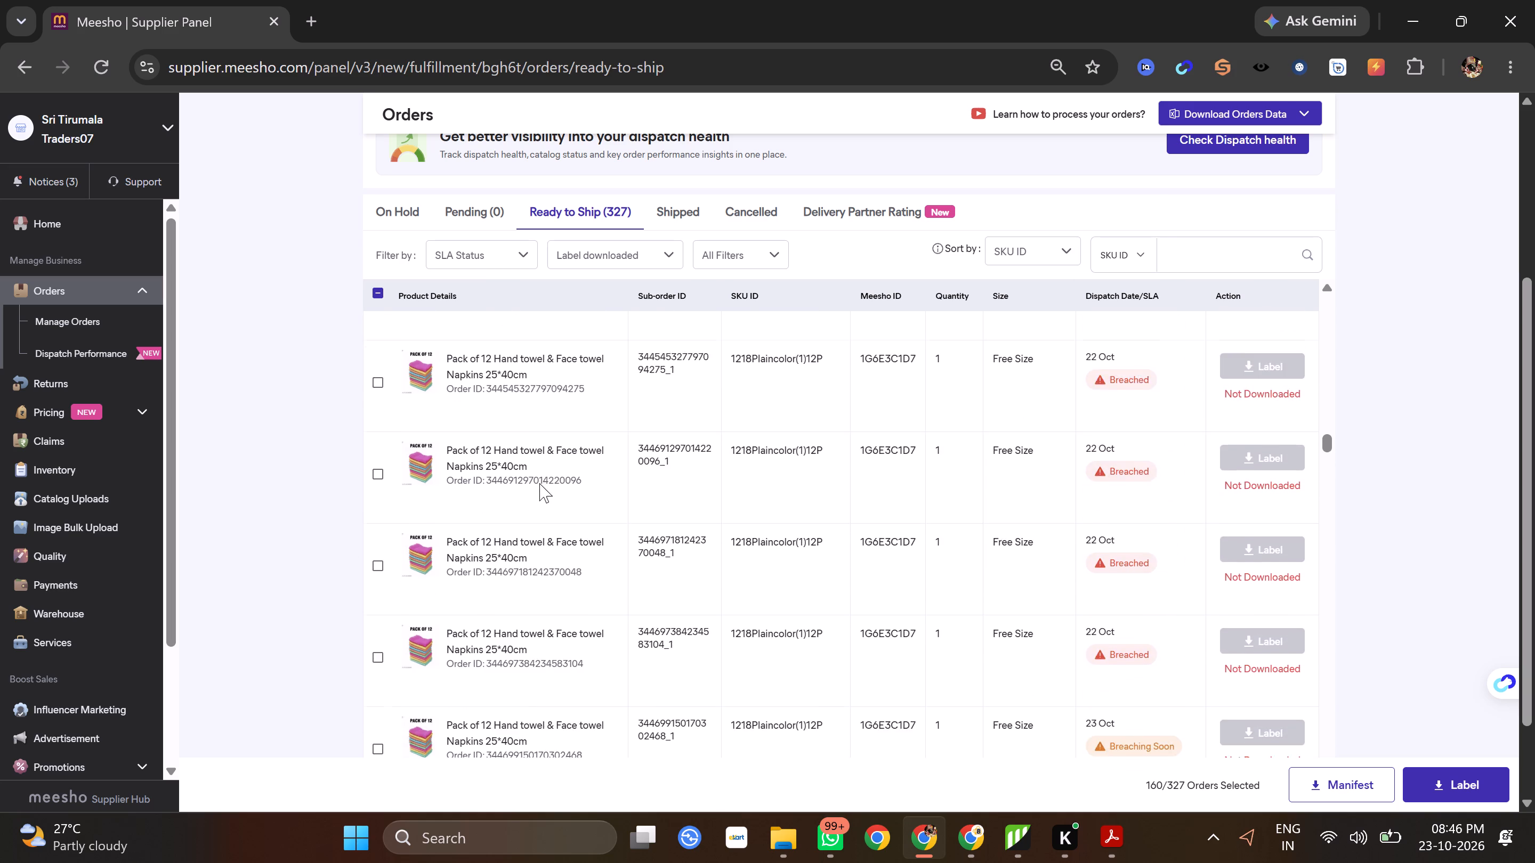
scroll(539, 483, up, 15)
scroll(542, 492, up, 19)
scroll(544, 491, up, 5)
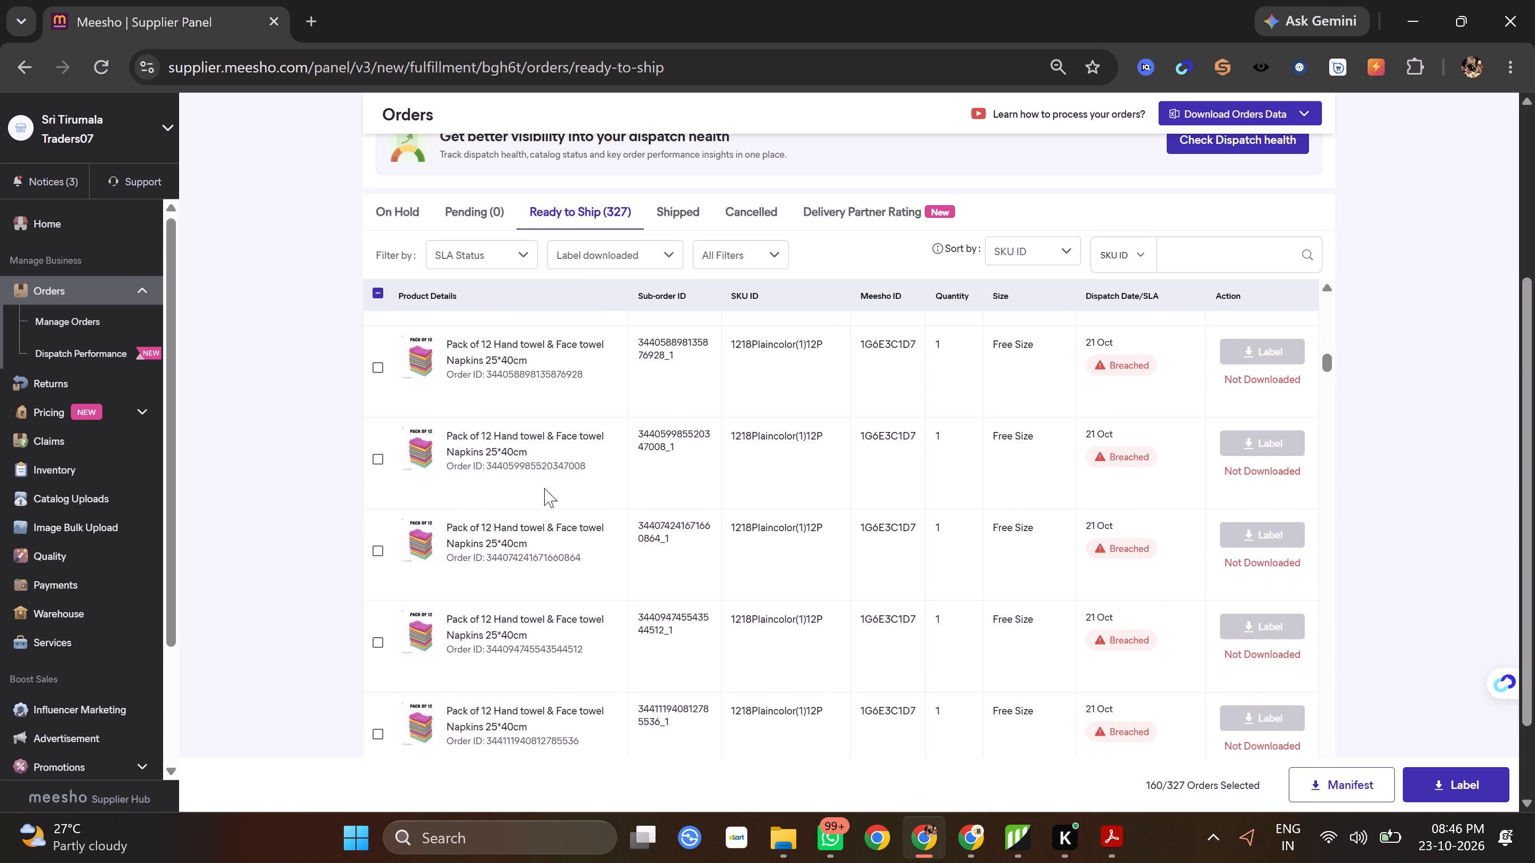
scroll(548, 484, up, 9)
scroll(548, 481, up, 14)
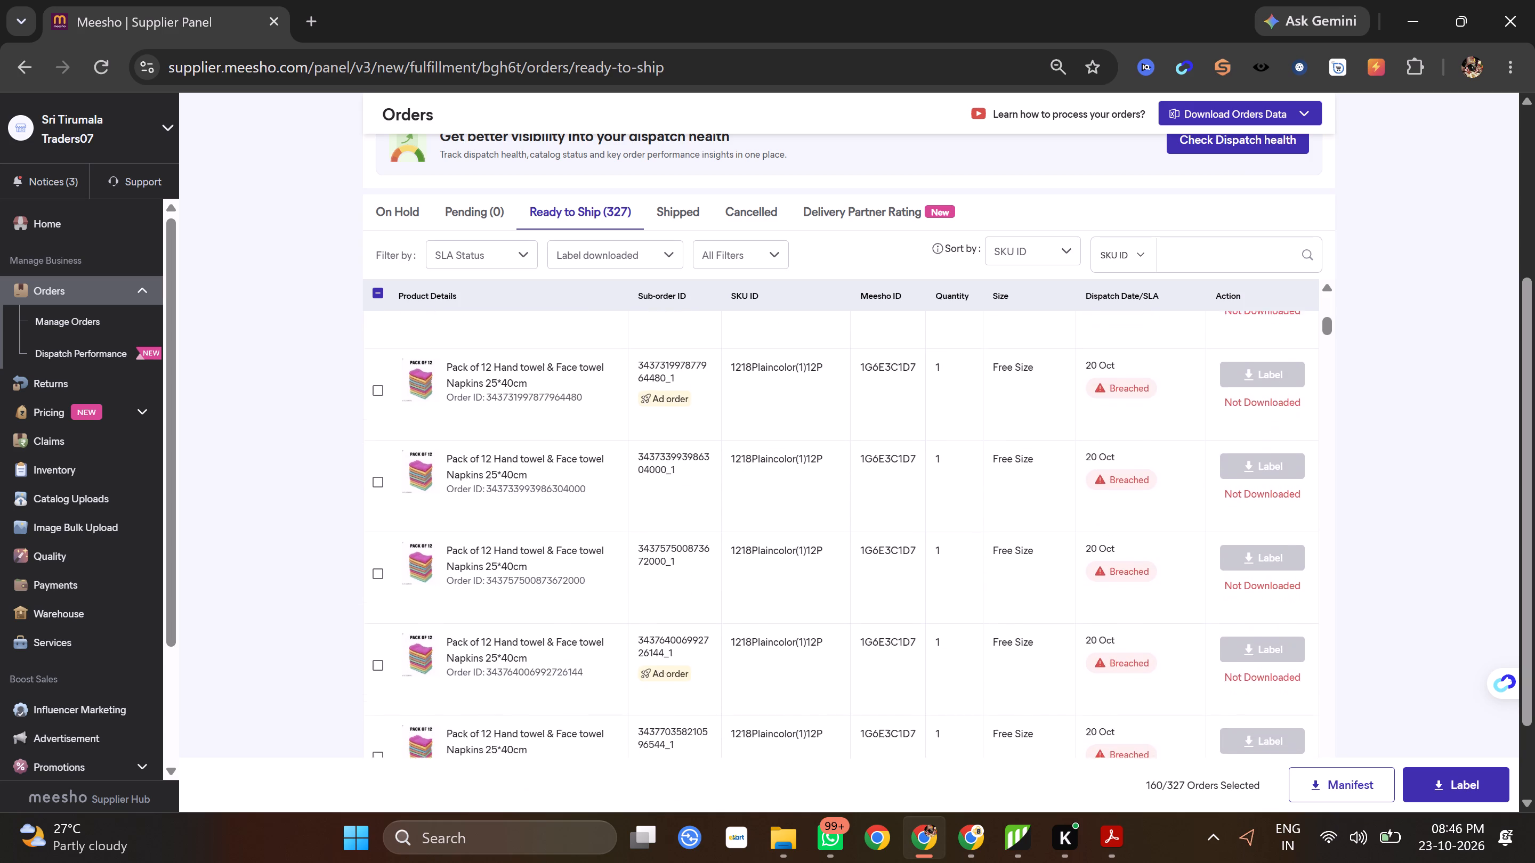
scroll(545, 478, up, 5)
scroll(553, 472, down, 4)
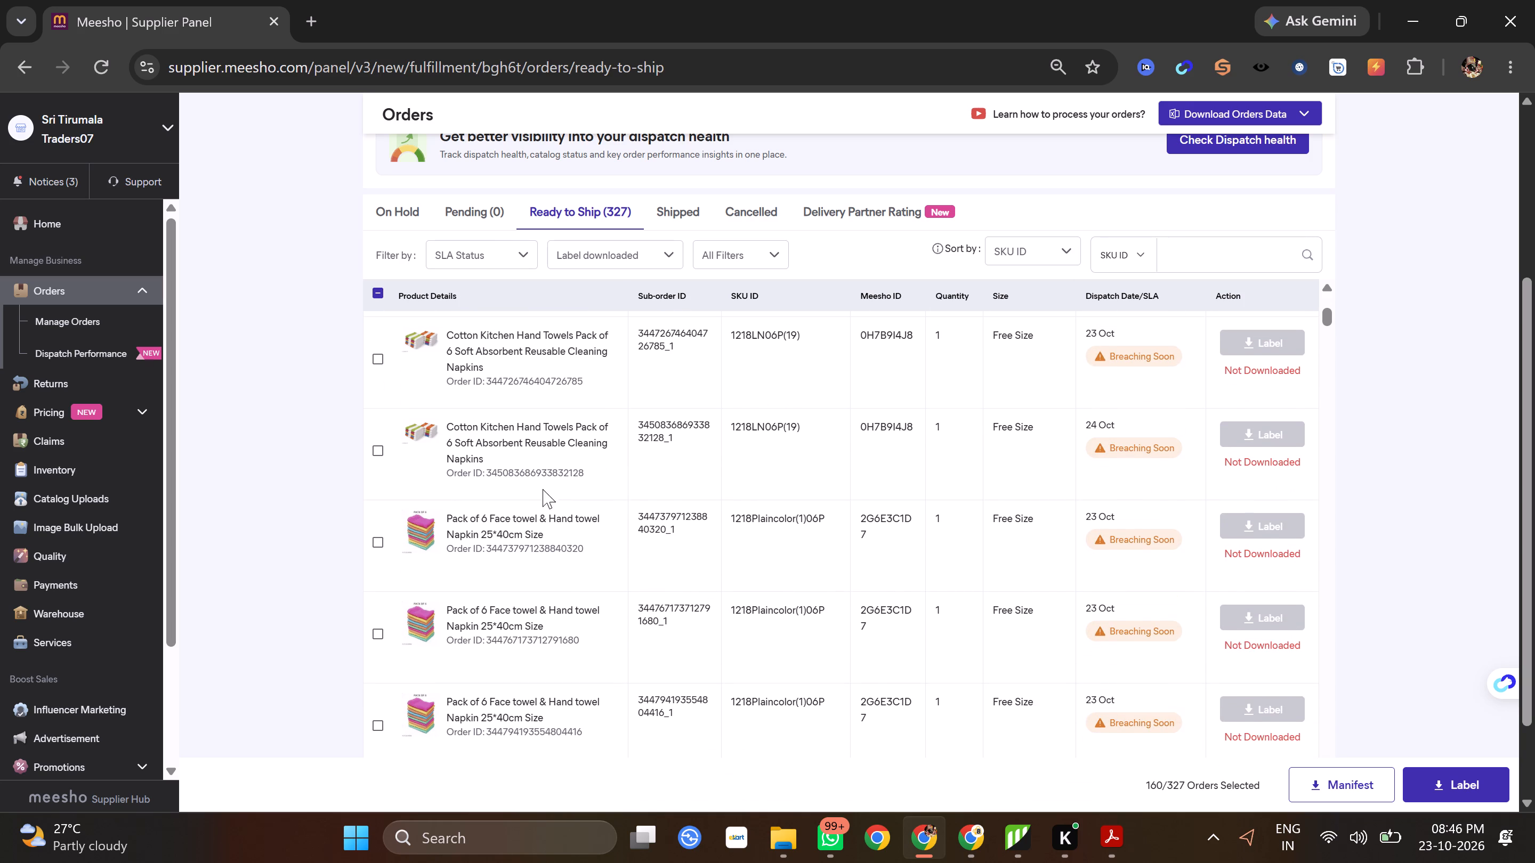
scroll(486, 573, down, 2)
click(376, 509)
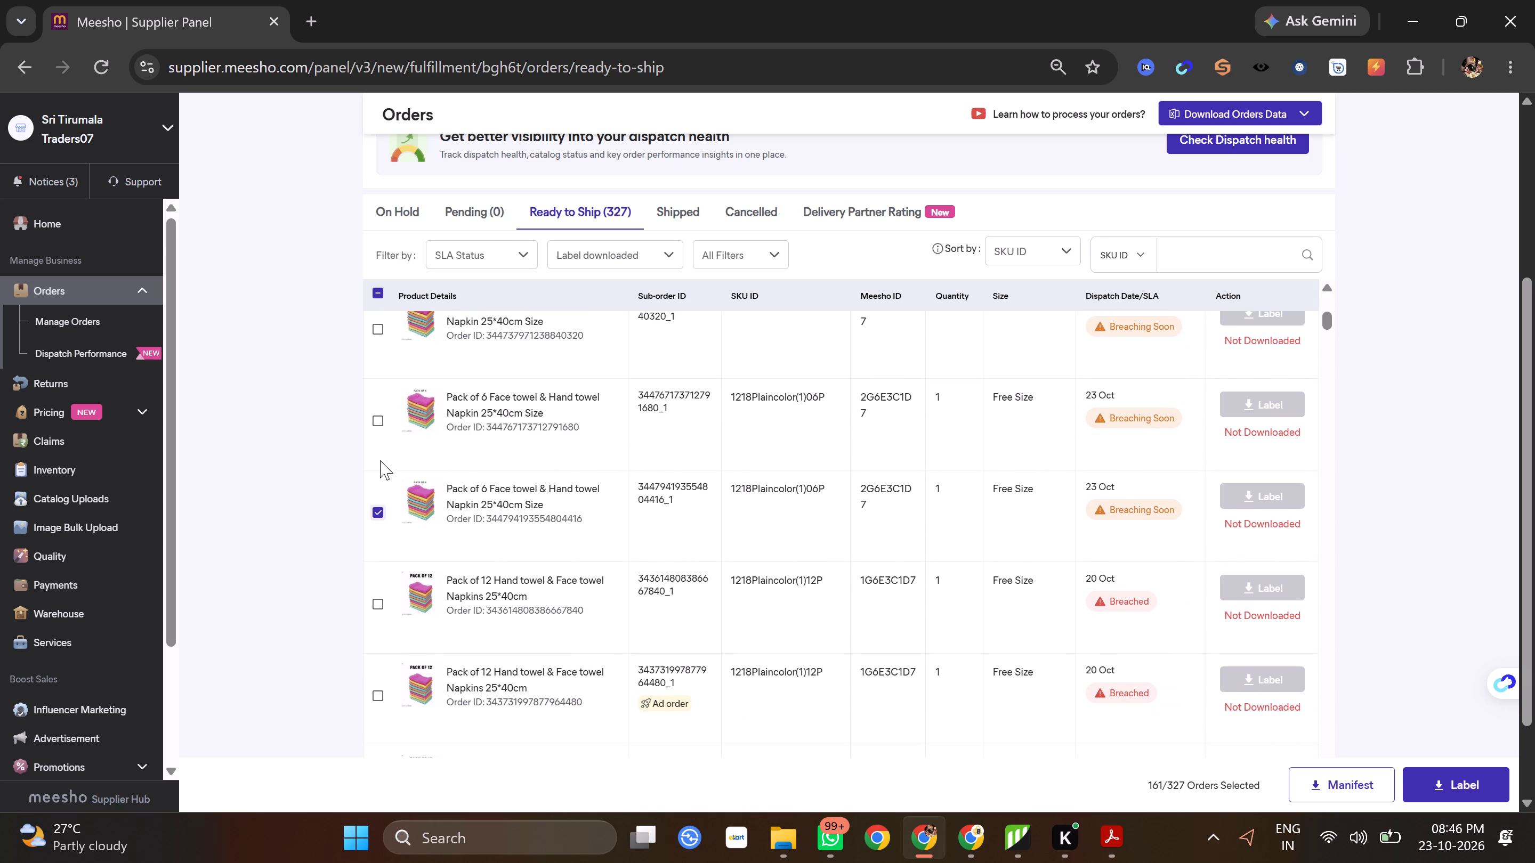
click(378, 425)
click(376, 329)
Review which Shine and 1218LN06P orders are selected at the beginning of the Ready to Ship list.
scroll(455, 416, up, 3)
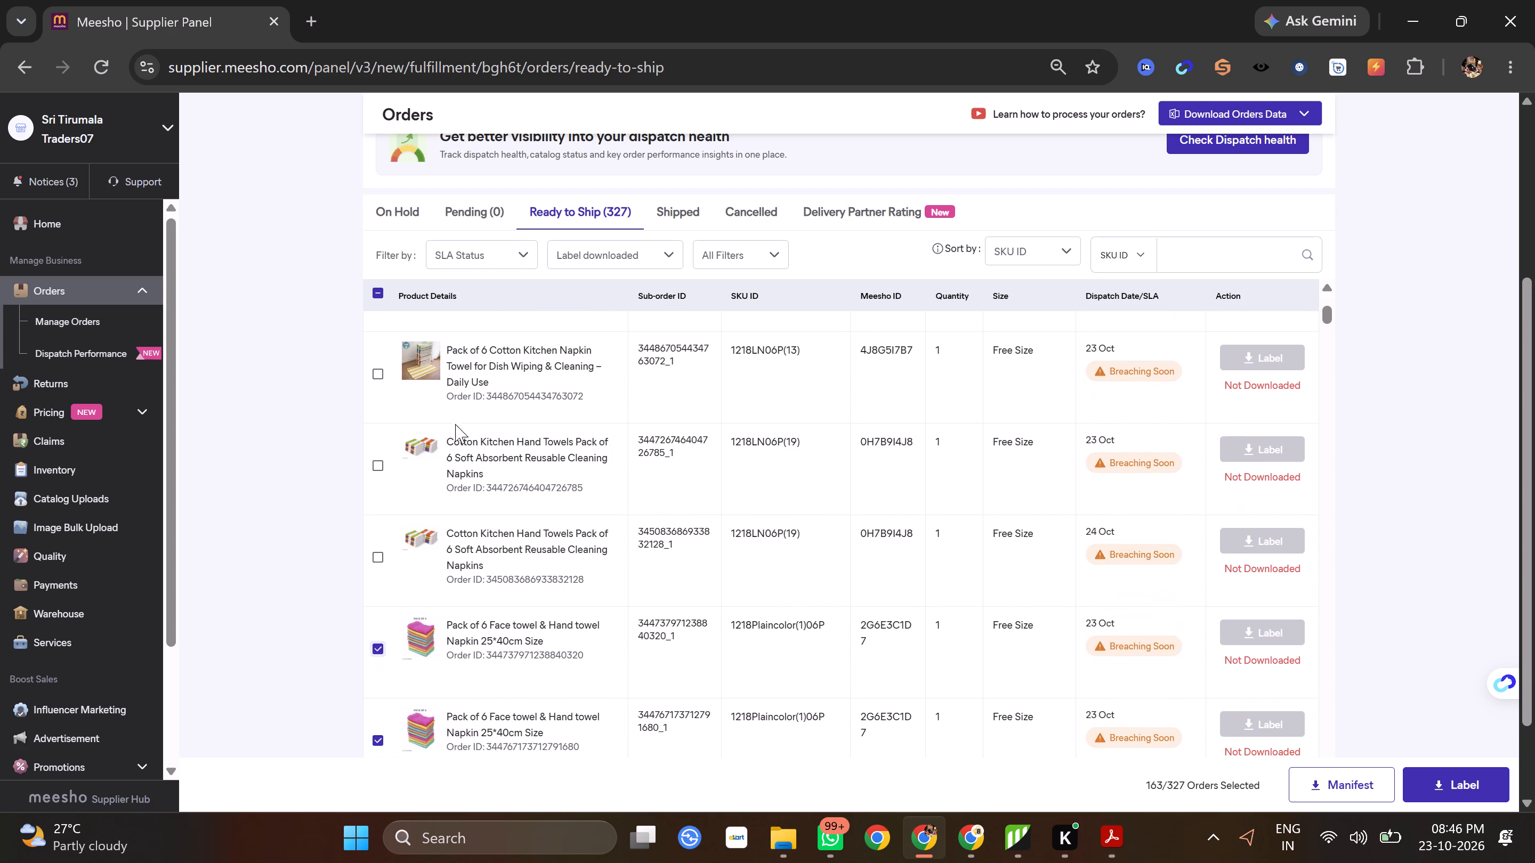
scroll(500, 481, up, 4)
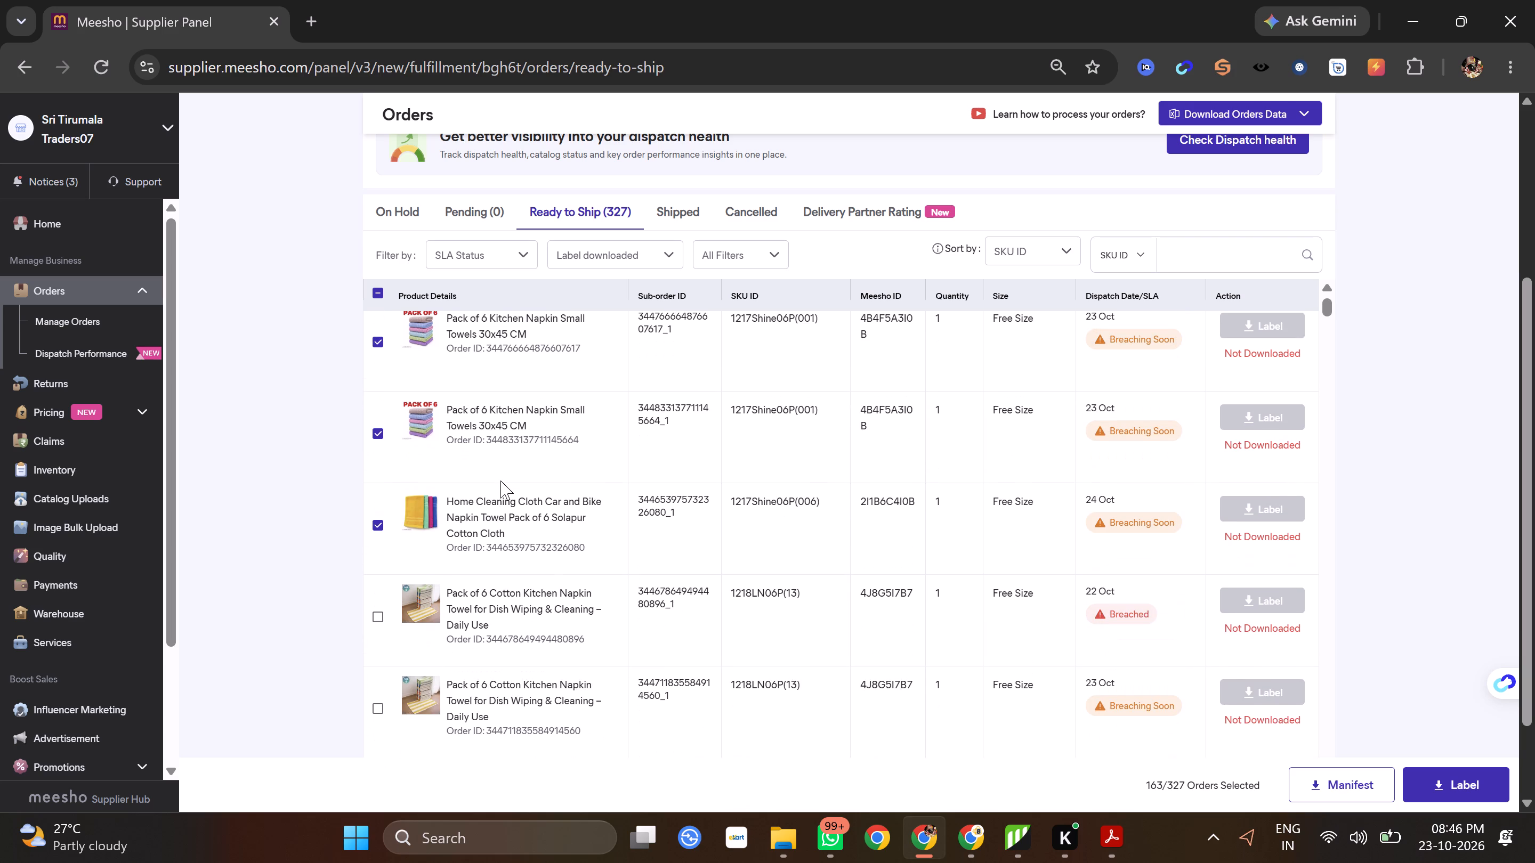
scroll(847, 530, up, 2)
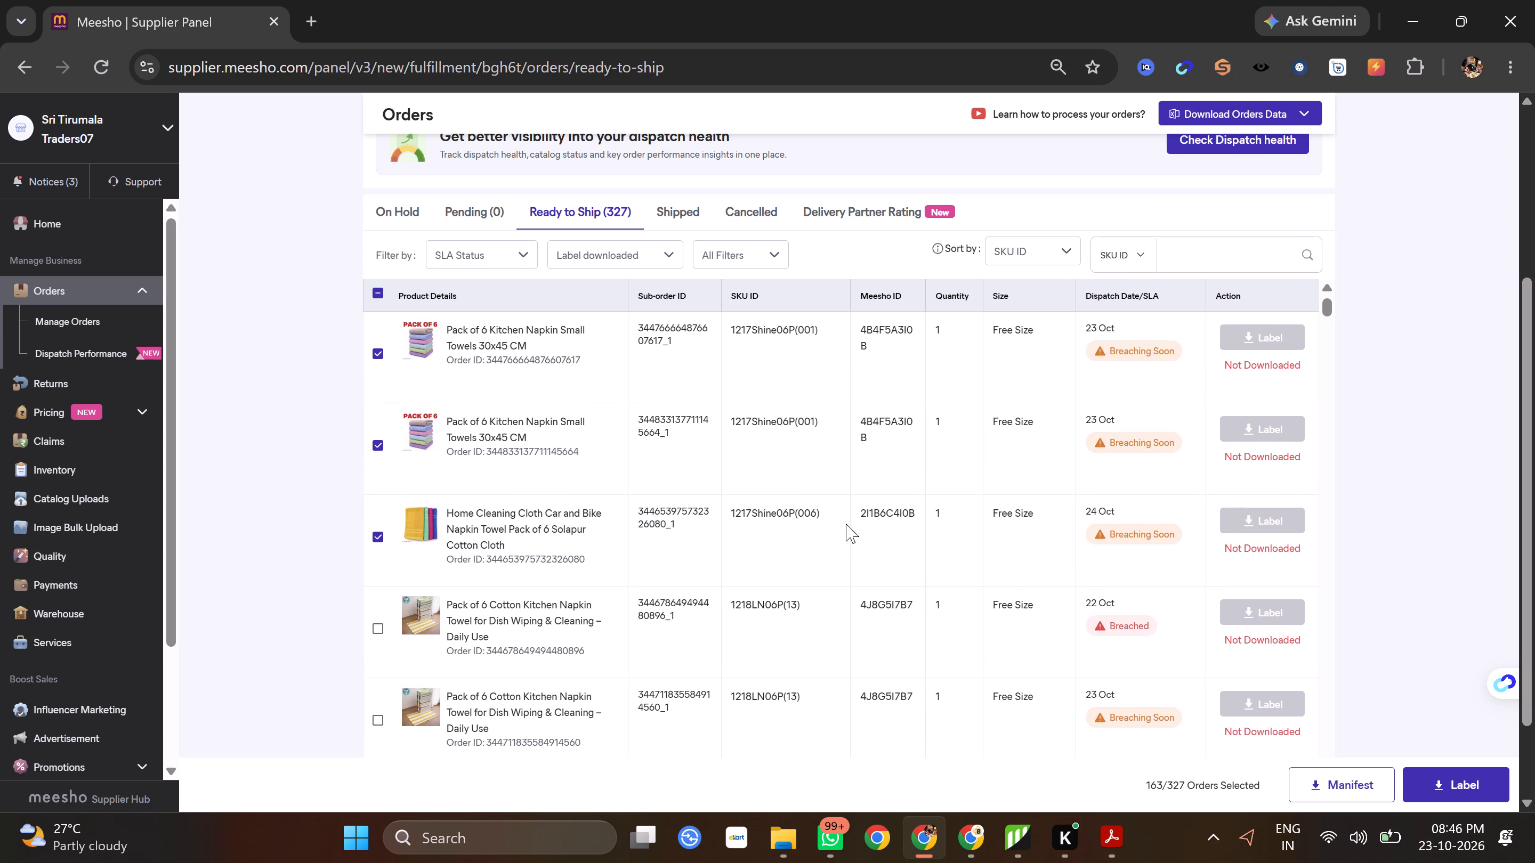
scroll(846, 524, up, 3)
scroll(1077, 393, down, 3)
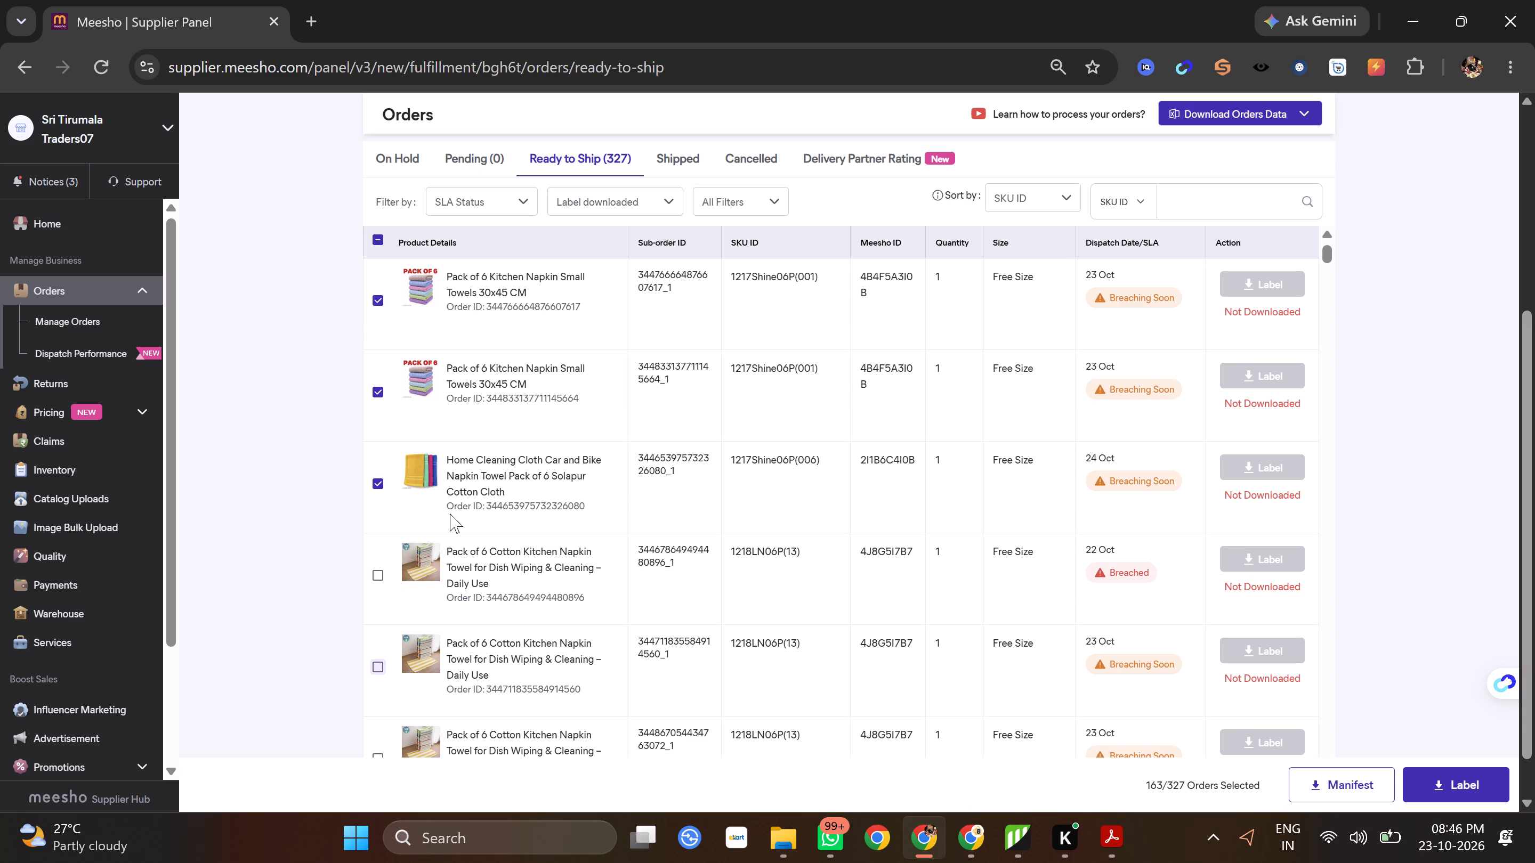
scroll(576, 519, down, 2)
scroll(687, 516, up, 4)
scroll(902, 556, up, 3)
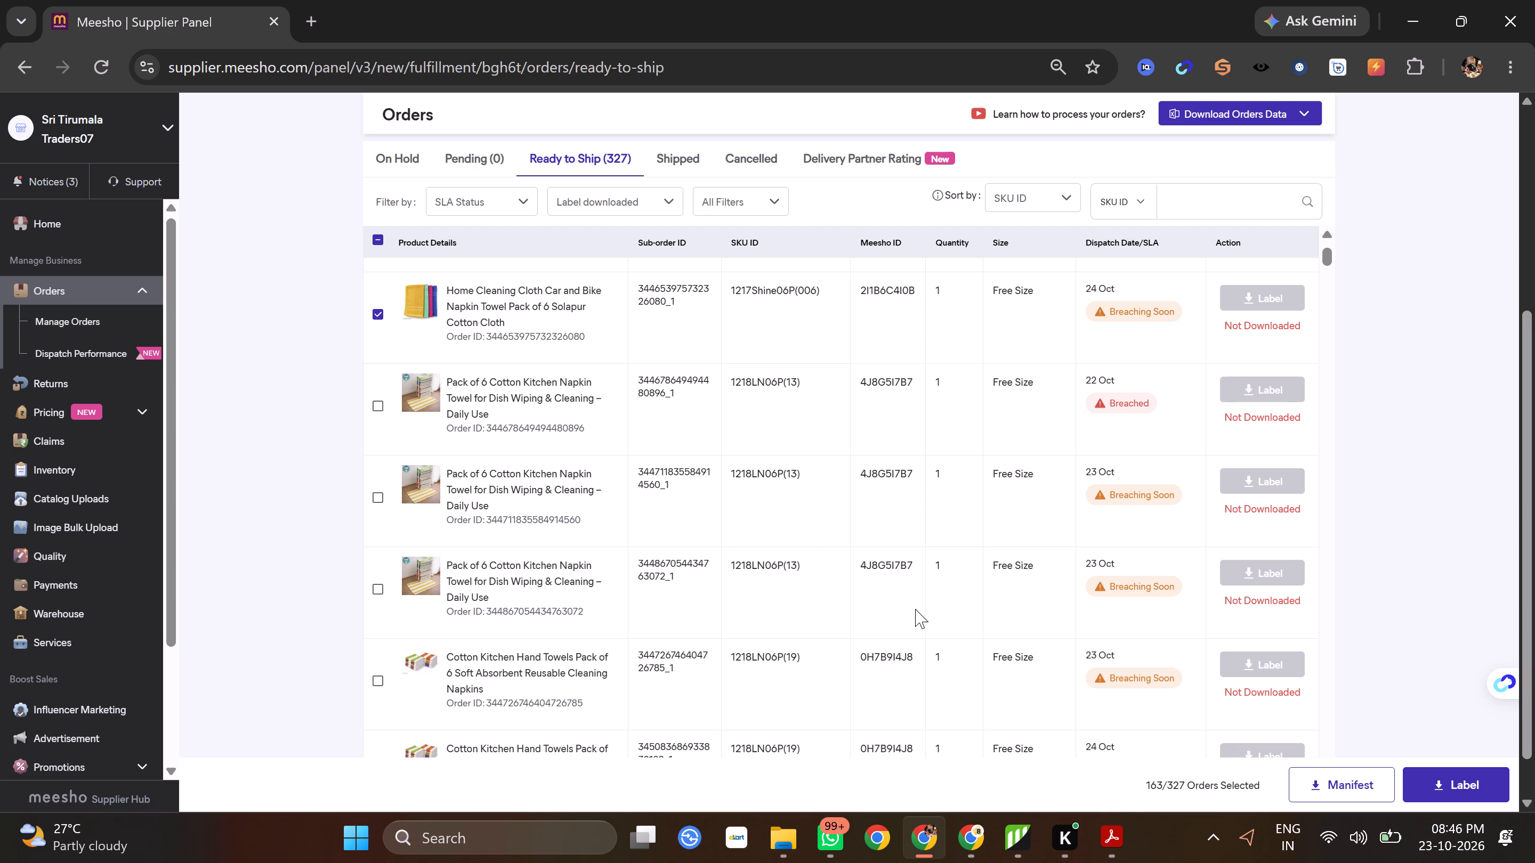
scroll(866, 597, up, 4)
scroll(687, 581, up, 2)
scroll(534, 516, up, 2)
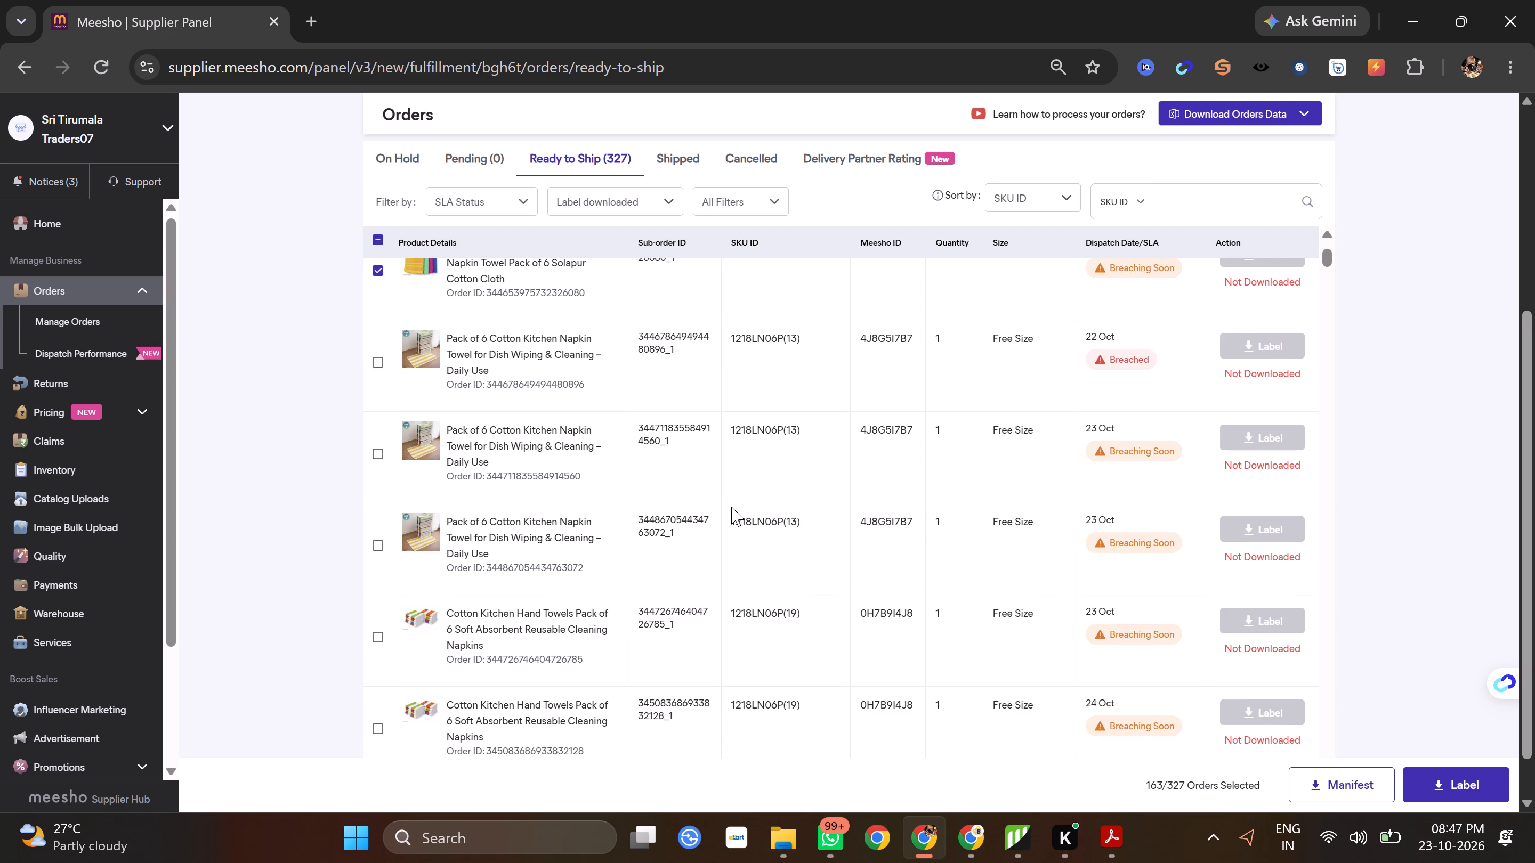
scroll(1361, 443, up, 1)
scroll(1263, 439, up, 2)
scroll(1401, 357, down, 1)
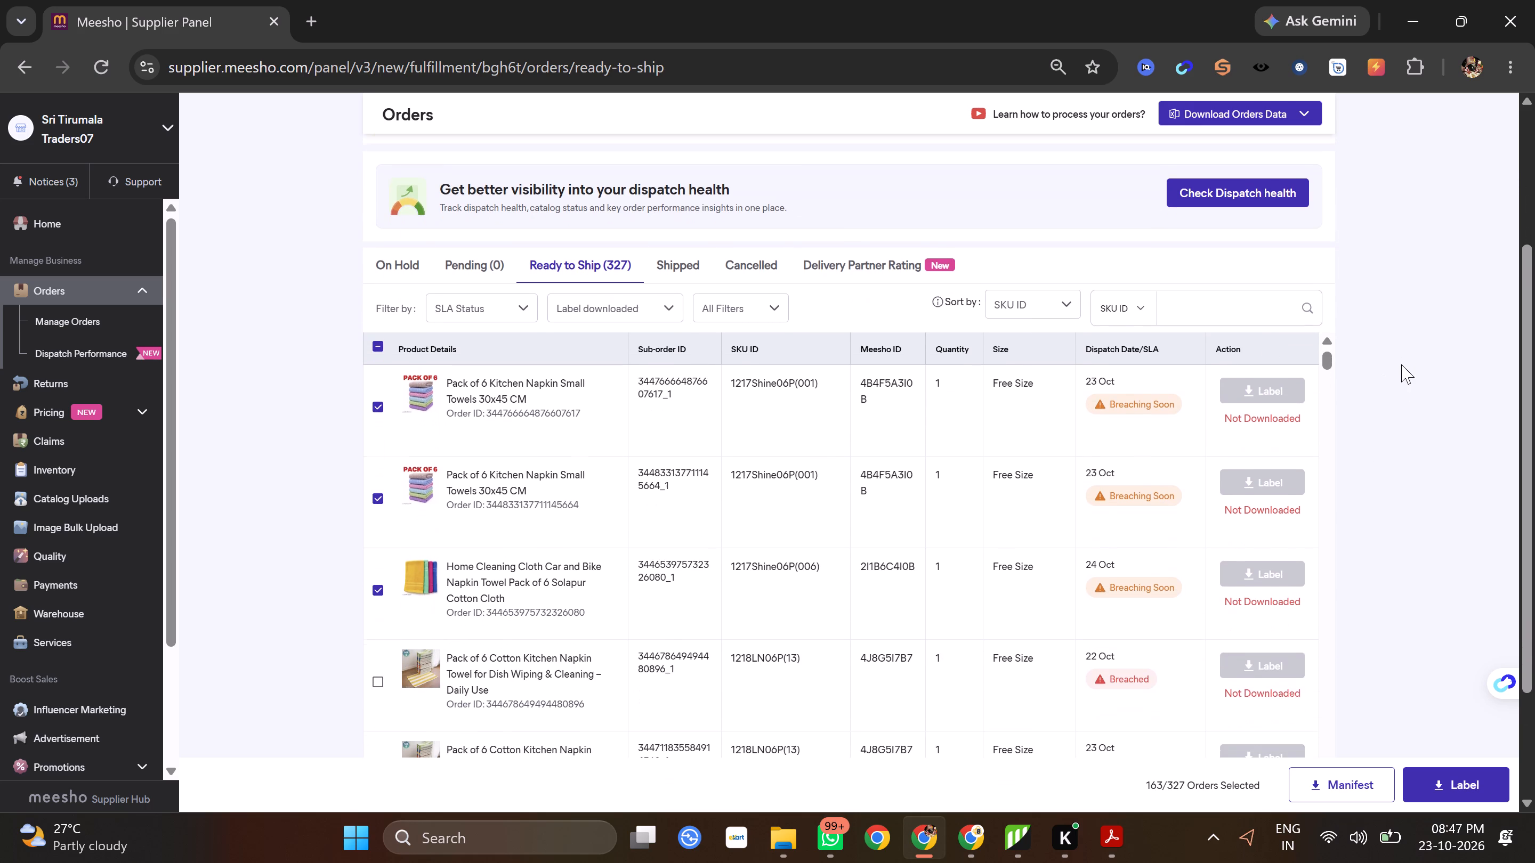
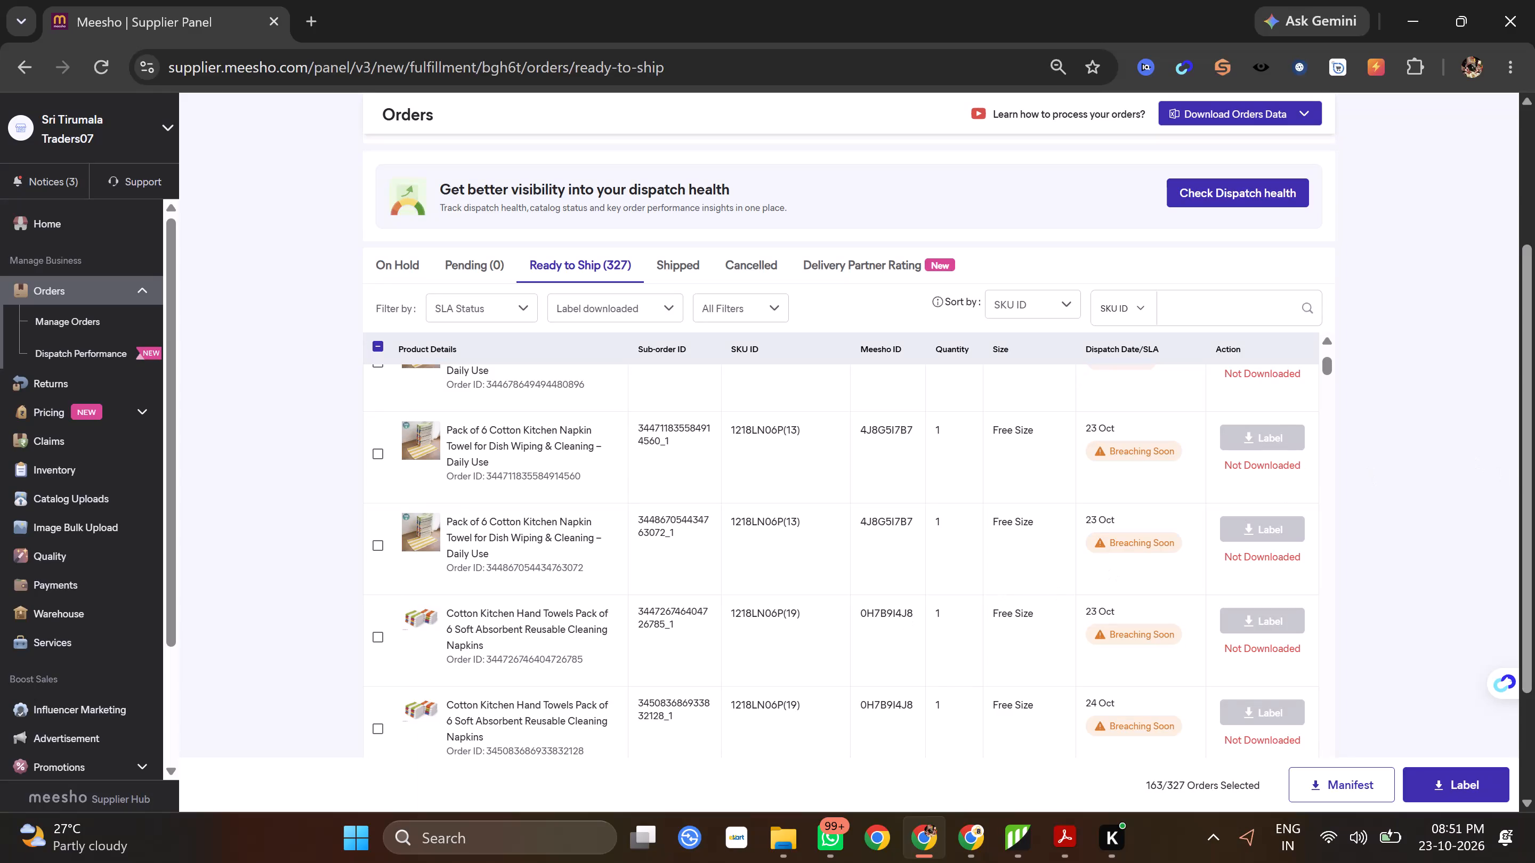
Recheck which Shine, 1218LN06P and first Plaincolor orders are selected at the beginning of the Ready to Ship list.
scroll(1143, 613, up, 1)
scroll(1014, 550, up, 3)
scroll(1033, 569, down, 3)
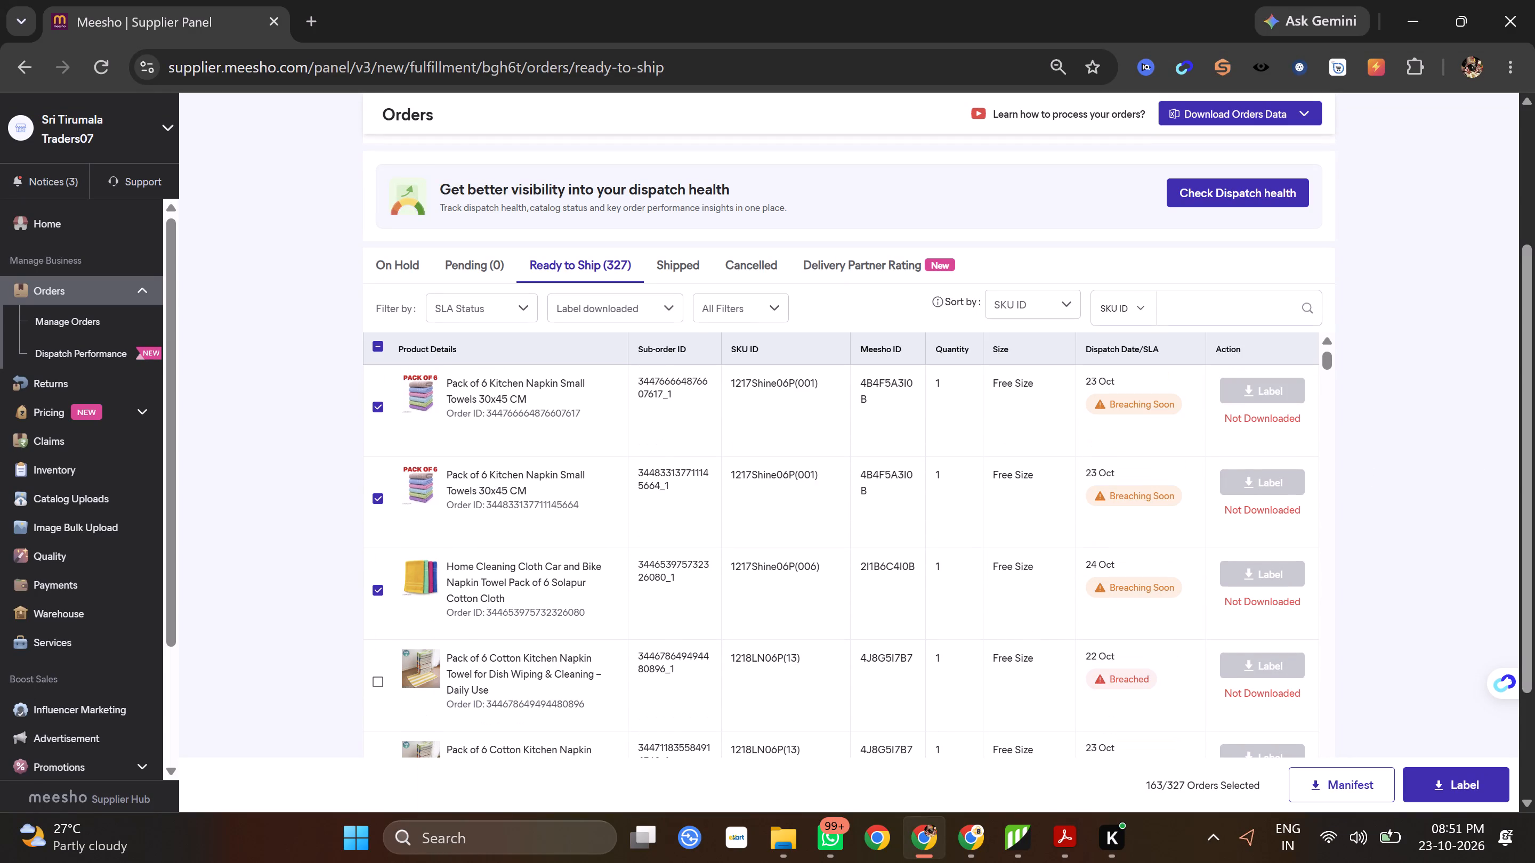
scroll(1018, 580, down, 4)
scroll(852, 608, down, 7)
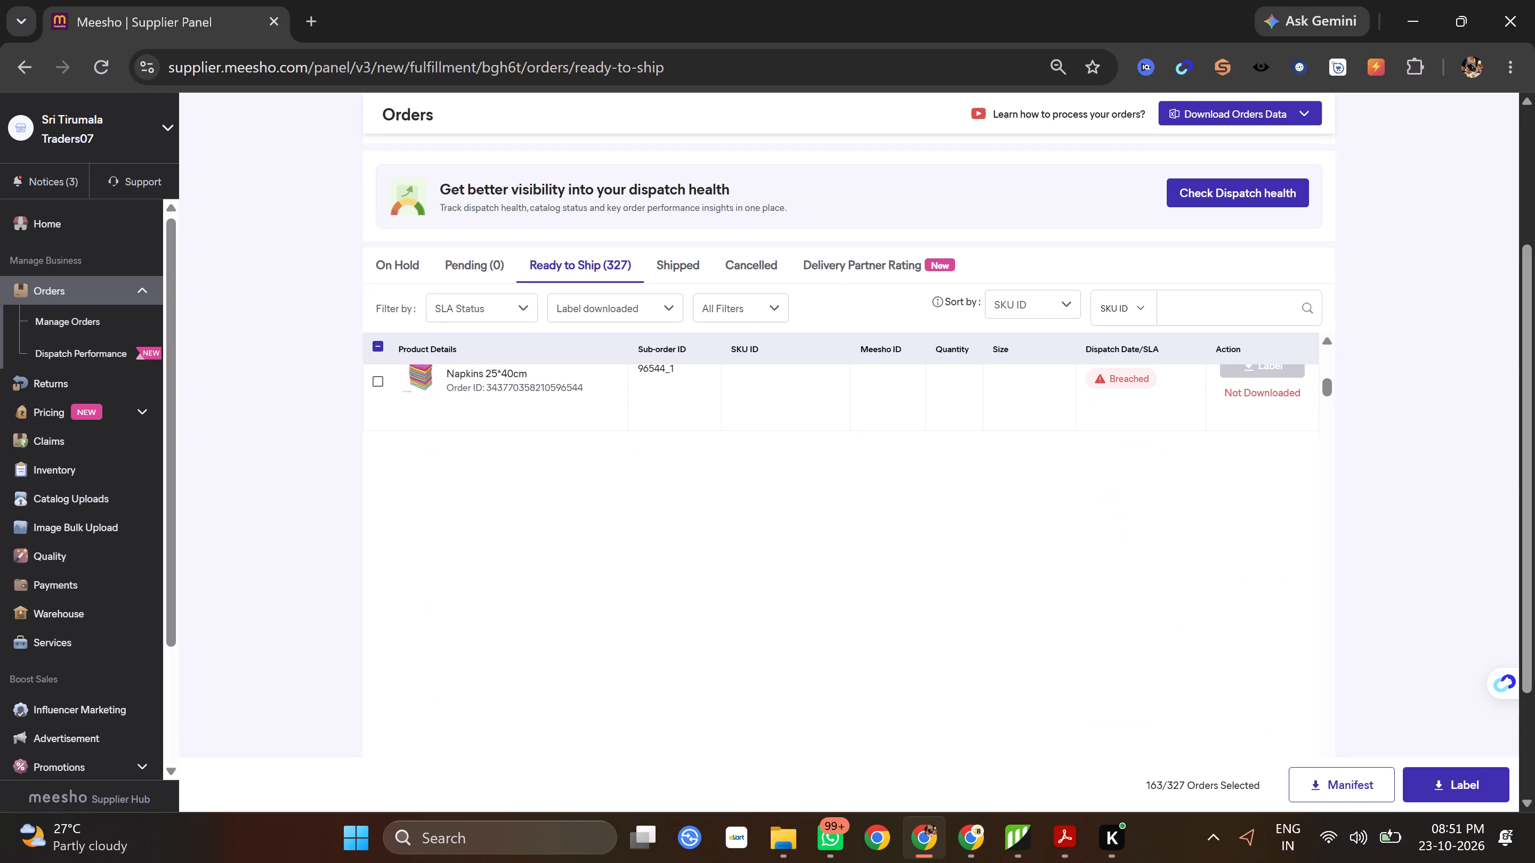
scroll(865, 600, down, 13)
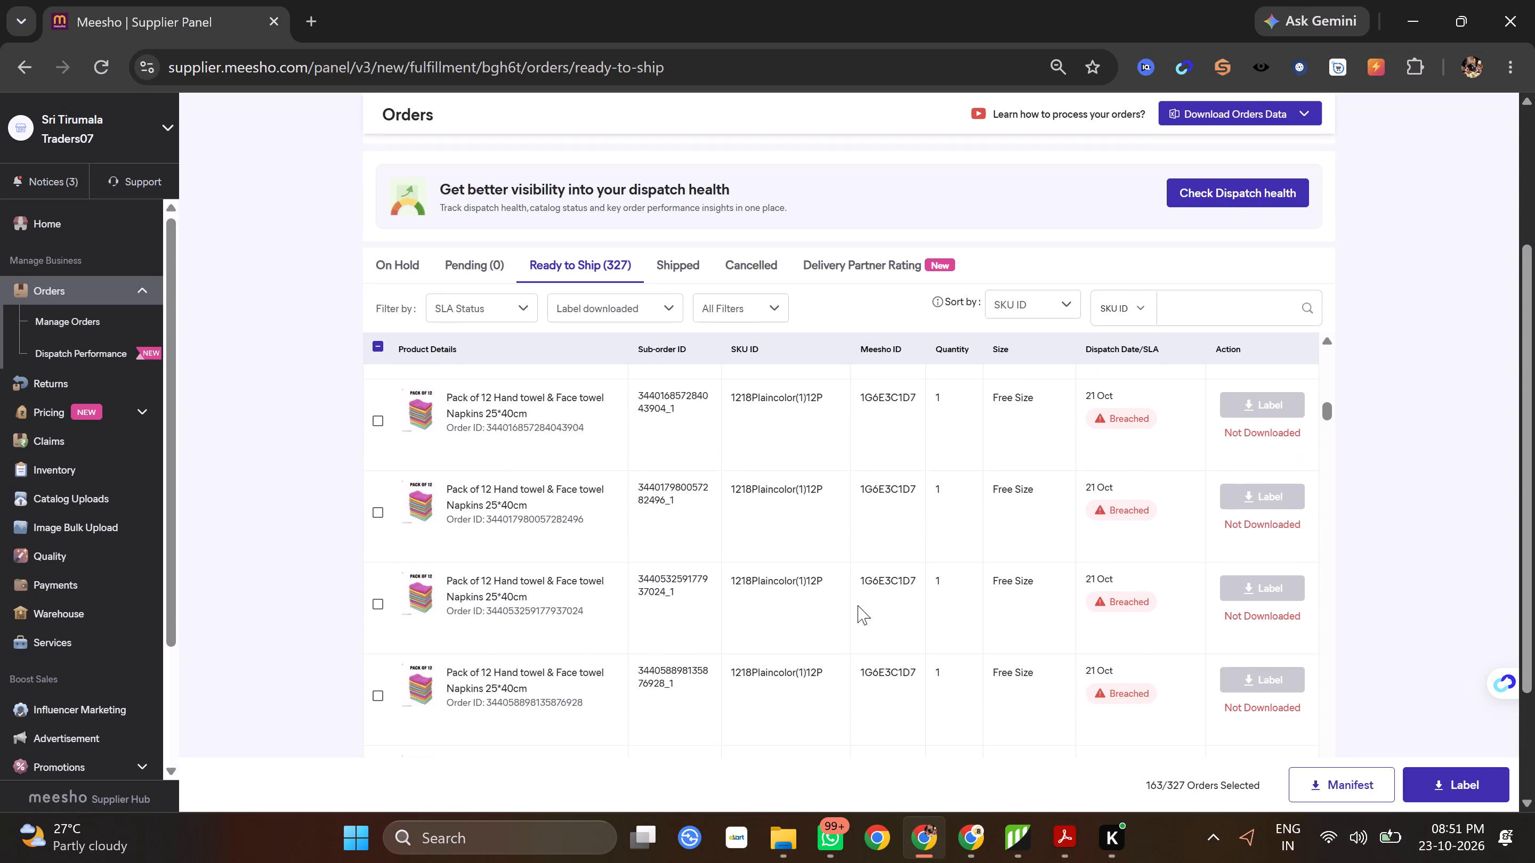
scroll(830, 623, up, 4)
scroll(675, 531, up, 3)
scroll(806, 530, up, 3)
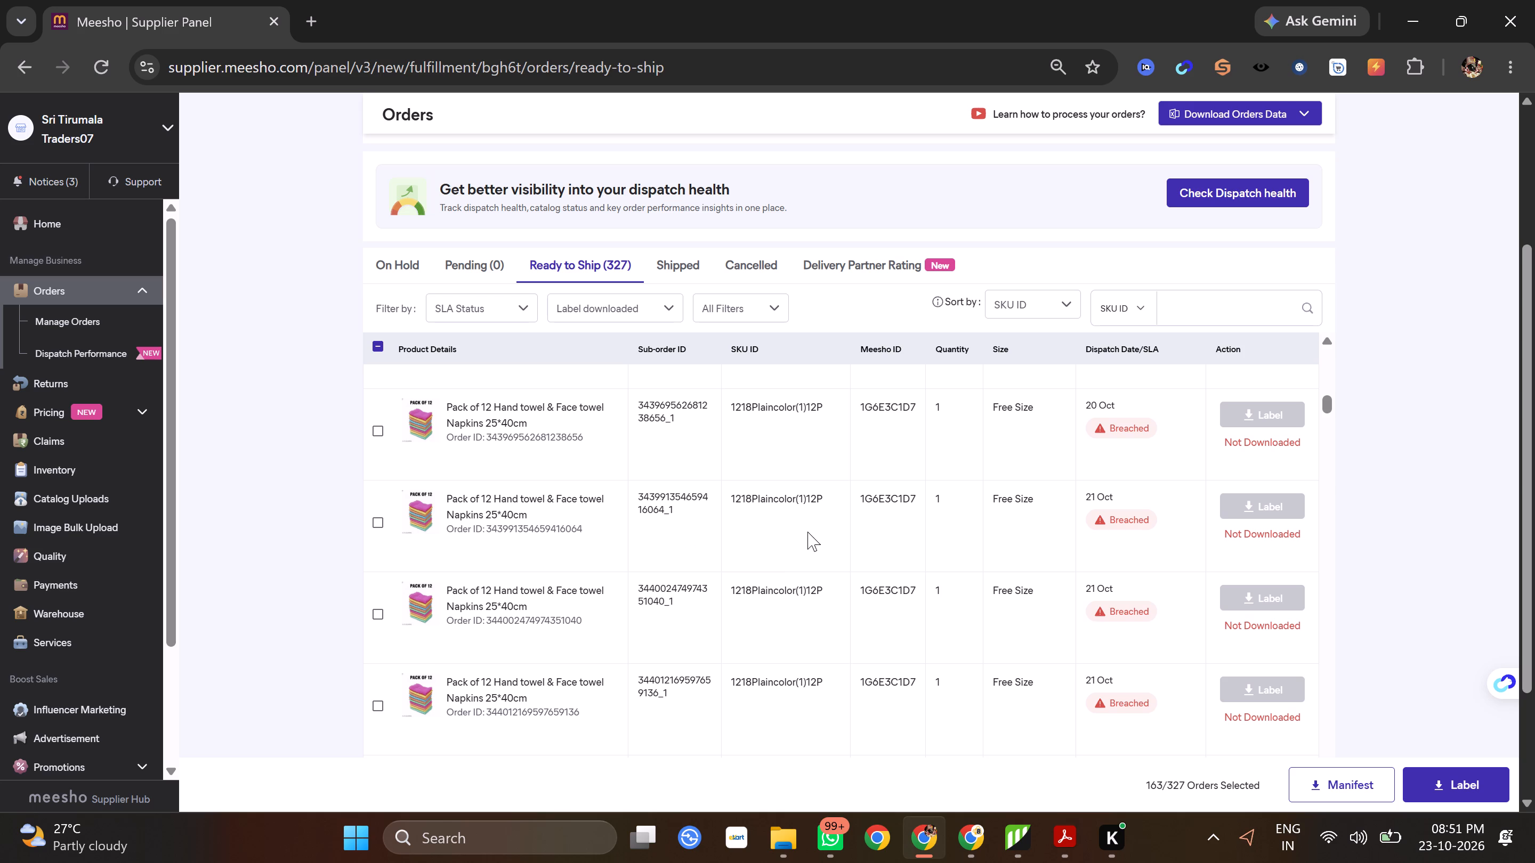
scroll(1217, 609, up, 4)
scroll(1175, 452, up, 2)
scroll(1184, 590, down, 4)
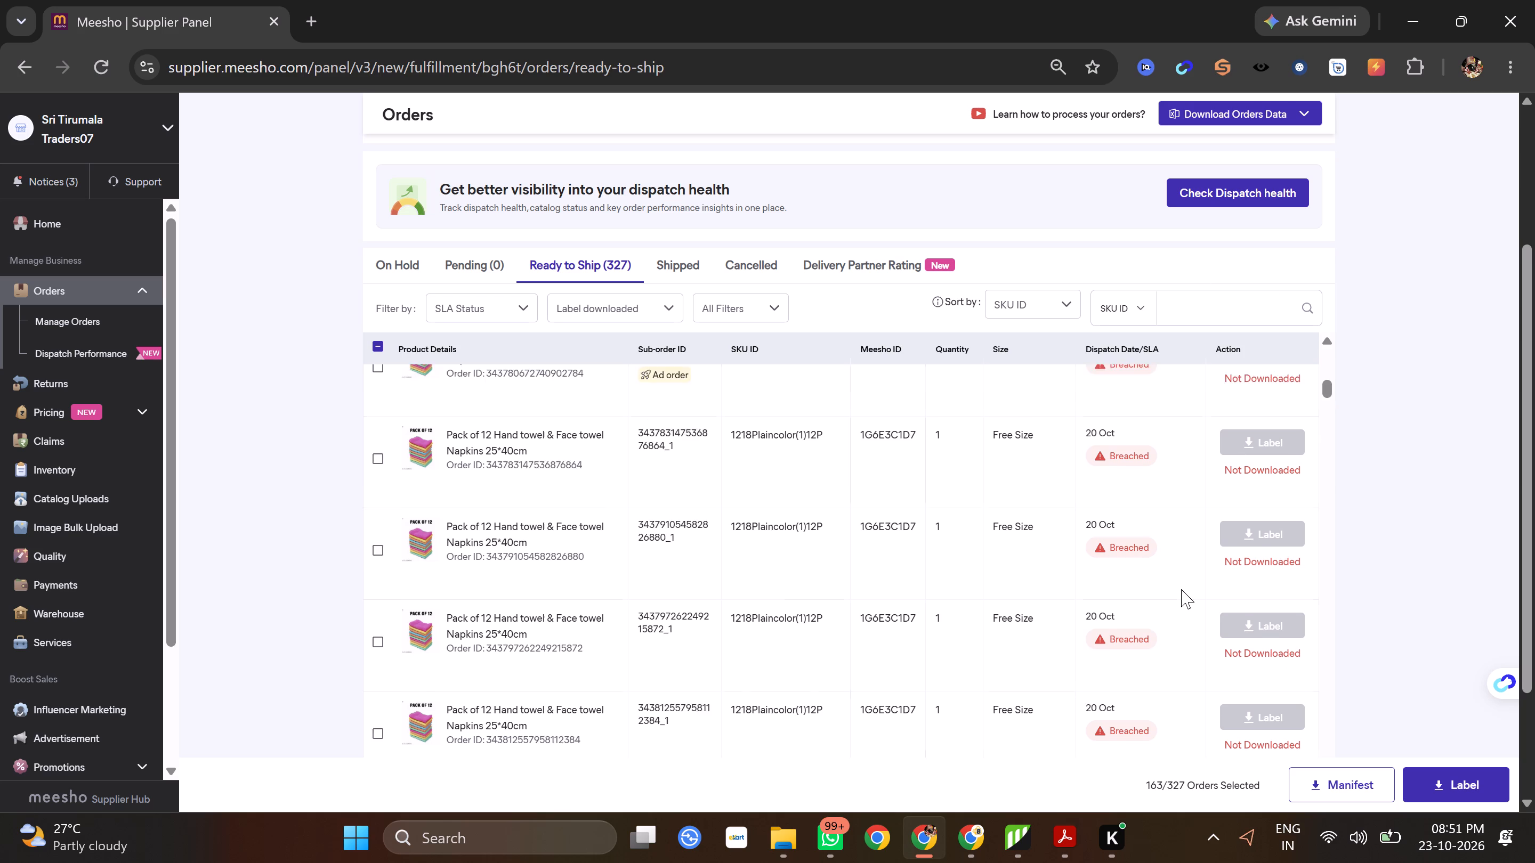
scroll(1181, 587, up, 16)
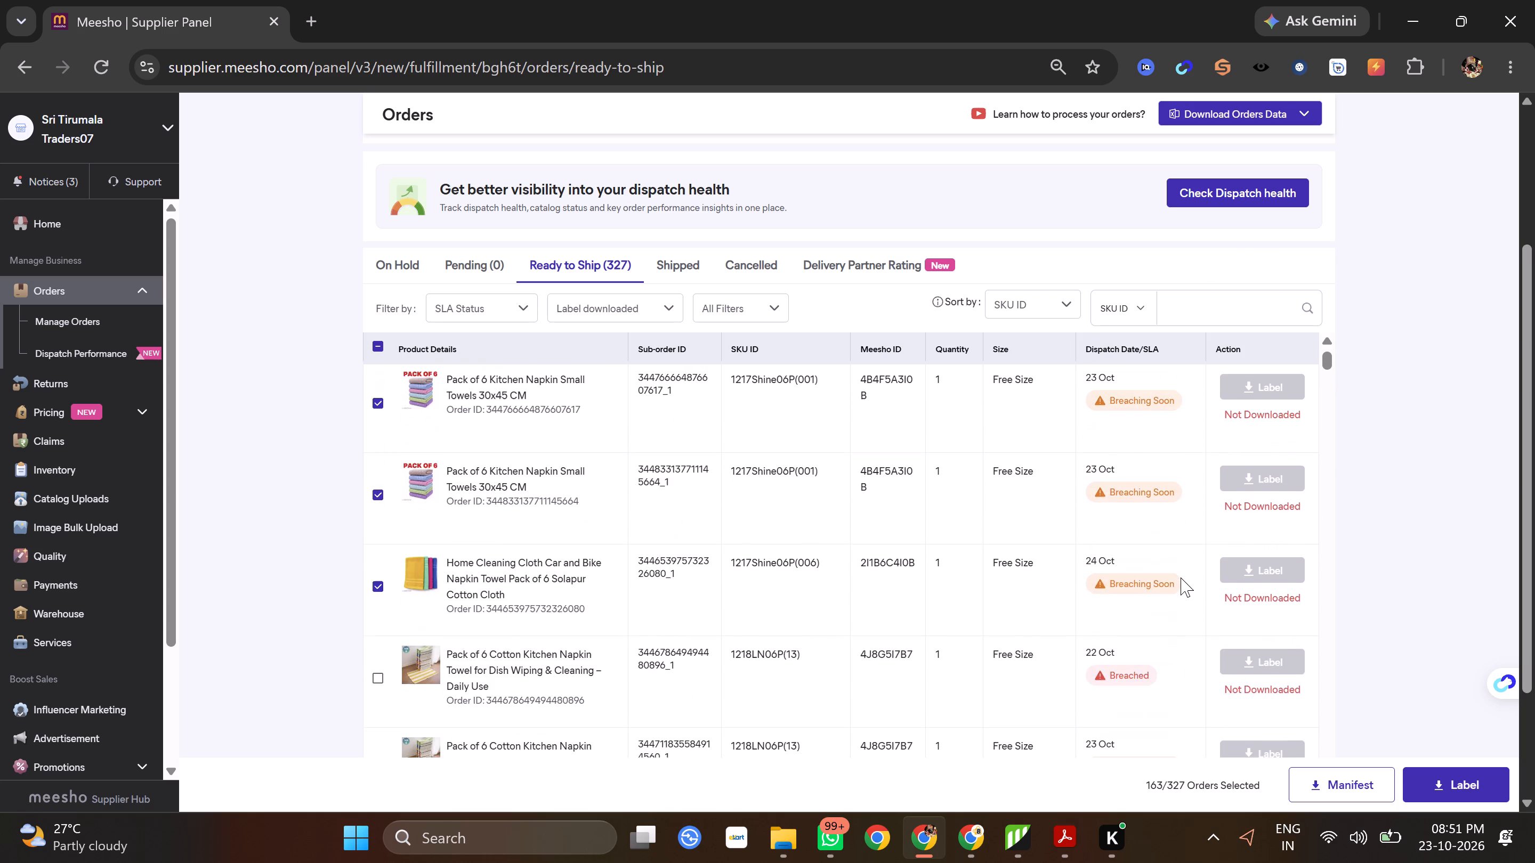
scroll(1181, 577, down, 2)
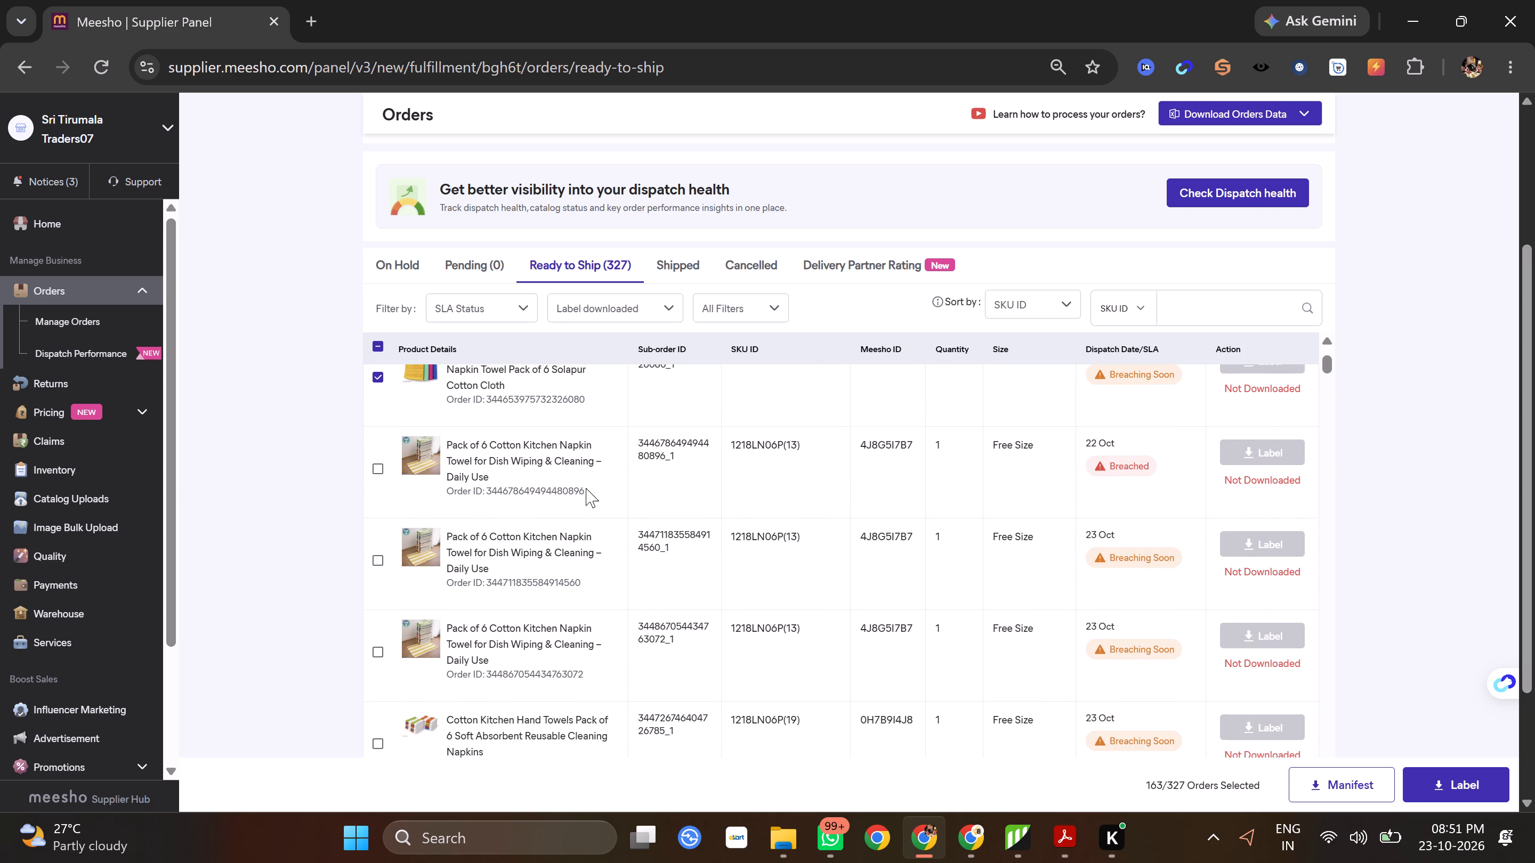
scroll(690, 567, down, 3)
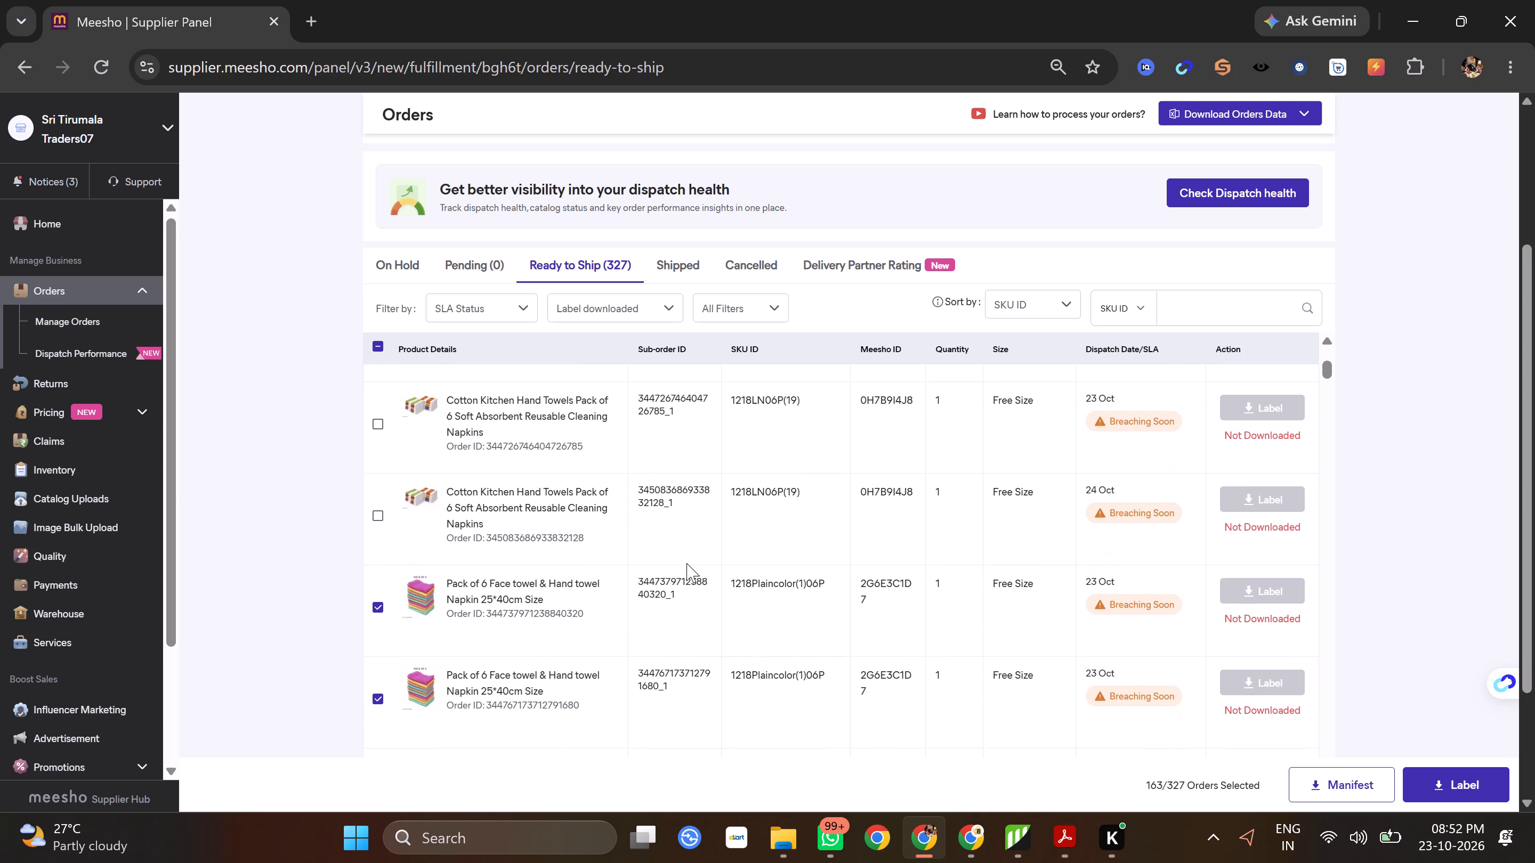
Go down through the 1218Plaincolor(1)12P orders with dispatch dates 20 to 24 Oct to check their selection.
scroll(686, 559, down, 6)
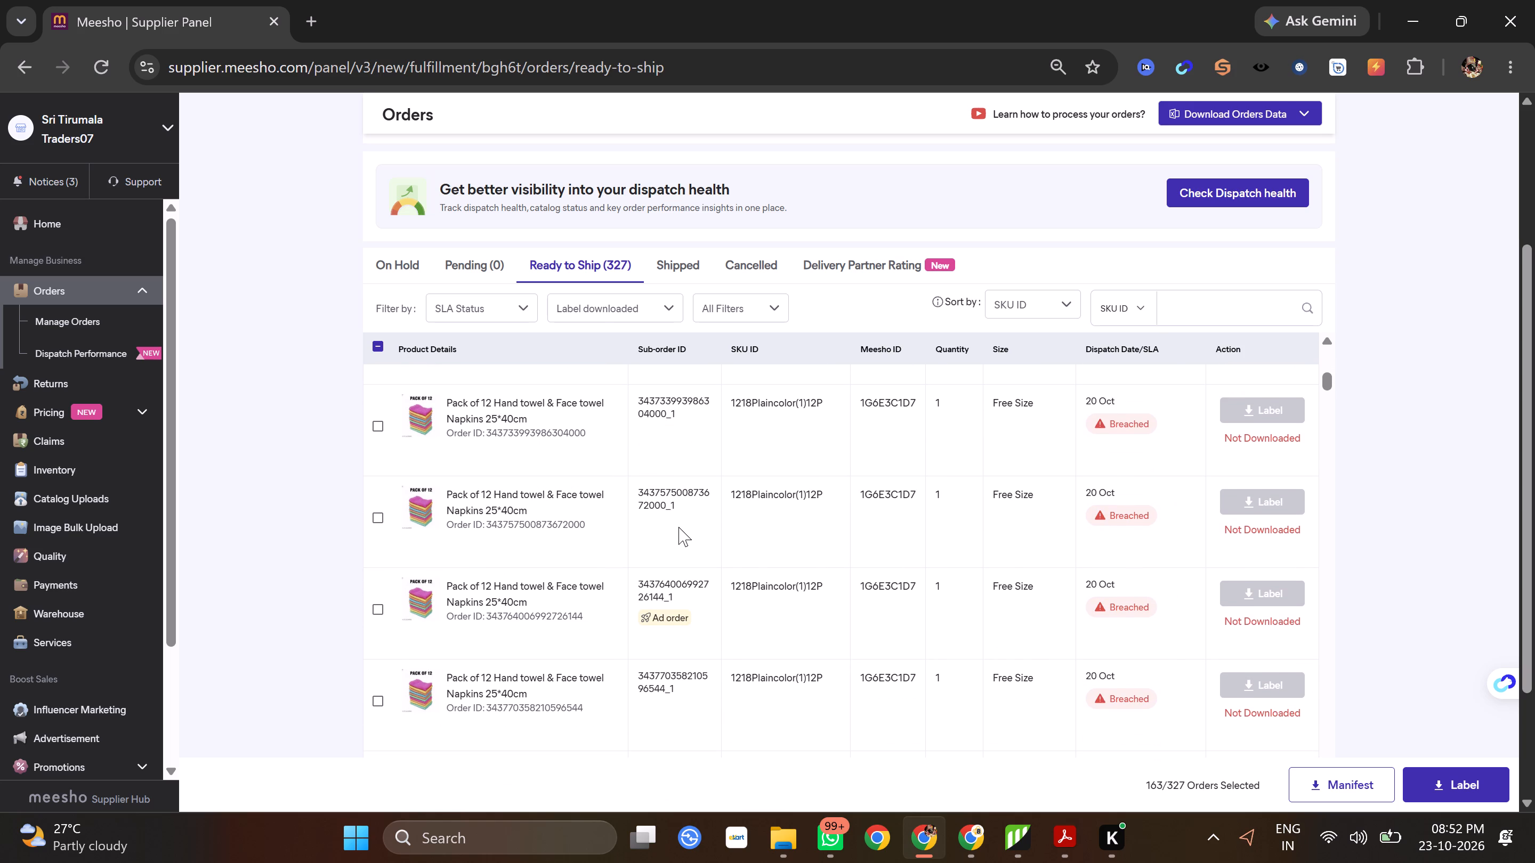
scroll(678, 526, down, 8)
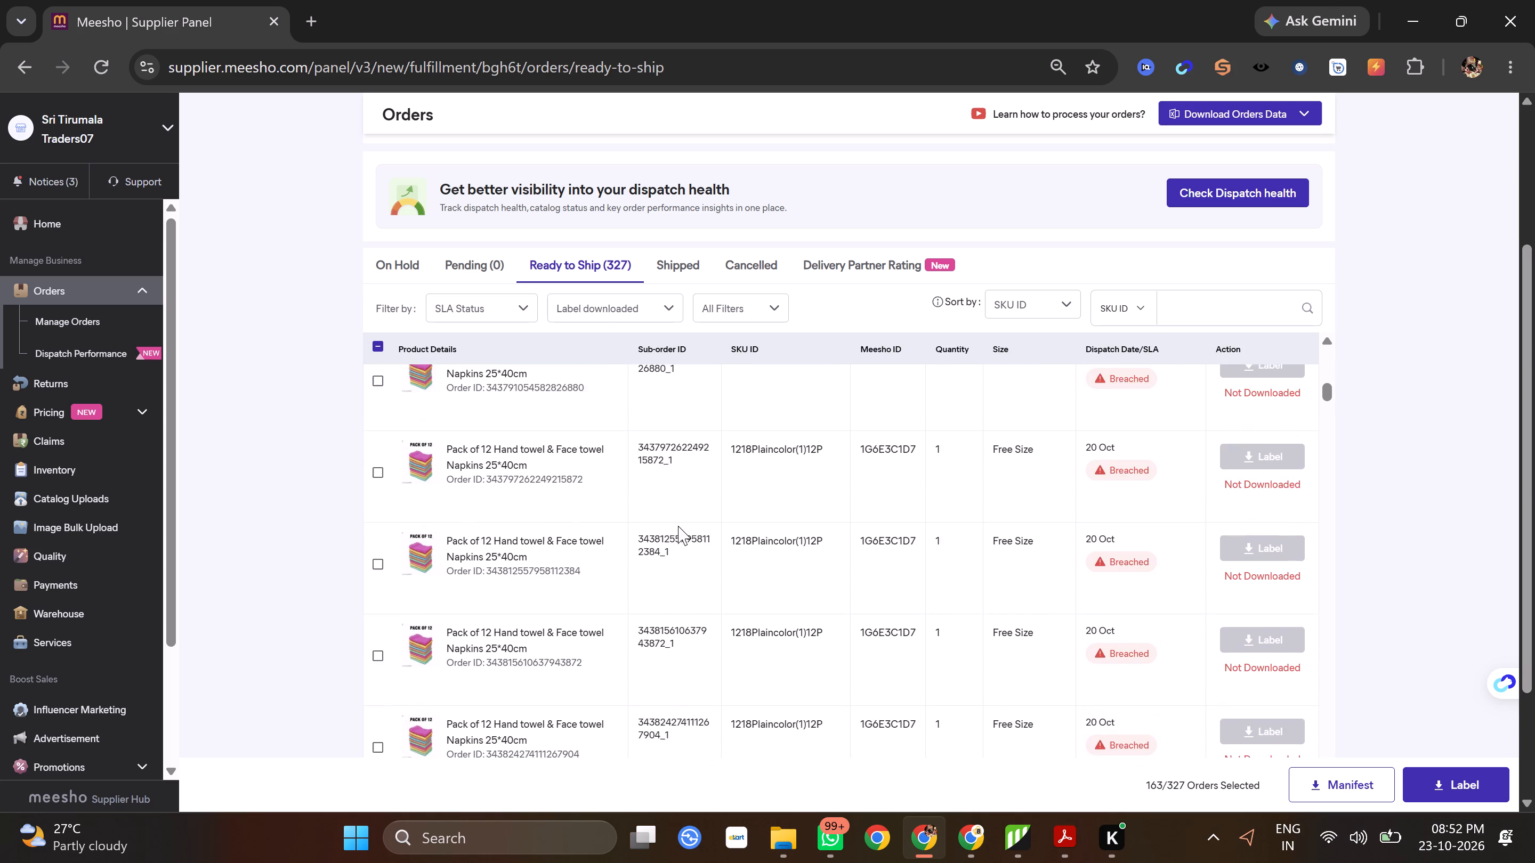
scroll(678, 526, down, 16)
scroll(678, 526, up, 1)
scroll(678, 526, down, 7)
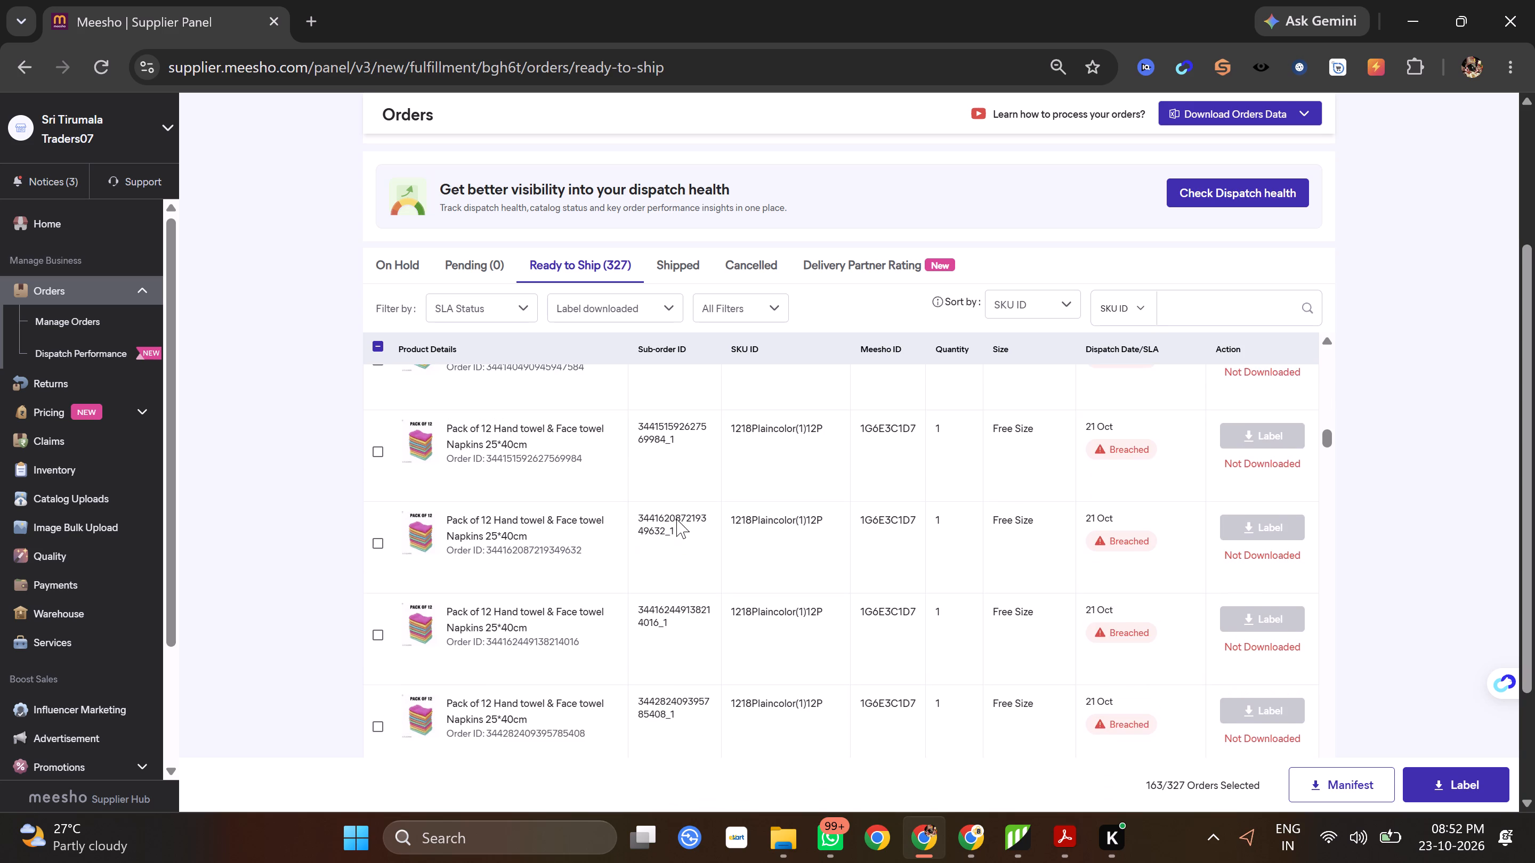
scroll(826, 617, down, 17)
scroll(1431, 386, down, 4)
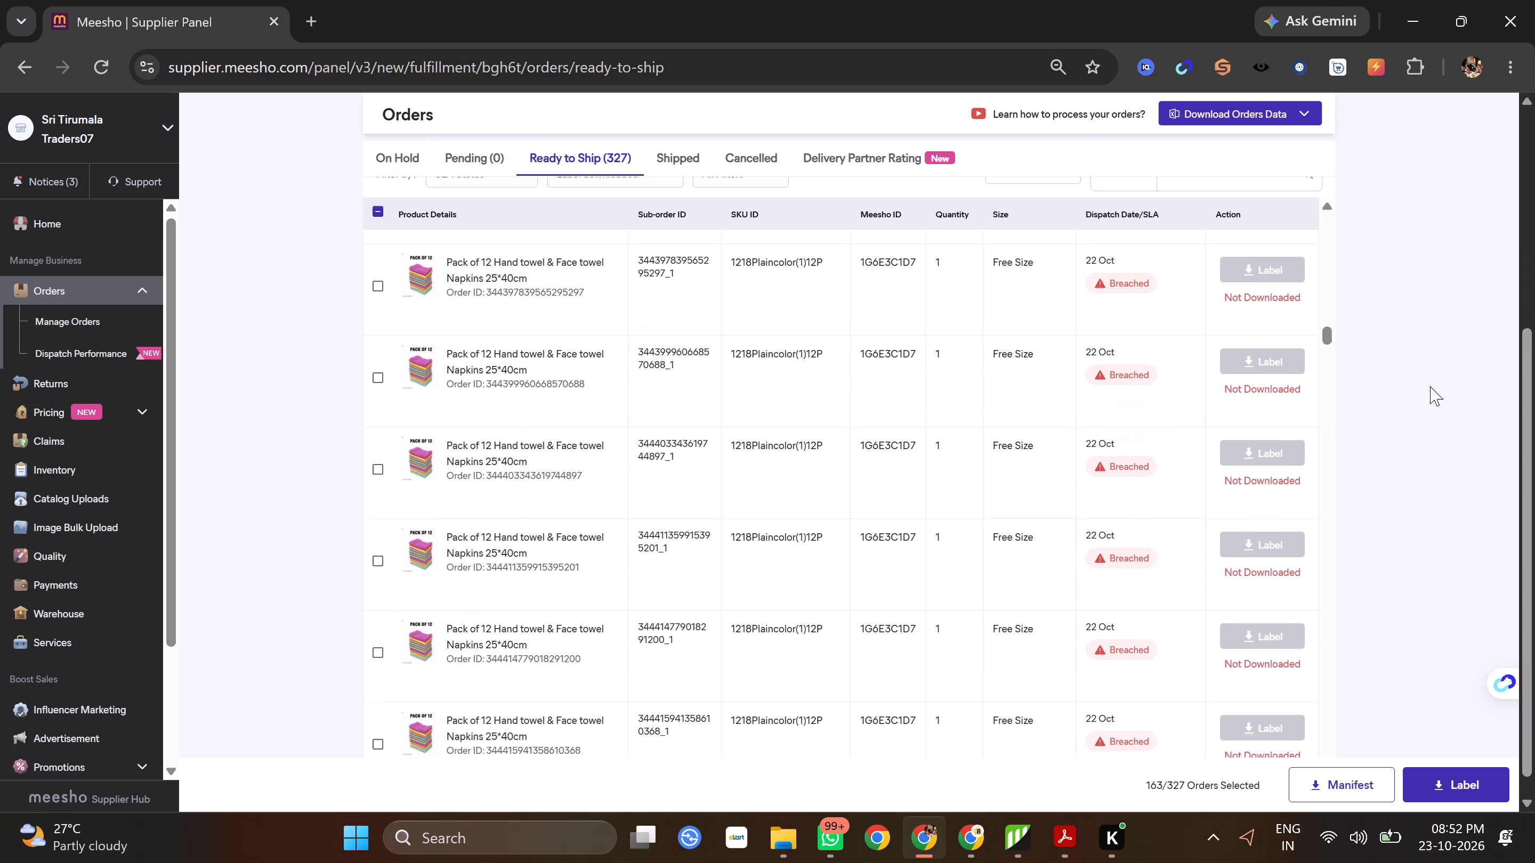
scroll(1430, 386, down, 9)
scroll(973, 411, down, 9)
scroll(1098, 447, down, 6)
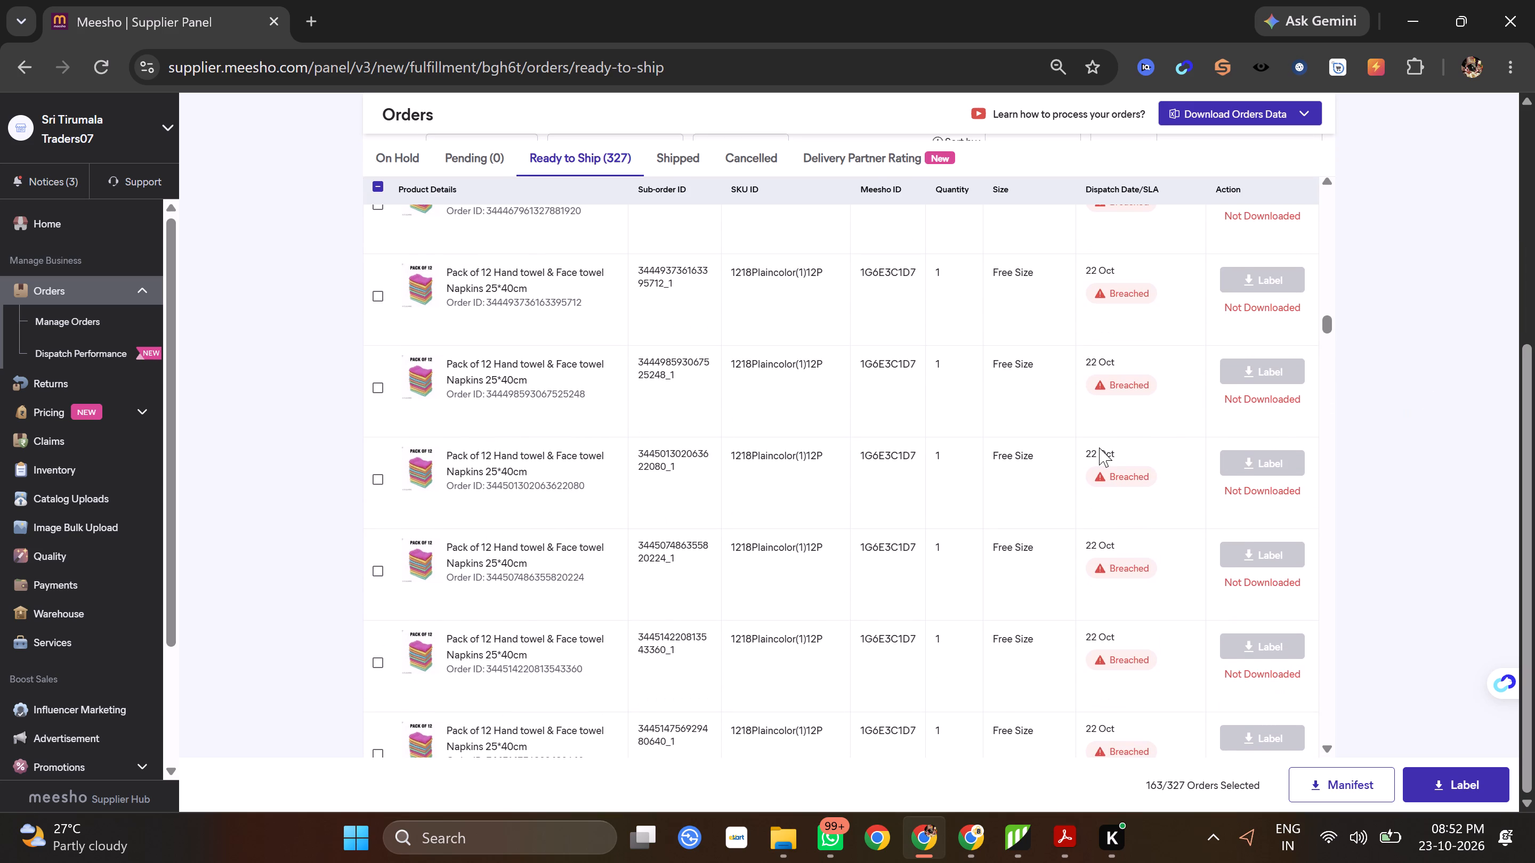
scroll(1096, 445, down, 3)
scroll(1080, 574, down, 10)
scroll(1240, 589, down, 3)
scroll(1094, 565, down, 7)
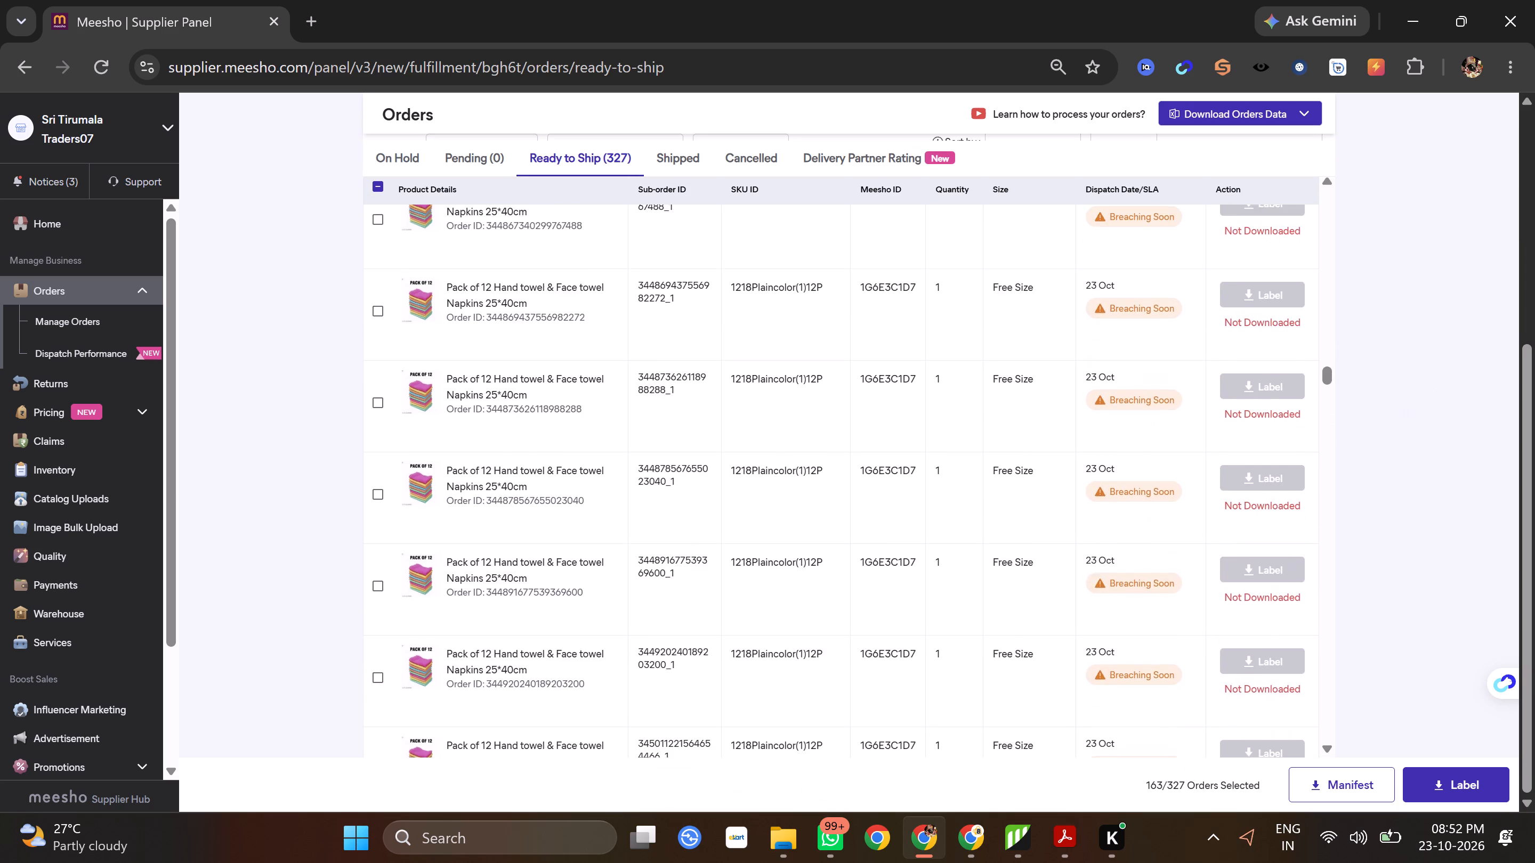
scroll(1089, 560, down, 20)
scroll(1089, 560, down, 12)
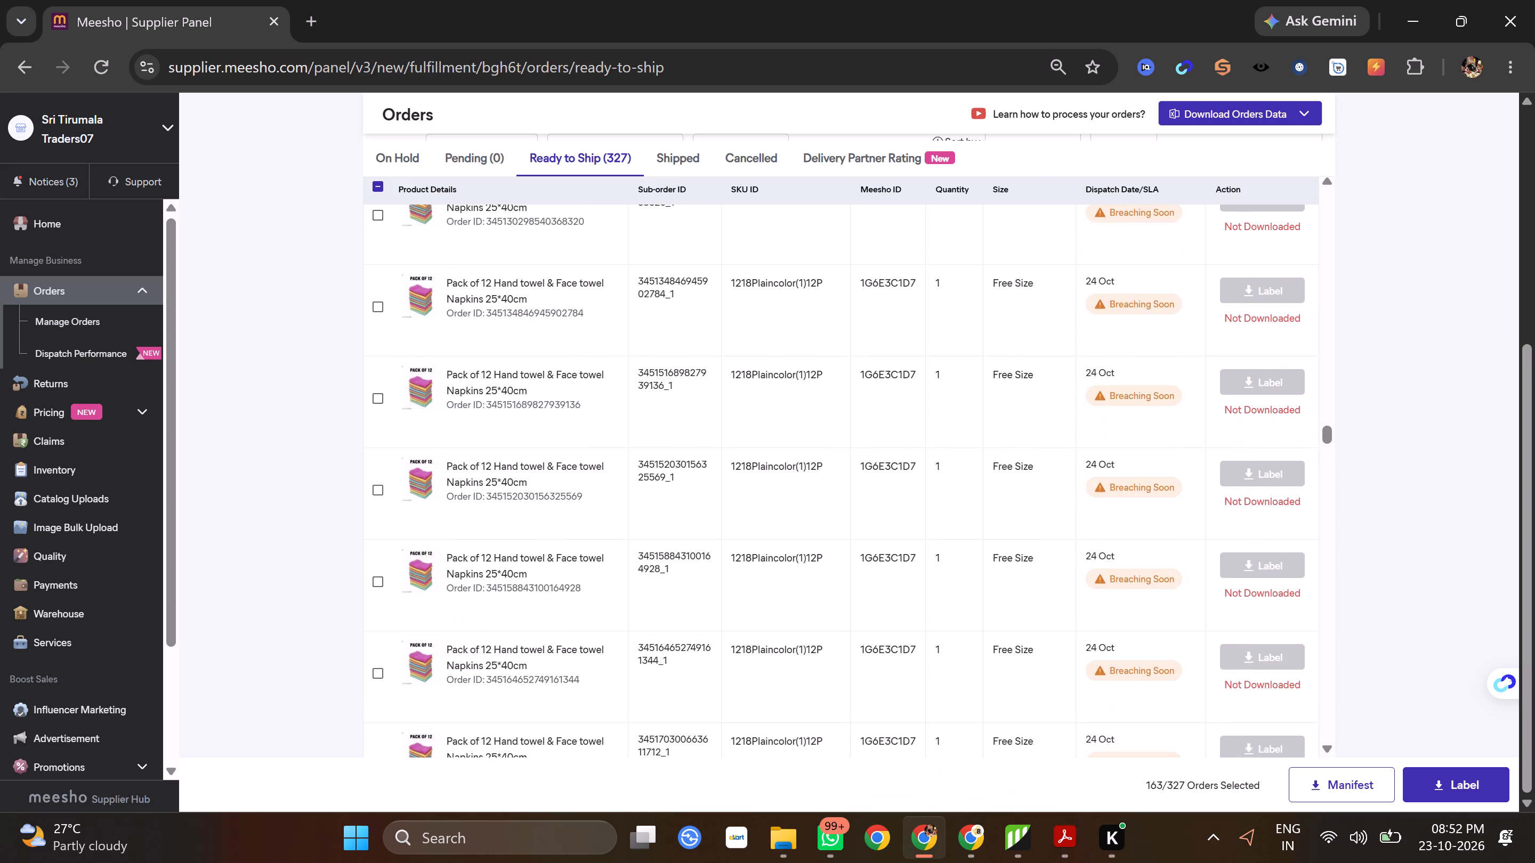
scroll(1087, 541, down, 2)
Check which multi-item, Shine and 1421Plaincolor(3)06P orders are selected at the end of the Ready to Ship list.
drag(1330, 446, 1370, 652)
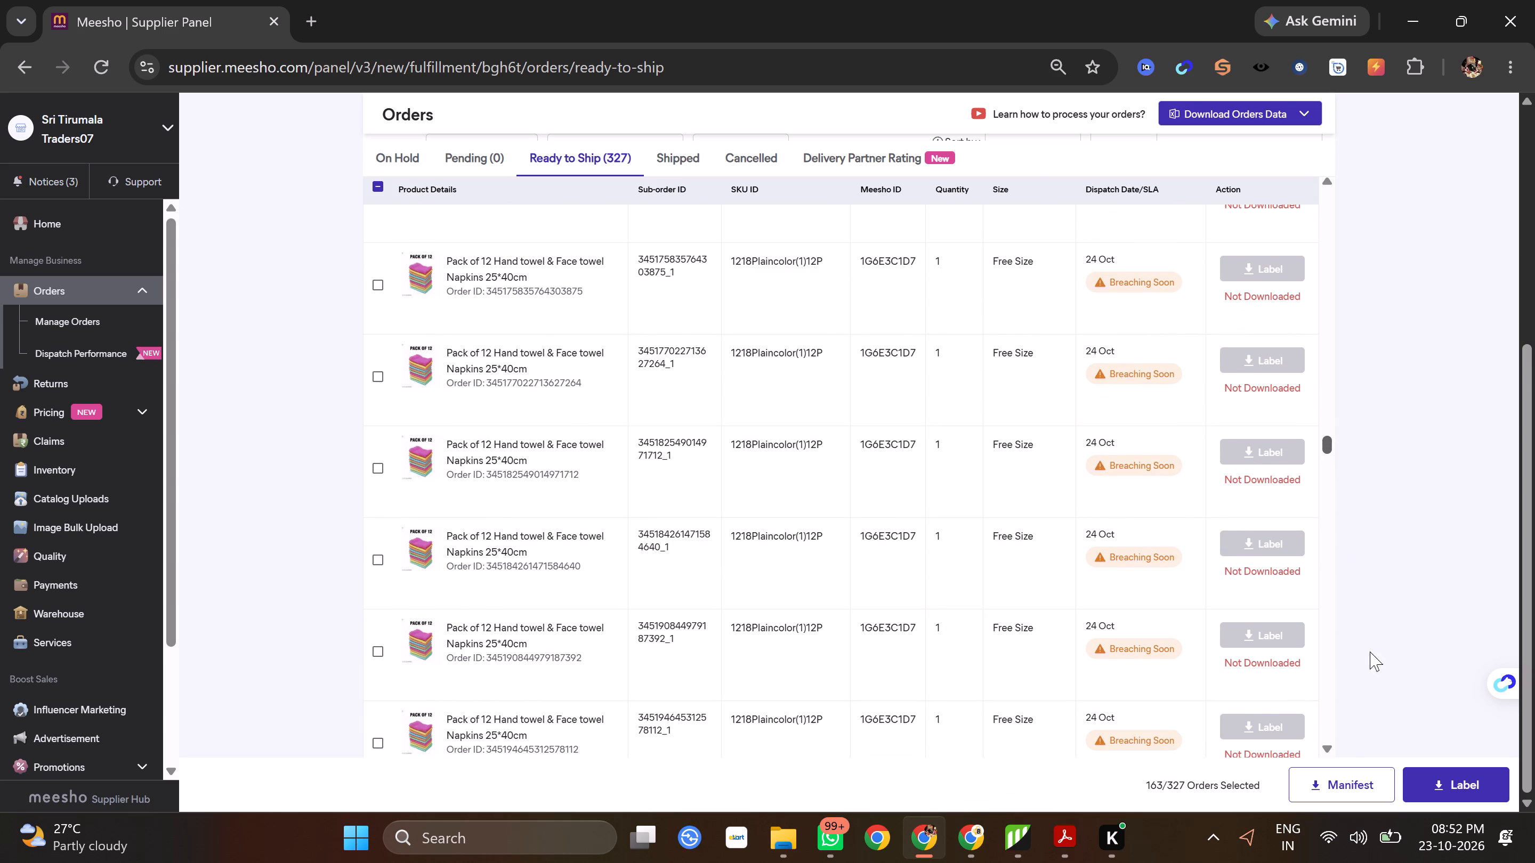
drag(1370, 652, 1319, 718)
scroll(1116, 485, down, 10)
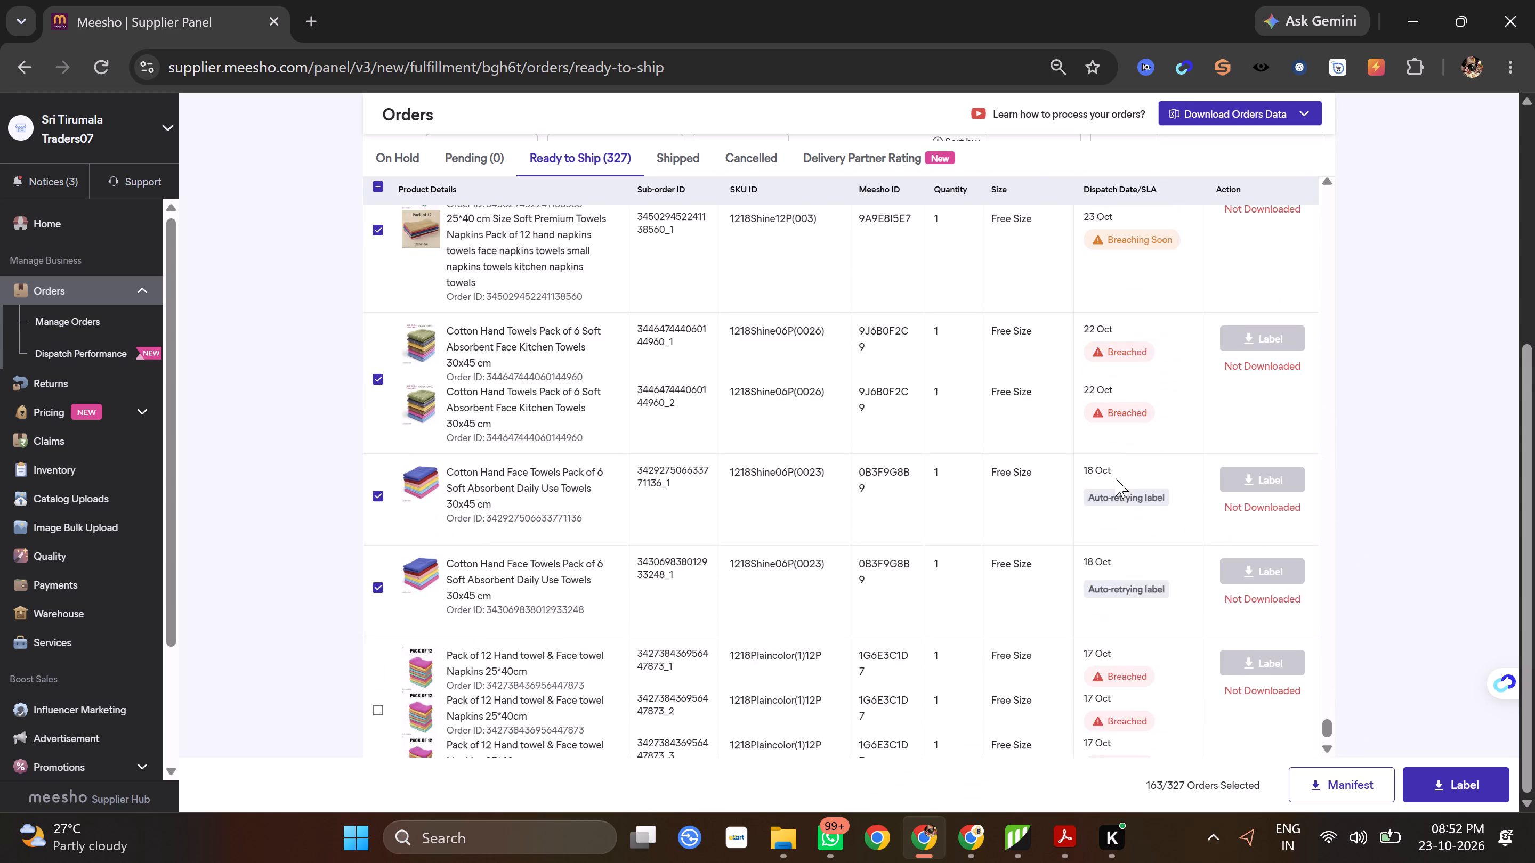
scroll(1116, 478, up, 1)
scroll(1116, 476, down, 9)
scroll(927, 494, down, 2)
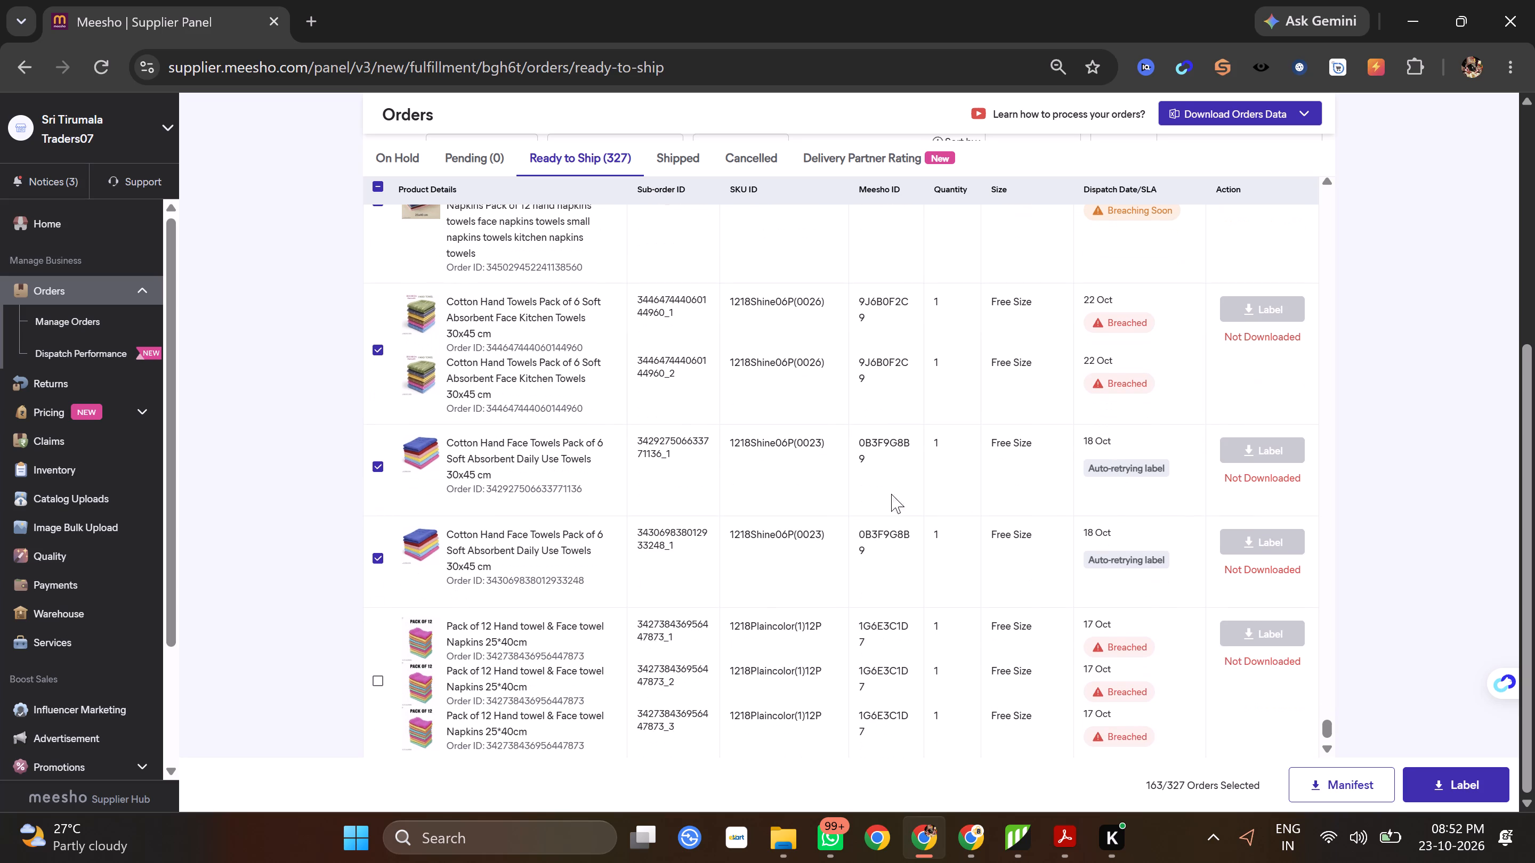
scroll(813, 442, up, 3)
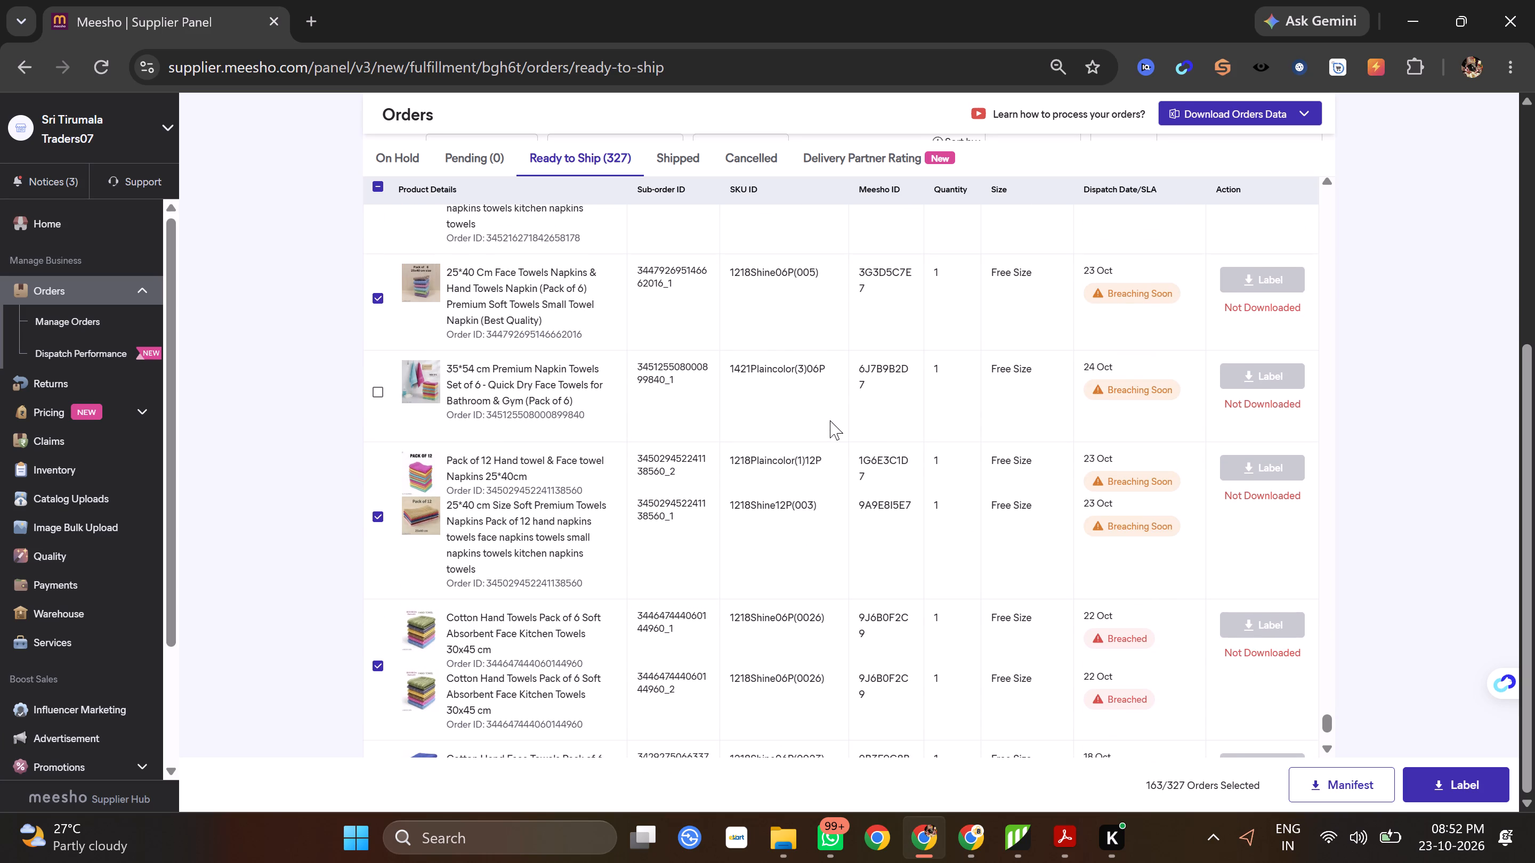
Review the selection upward through the Shine06P orders to the 1218Plaincolor06P(14) and 1218Plaincolor(3)12P orders.
scroll(831, 414, up, 13)
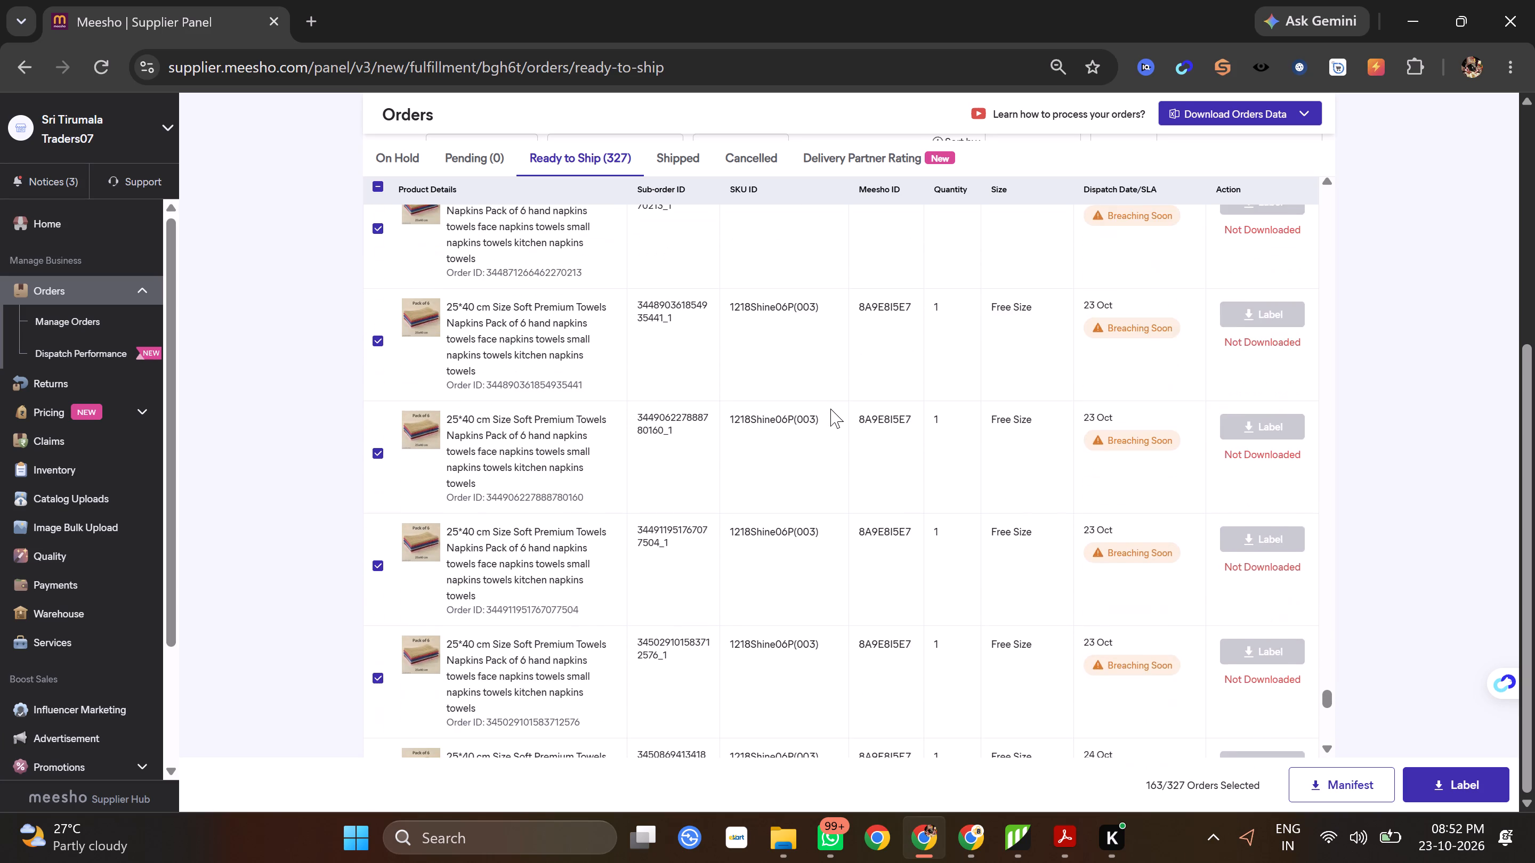
scroll(830, 409, up, 17)
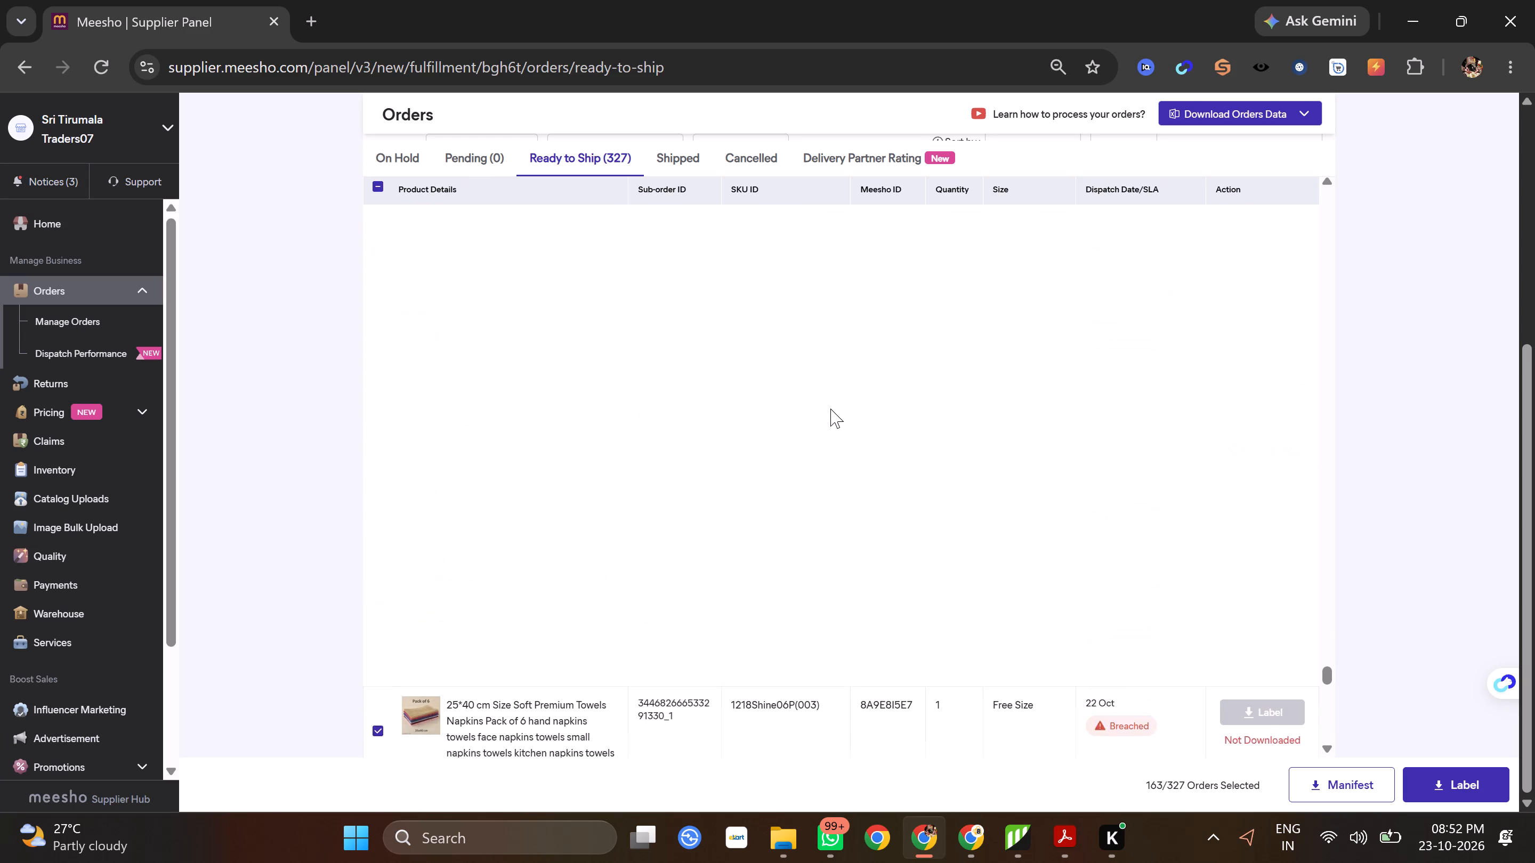
scroll(830, 409, up, 17)
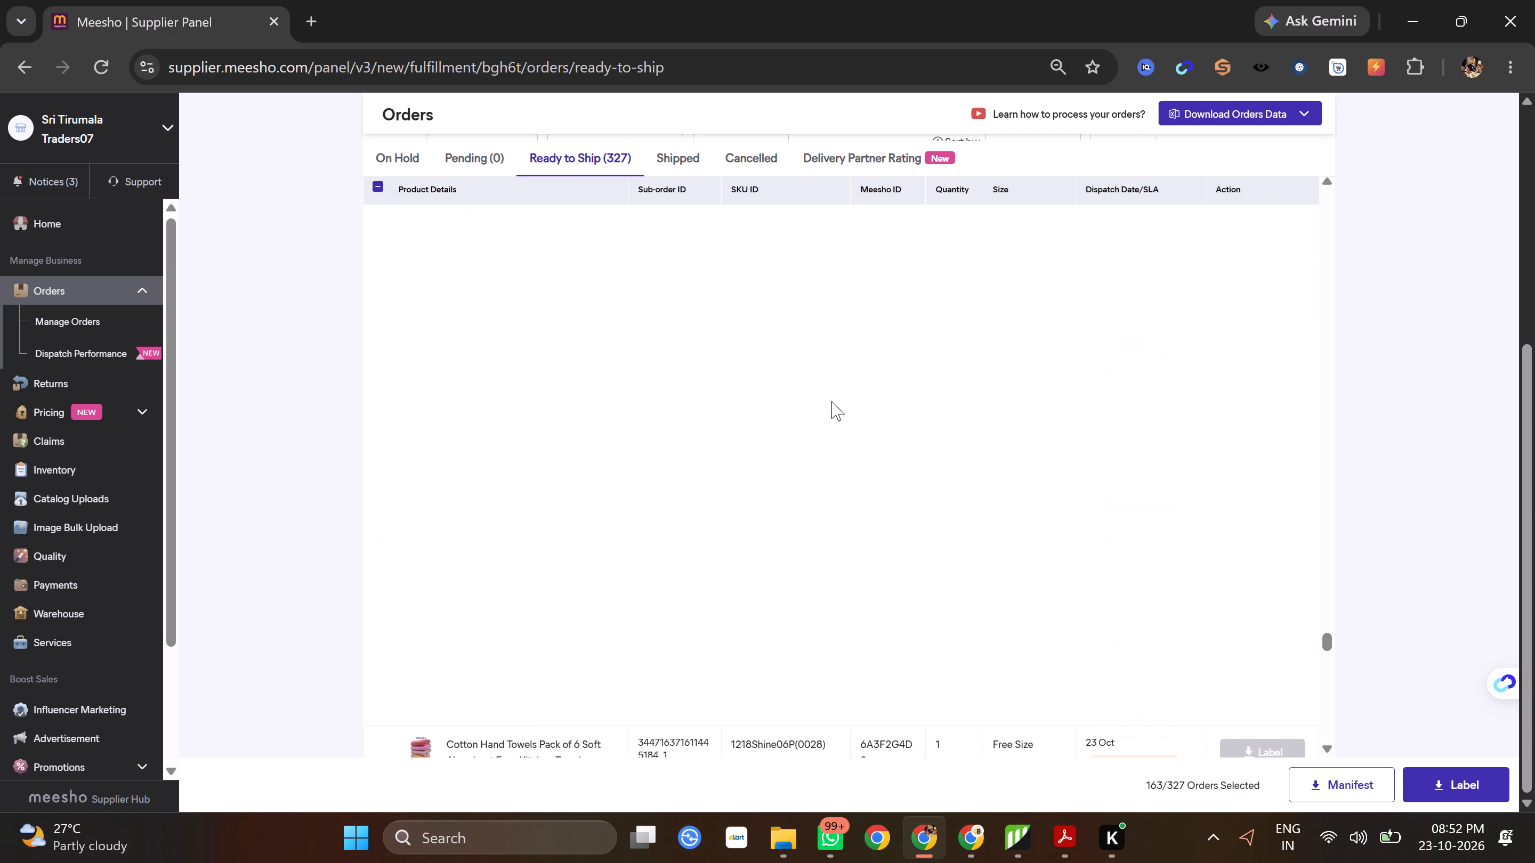
scroll(831, 401, up, 9)
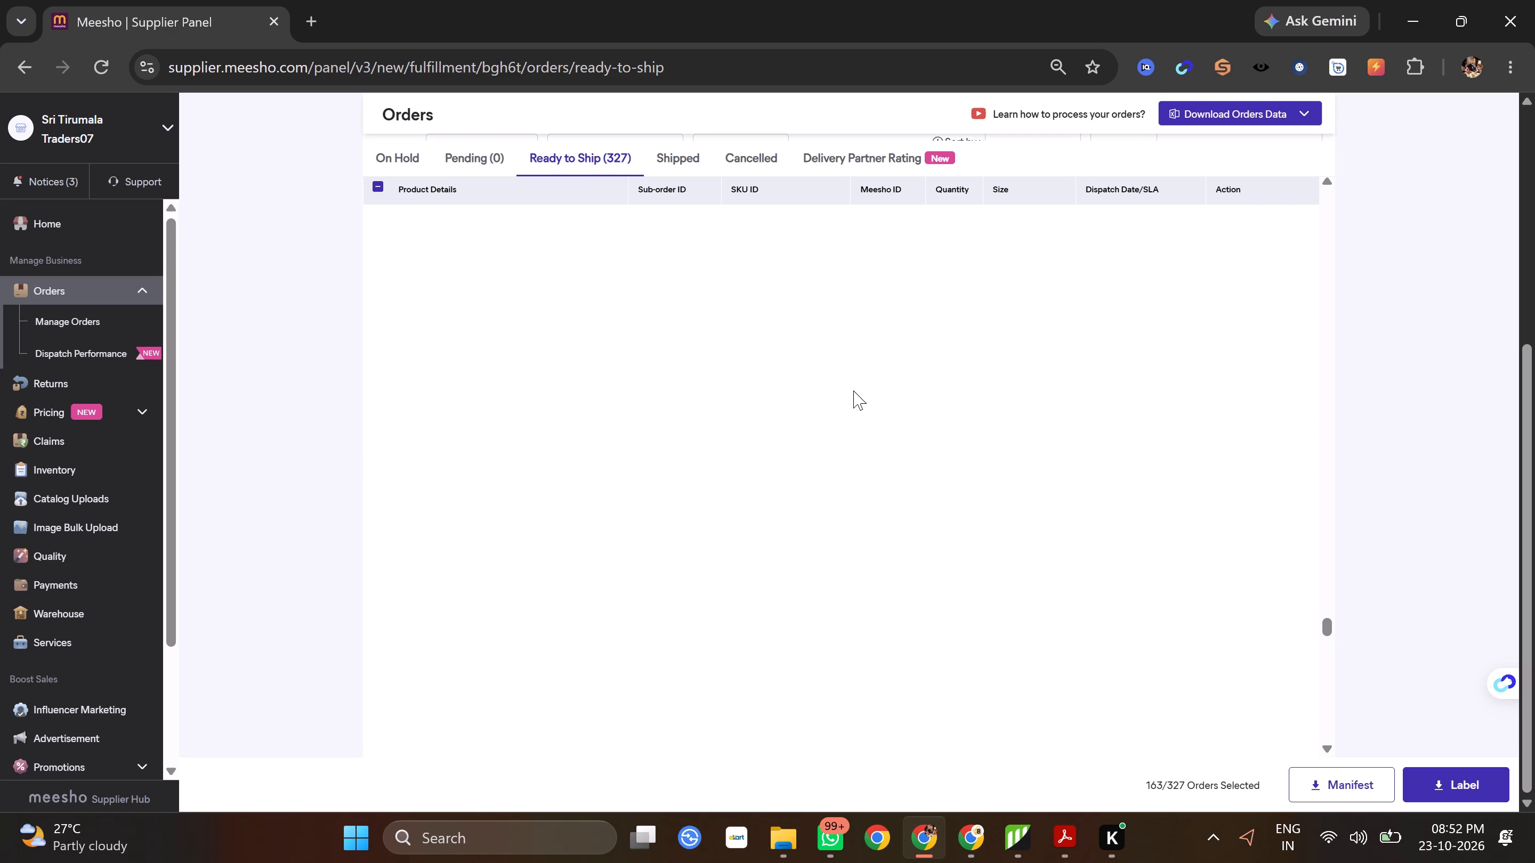
scroll(853, 390, up, 5)
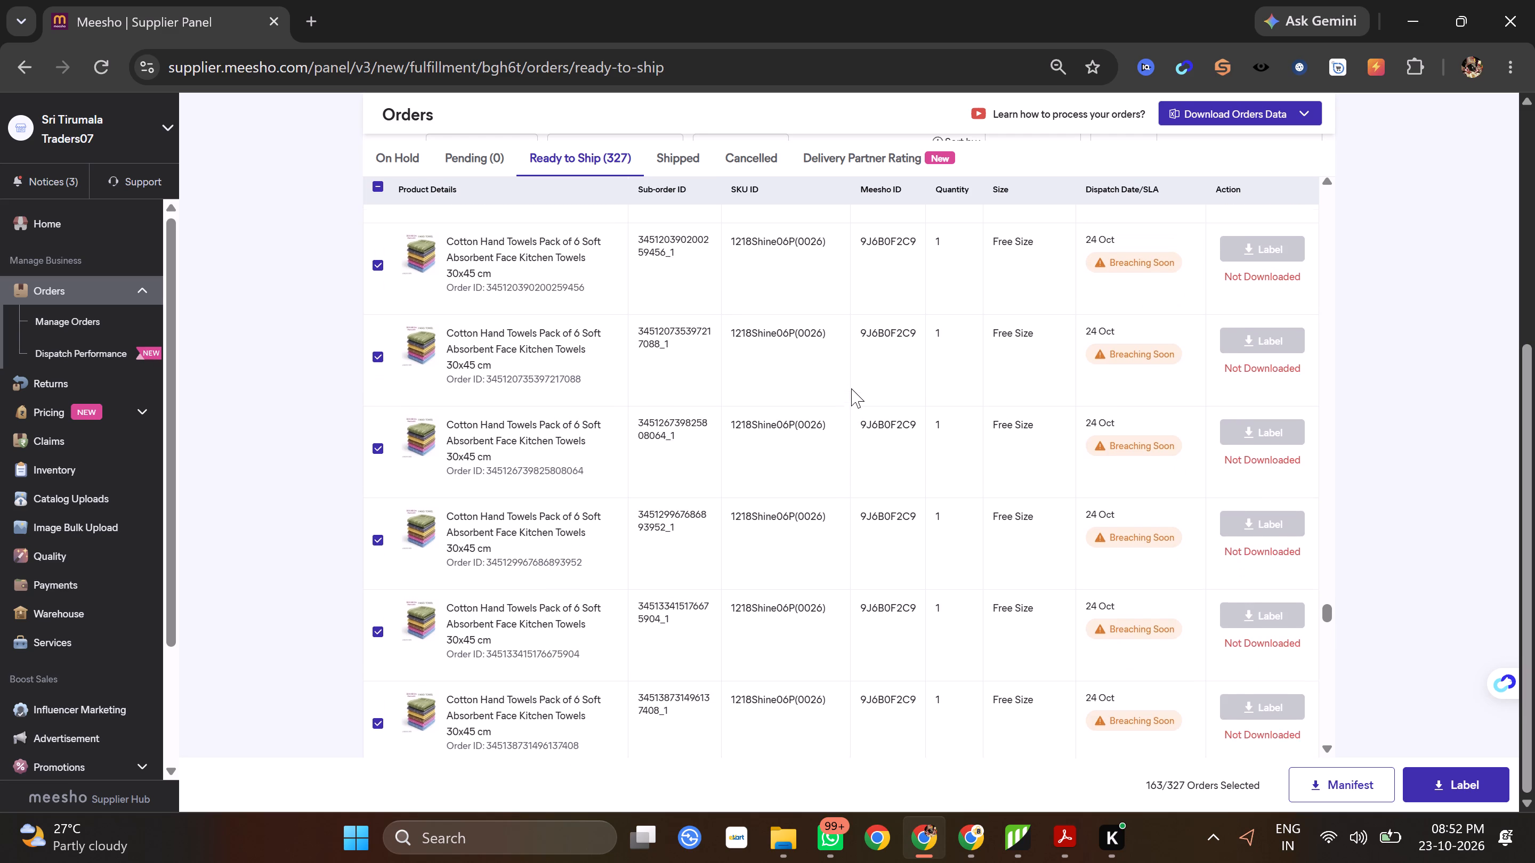
scroll(851, 388, up, 3)
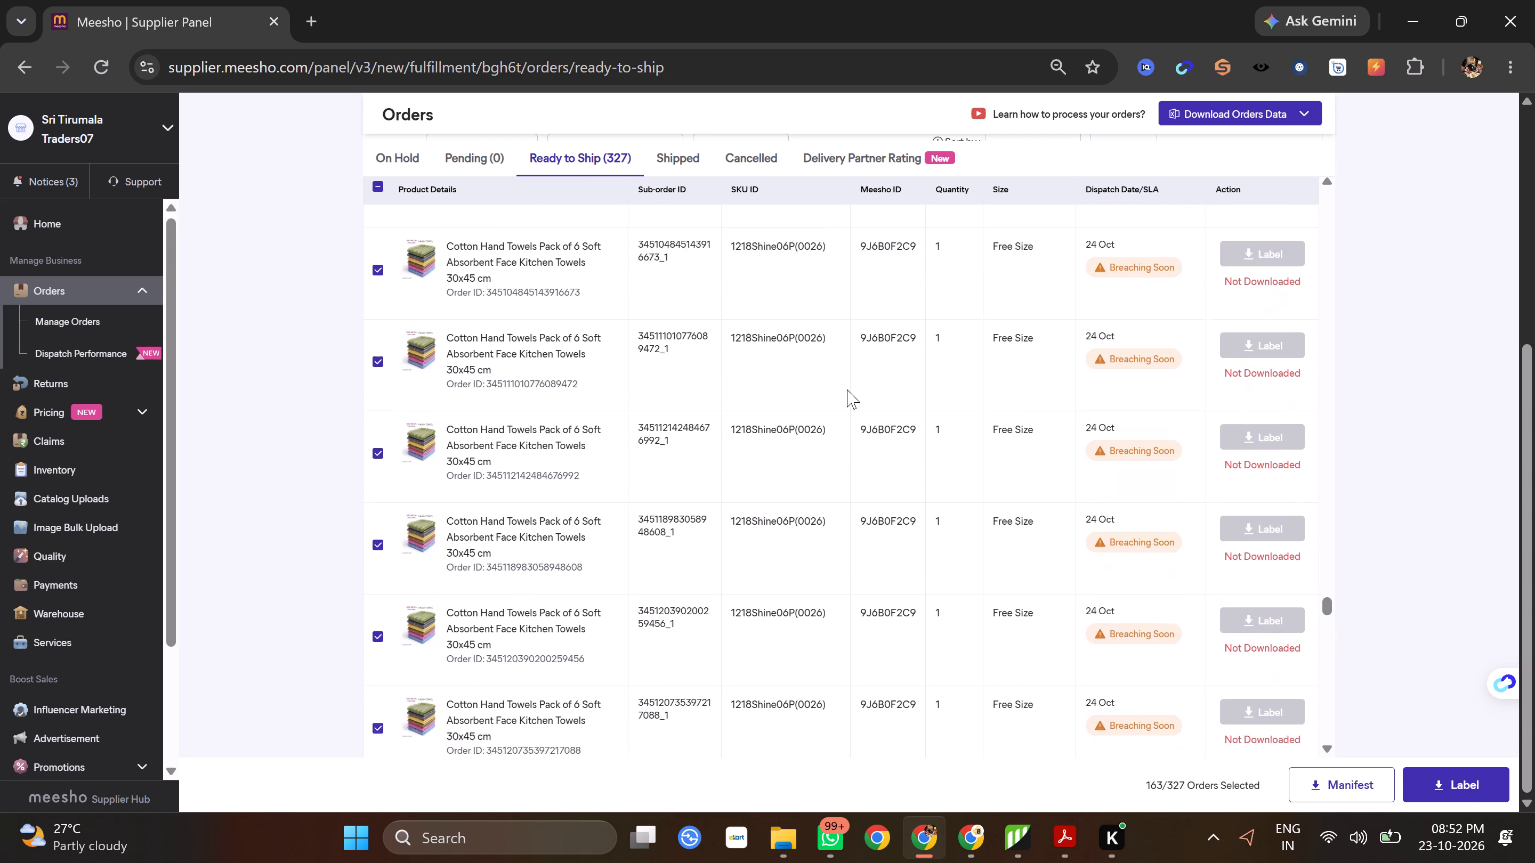
scroll(847, 389, up, 17)
scroll(846, 390, up, 4)
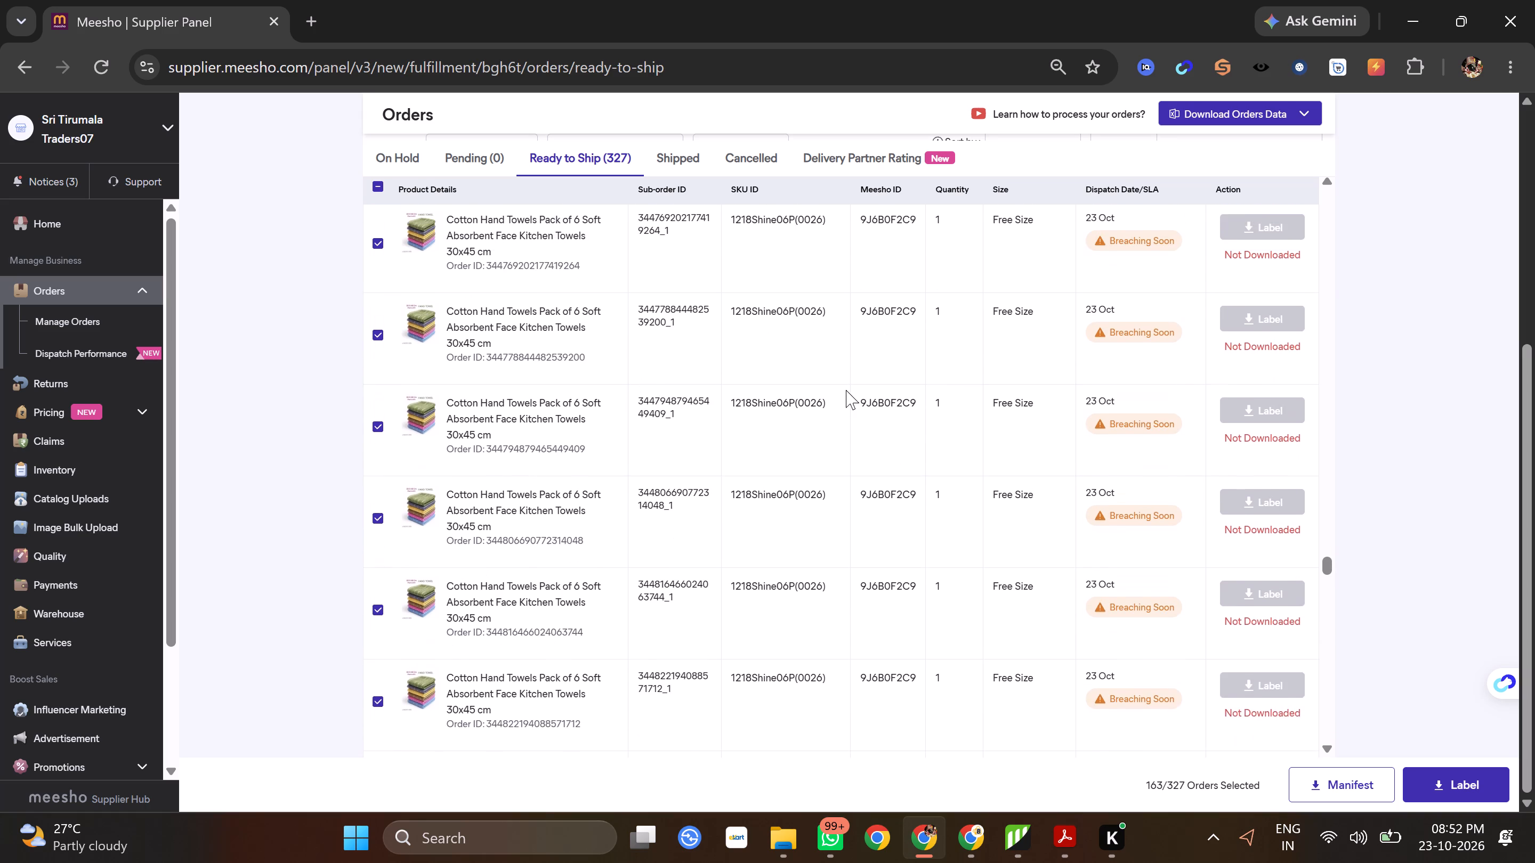
scroll(846, 390, up, 16)
scroll(846, 390, up, 8)
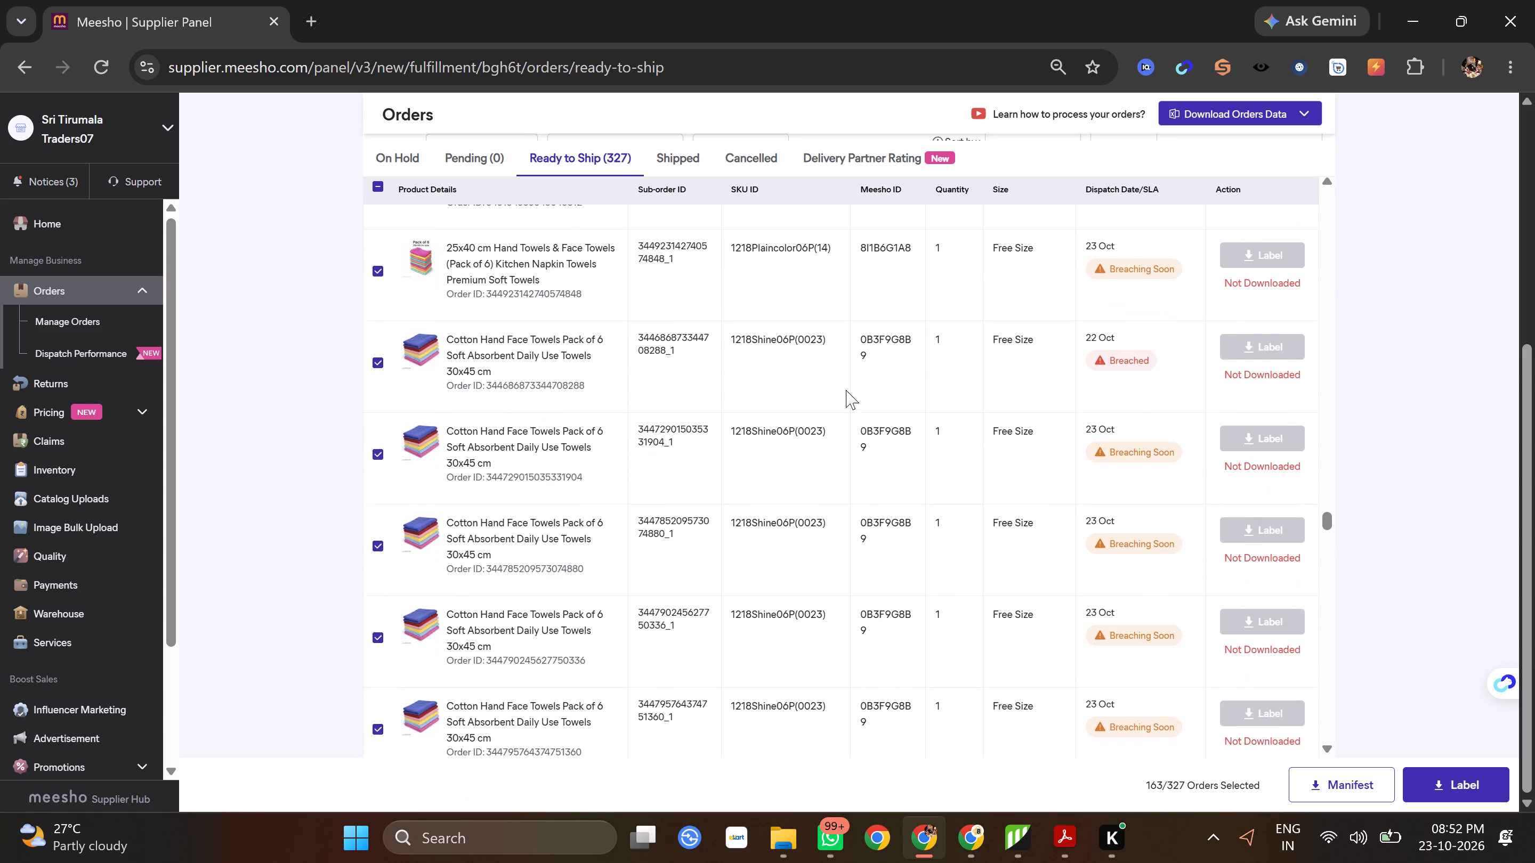
scroll(846, 390, up, 9)
scroll(845, 390, down, 7)
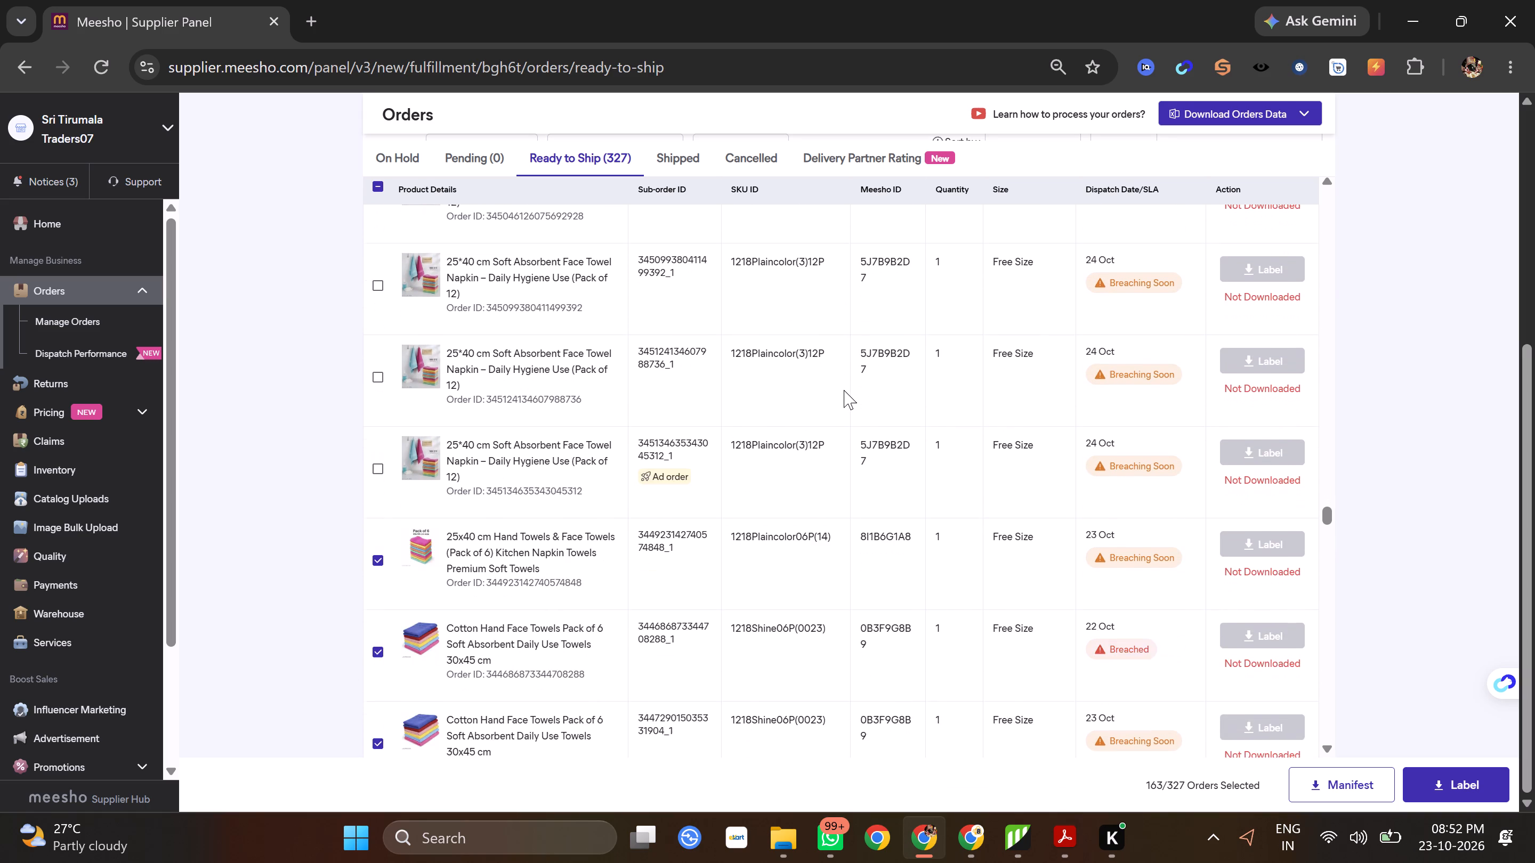
scroll(842, 391, up, 3)
scroll(840, 391, down, 3)
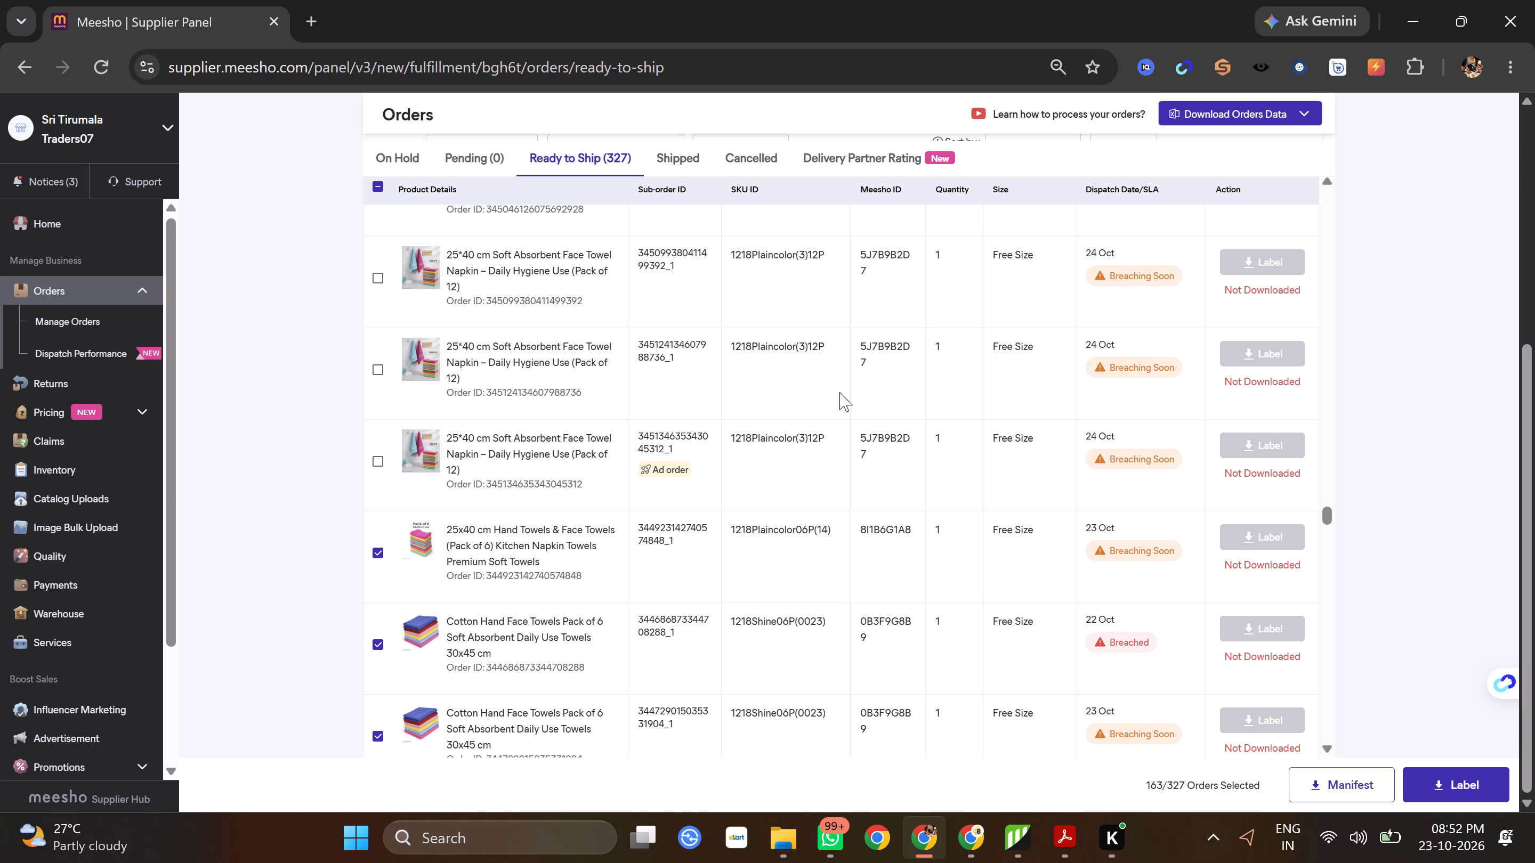
Open the Advertisement page to view the listing ad campaigns.
click(68, 736)
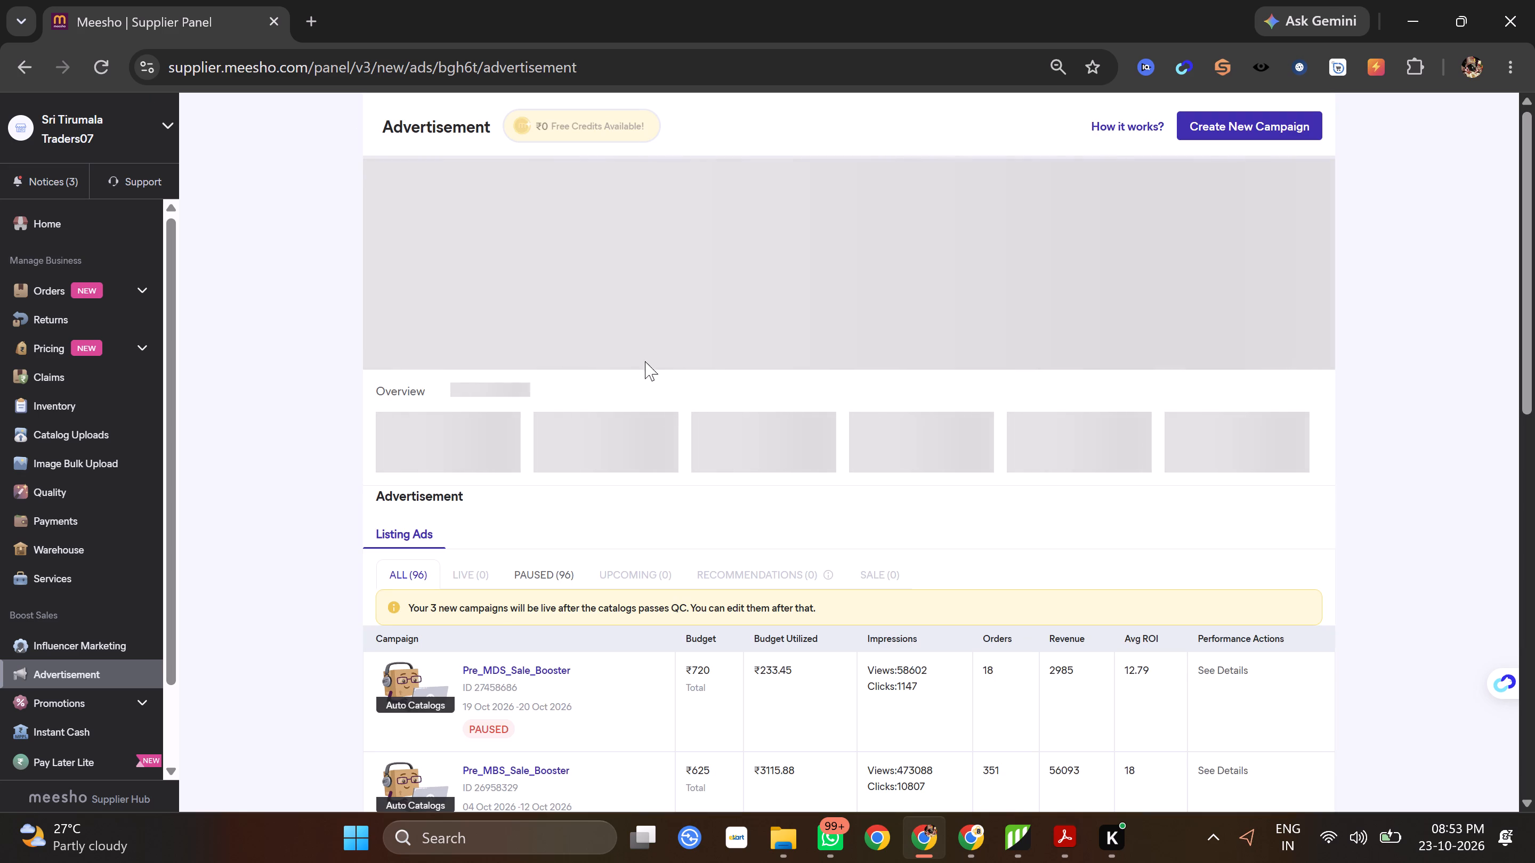
scroll(29, 380, up, 4)
Return to Orders and view the list of pending orders awaiting acceptance.
click(74, 284)
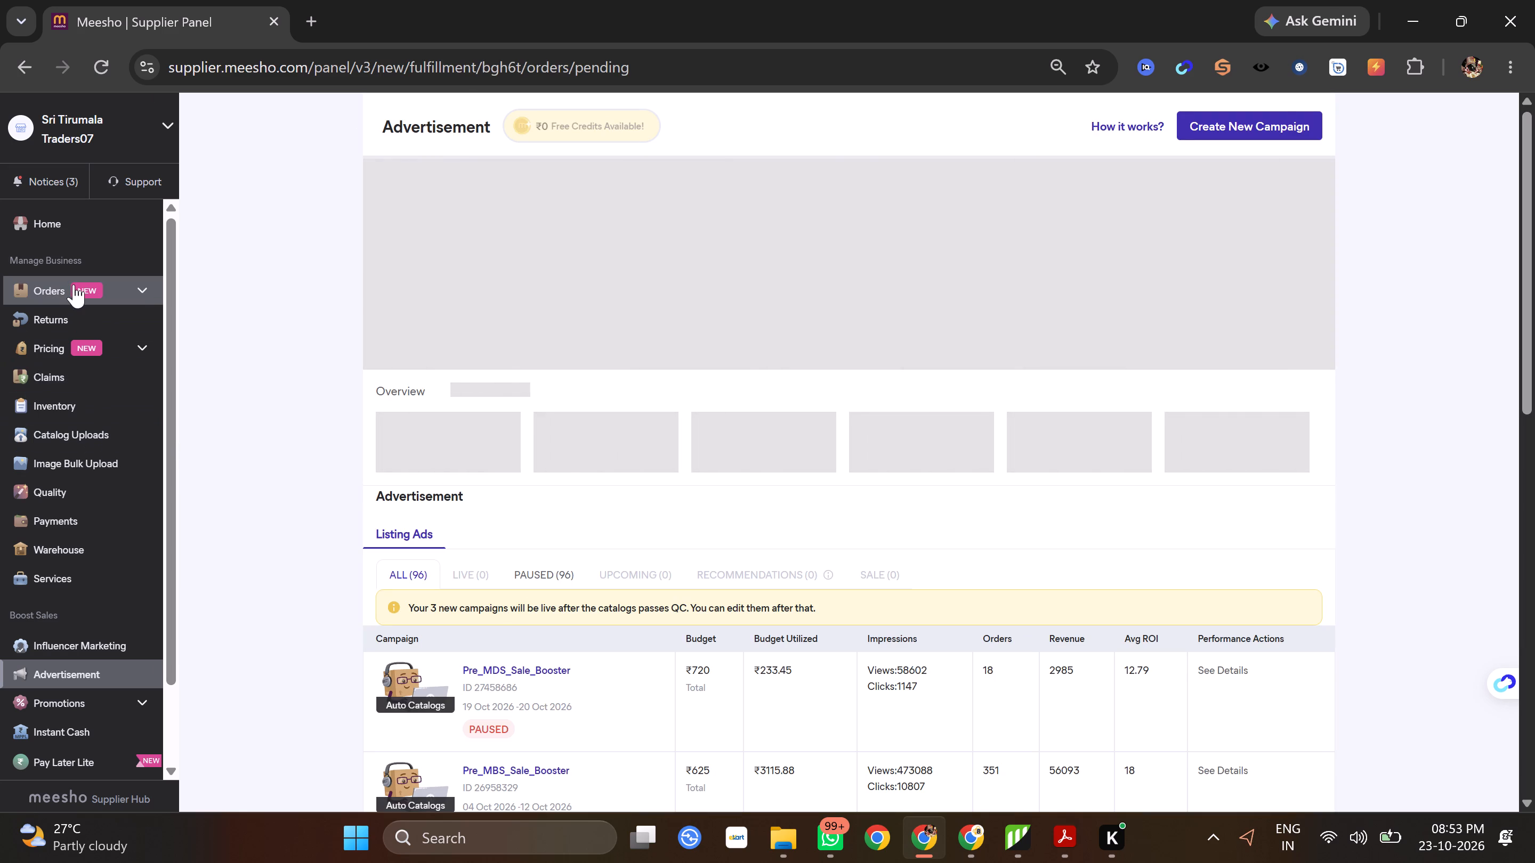
scroll(865, 299, down, 1)
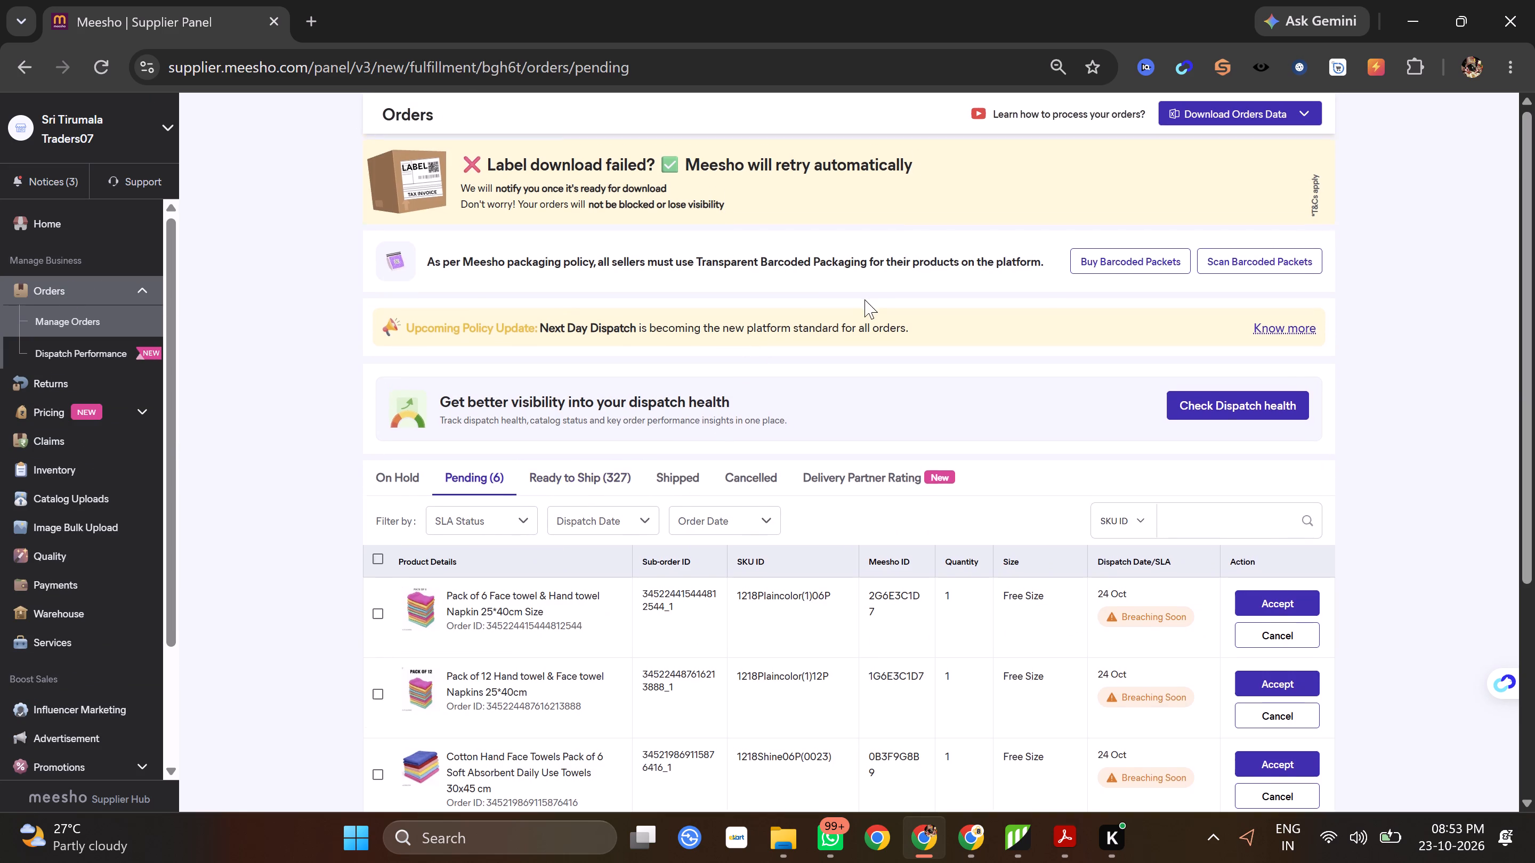
scroll(865, 299, down, 2)
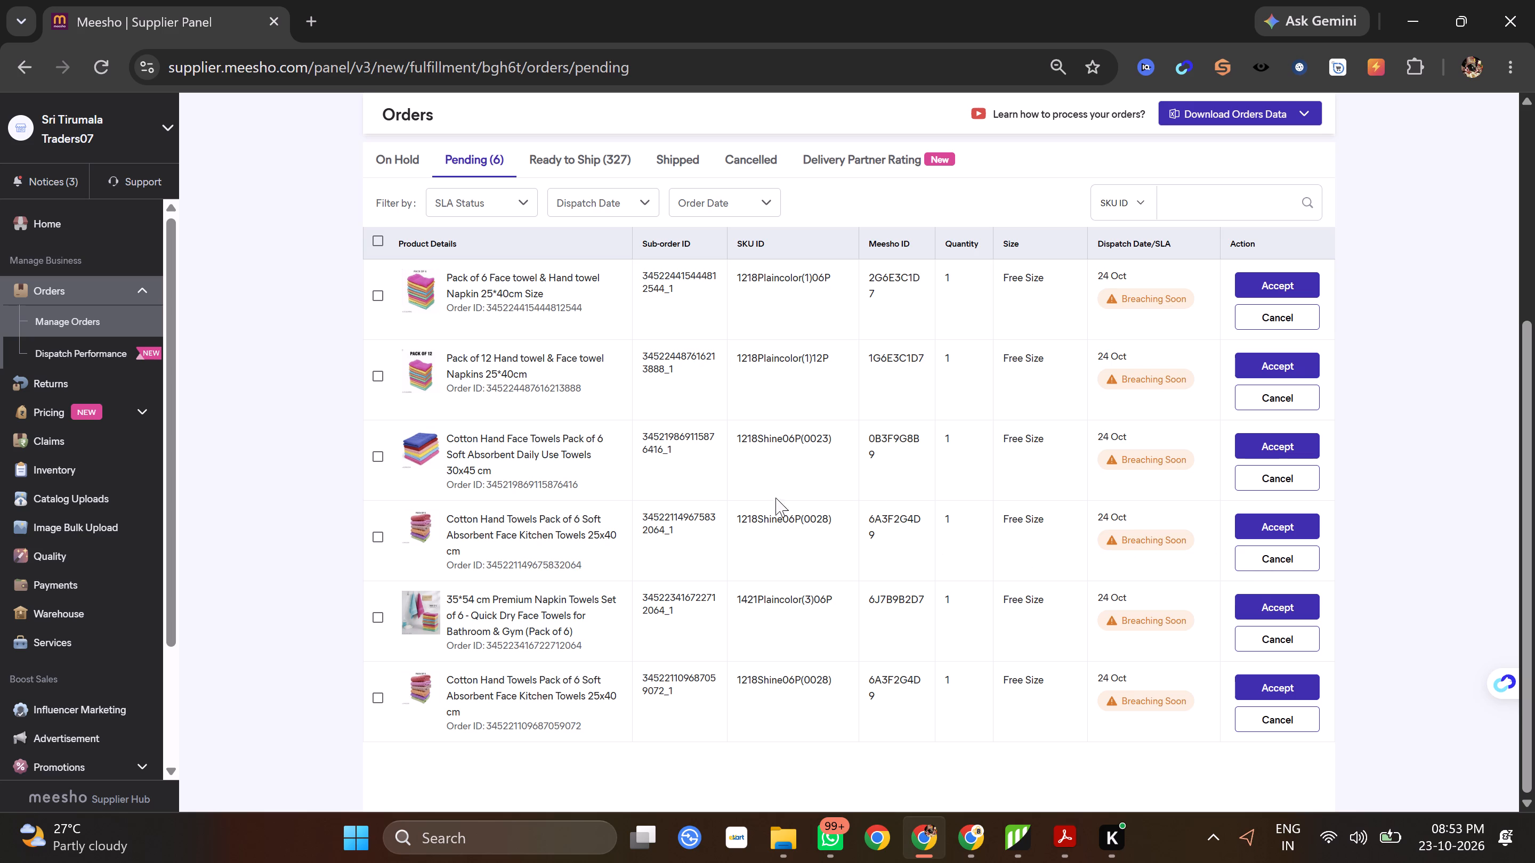
Select all six pending orders individually, covering the 1218Shine06P, 1421Plaincolor(3)06P, 1218Plaincolor(1)12P and 1218Plaincolor(1)06P SKUs.
scroll(695, 496, down, 3)
click(376, 608)
click(379, 531)
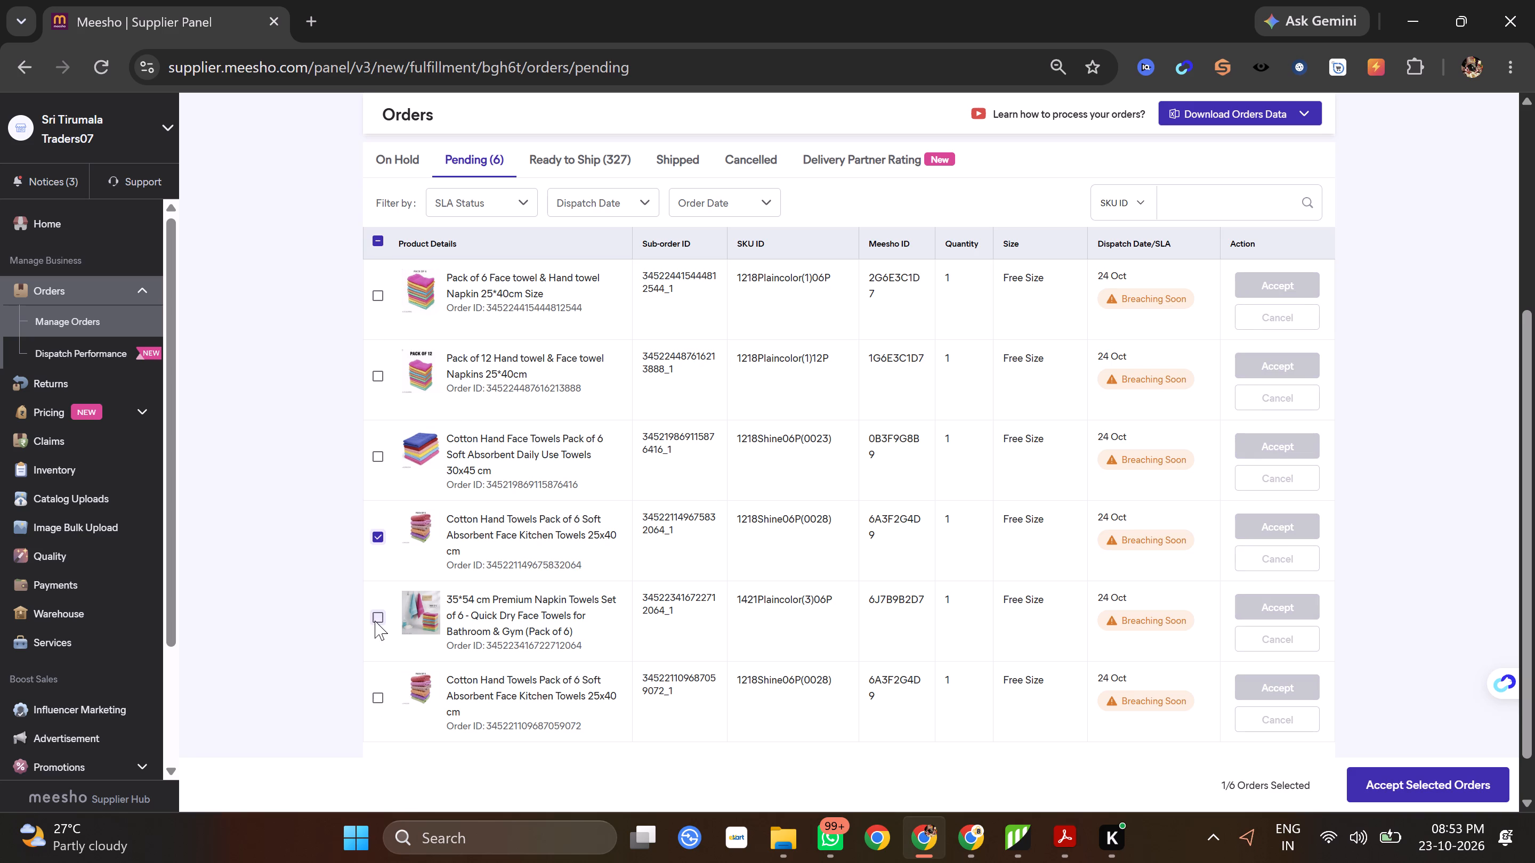
click(377, 617)
click(378, 697)
click(378, 453)
click(379, 369)
click(374, 293)
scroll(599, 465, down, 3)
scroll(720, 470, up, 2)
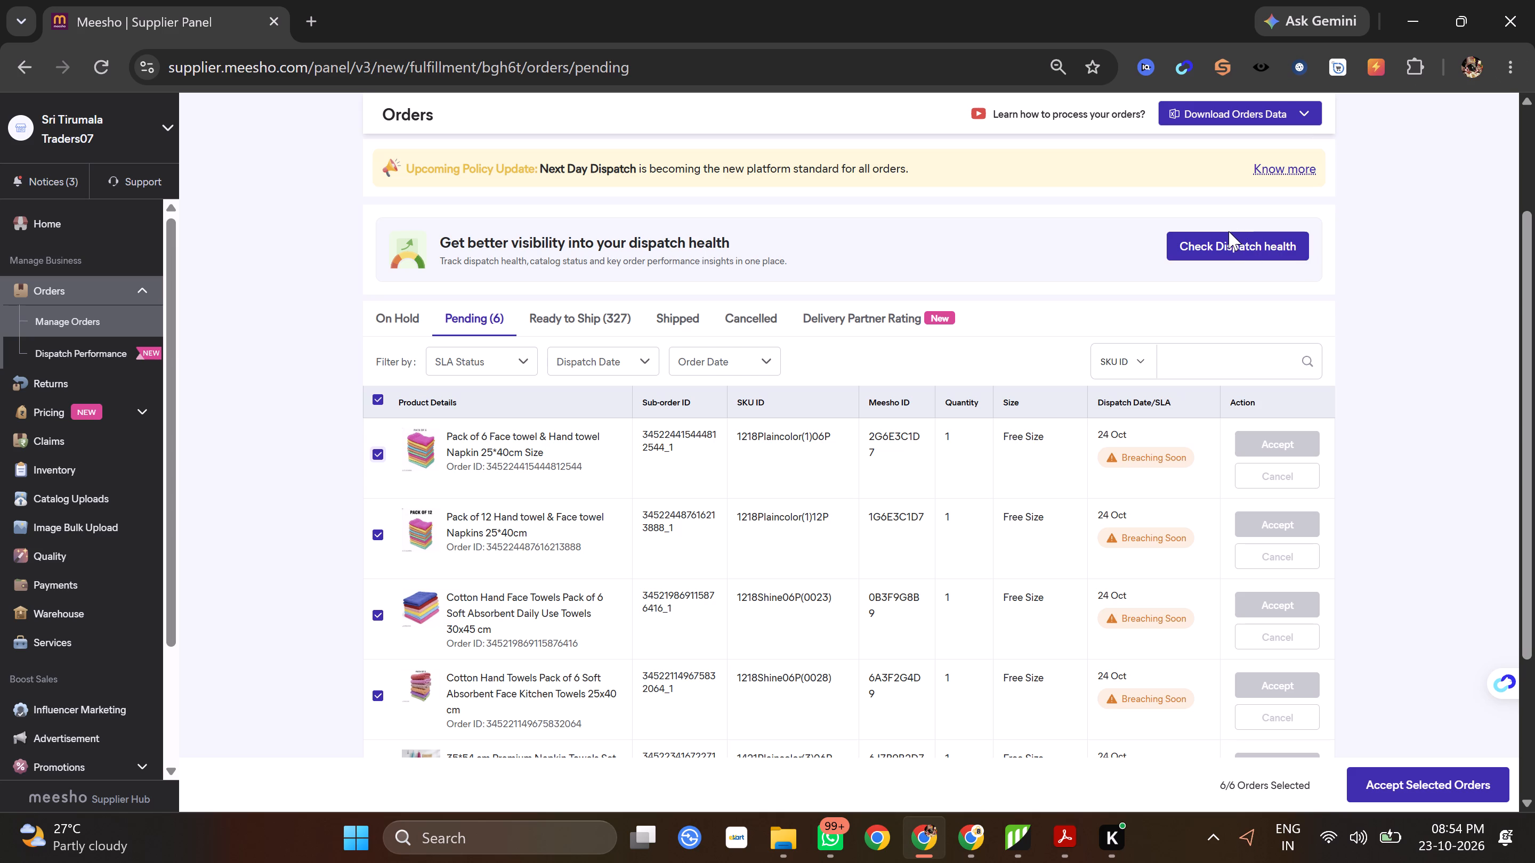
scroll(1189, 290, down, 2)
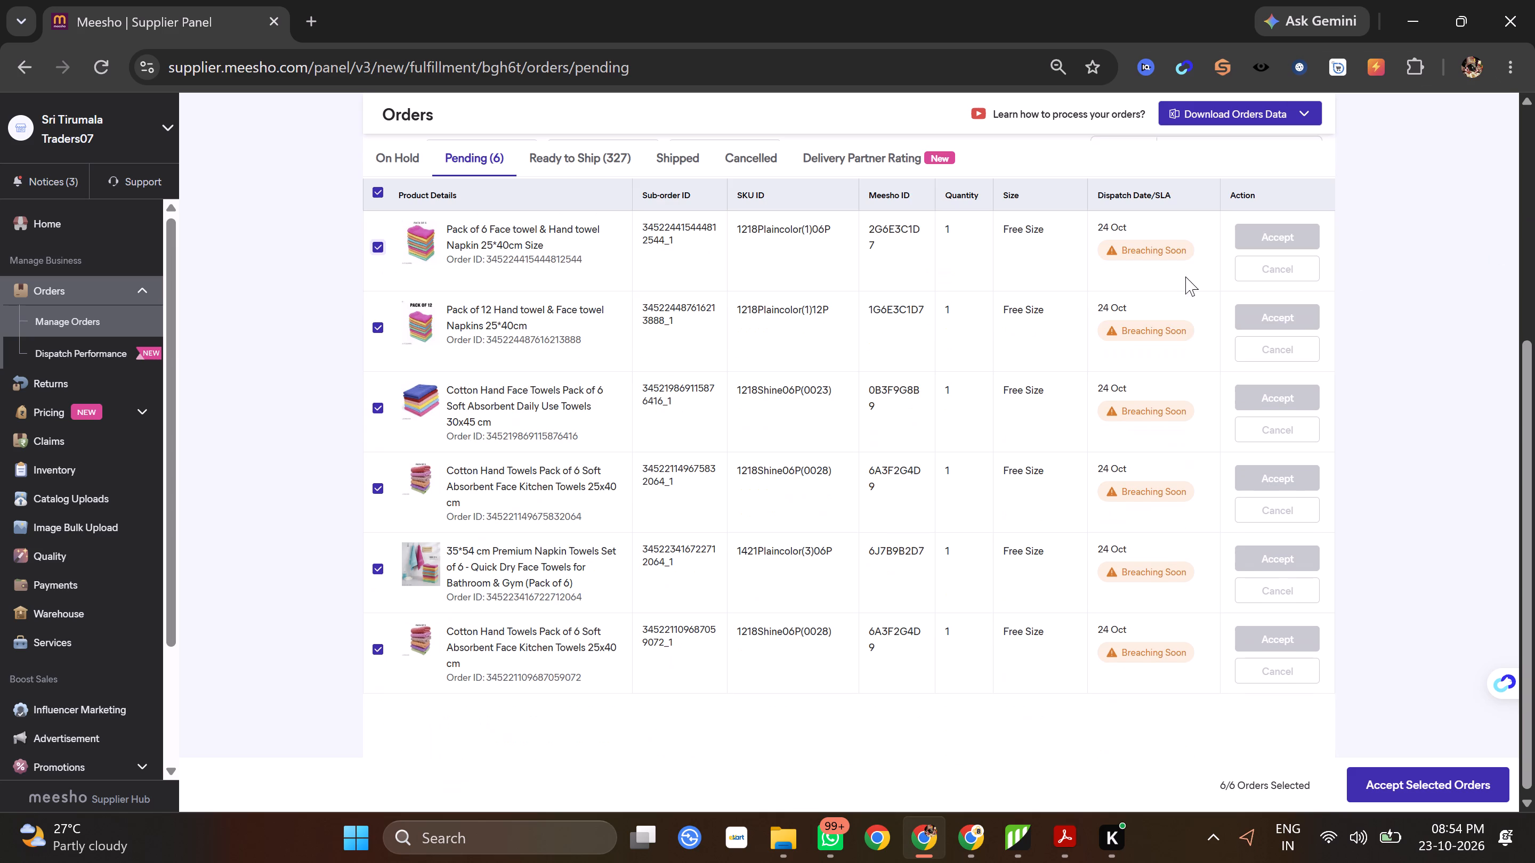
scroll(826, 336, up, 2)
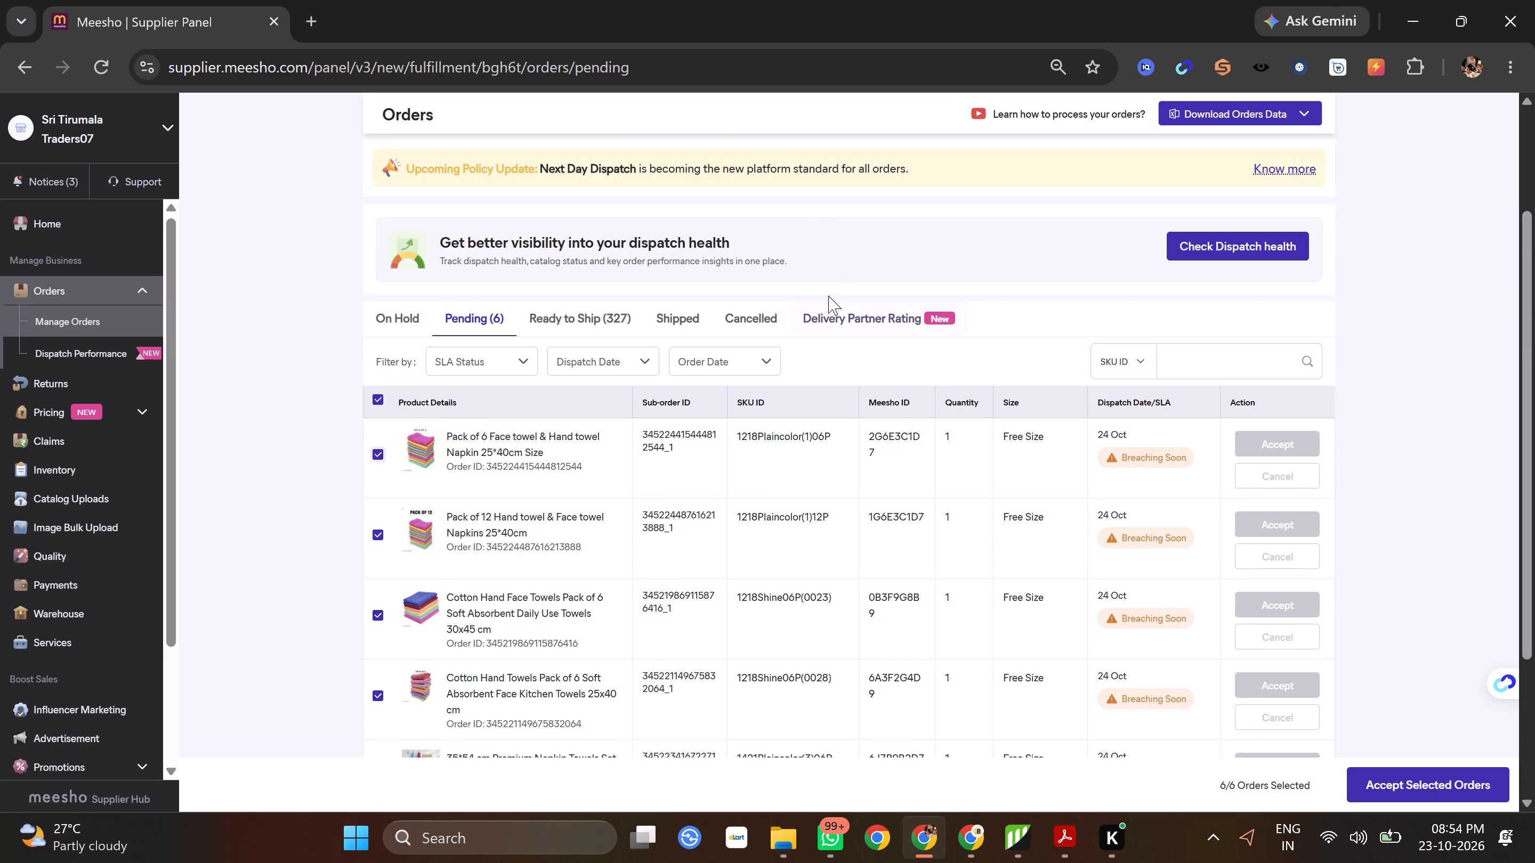